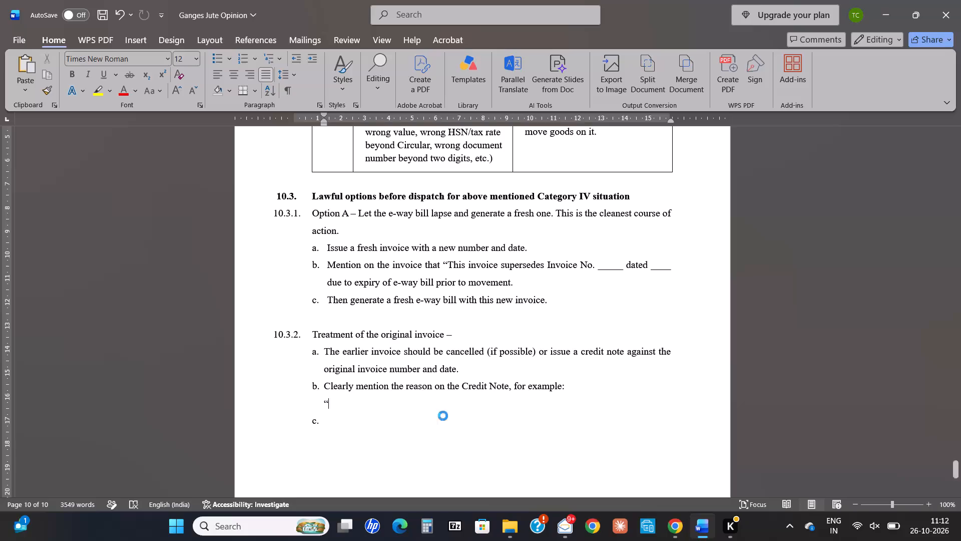
# Begin the quoted example under item b of 10.3.2 with "Credit Note issued as no supply took place against the".
pyautogui.hotkey('shift', 'BackSpace')
pyautogui.write('Credit Note')
pyautogui.press('space')
pyautogui.hotkey('alt', 'Tab')
pyautogui.hotkey('alt', 'Tab')
pyautogui.write('issued a')
pyautogui.press('space')
pyautogui.press('BackSpace')
pyautogui.write('s no supply')
pyautogui.press('space')
pyautogui.hotkey('alt', 'Tab')
pyautogui.hotkey('alt', 'Tab')
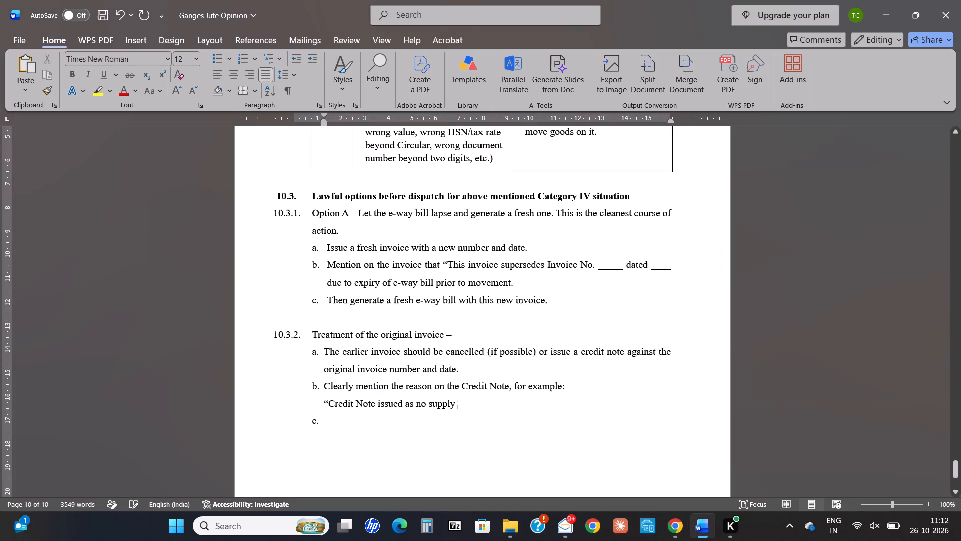
pyautogui.write('took place against the')
pyautogui.press('space')
# Continue the quoted example with "Invoice No. _____ dated ____", leaving underscore blanks for the number and date.
pyautogui.hotkey('alt', 'Tab')
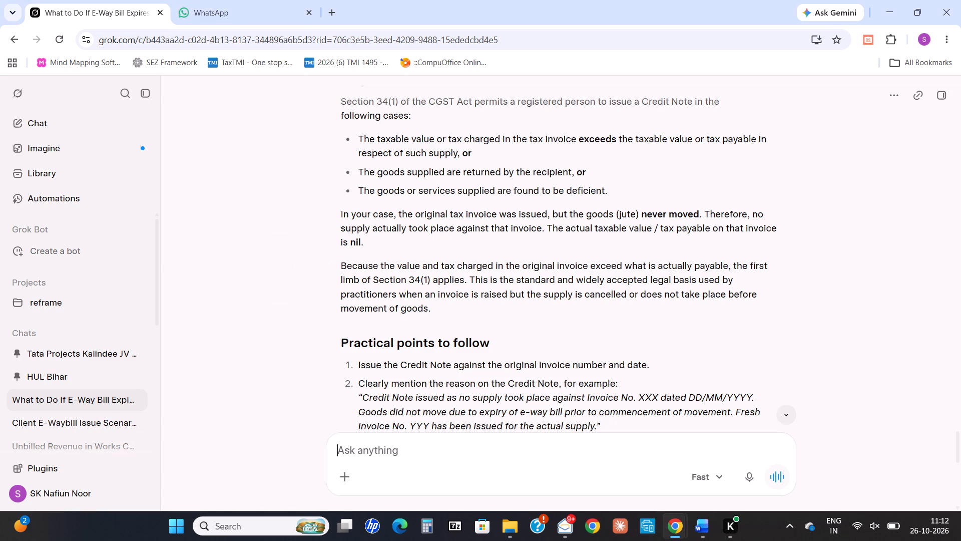
pyautogui.hotkey('alt', 'Tab')
pyautogui.hotkey('ctrl', 'BackSpace')
pyautogui.write('the Invoice No. _')
pyautogui.write('__ dated')
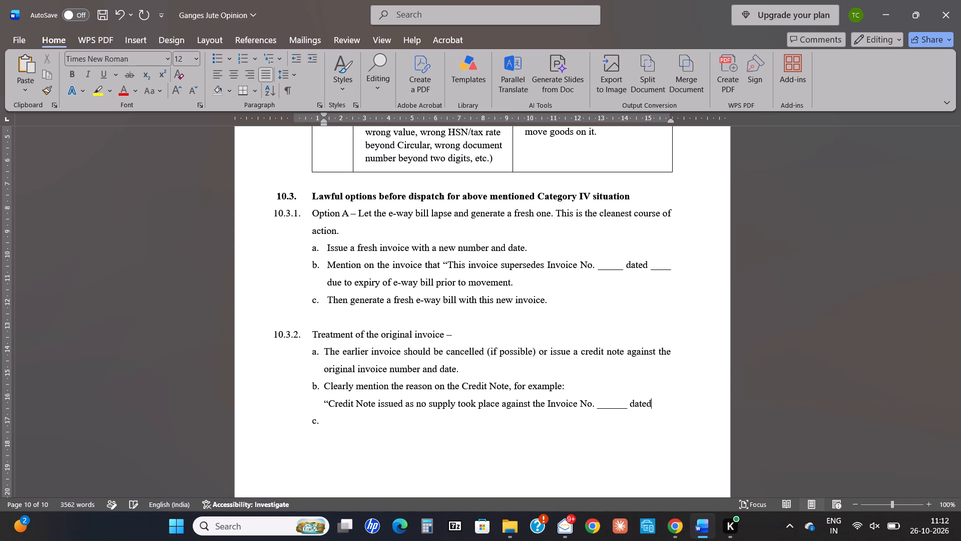
pyautogui.hotkey('ctrl', 'Left')
pyautogui.press('Left')
pyautogui.press('BackSpace')
pyautogui.press('End')
pyautogui.press('space')
pyautogui.write(')')
pyautogui.hotkey('shift', 'BackSpace')
pyautogui.hotkey('shift', '(')
pyautogui.hotkey('shift', 'BackSpace')
pyautogui.write('____')
# End the first quoted sentence with a period and start the second: "Goods did not move due to expiry of e-way bill".
pyautogui.hotkey('alt', 'Tab')
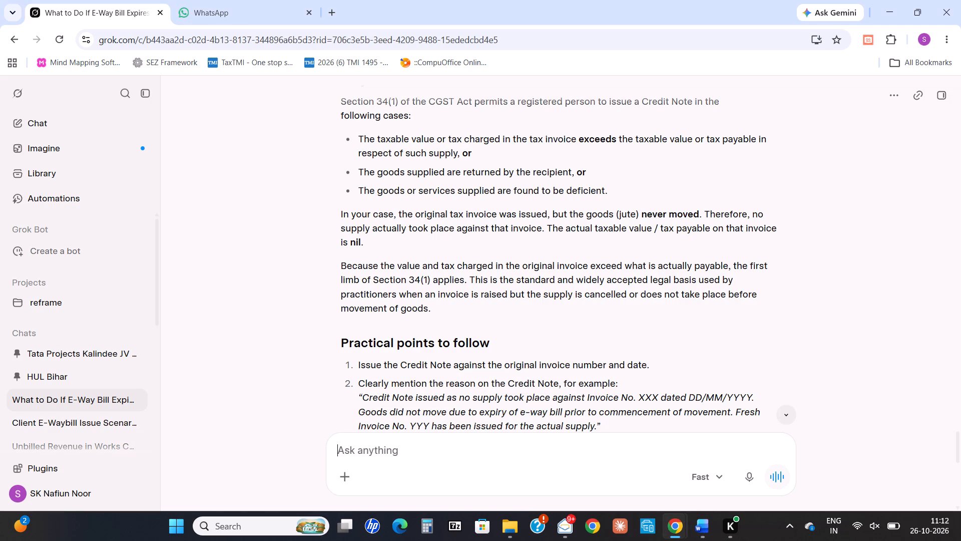
pyautogui.hotkey('alt', 'Tab')
pyautogui.press('.')
pyautogui.press('space')
pyautogui.write('Good')
pyautogui.press('space')
pyautogui.hotkey('alt', 'Tab')
pyautogui.hotkey('alt', 'Tab')
pyautogui.press('BackSpace')
pyautogui.write('s did not')
pyautogui.press('space')
pyautogui.hotkey('alt', 'Tab')
pyautogui.hotkey('alt', 'Tab')
pyautogui.write('move due to')
pyautogui.press('space')
pyautogui.hotkey('alt', 'Tab')
pyautogui.hotkey('alt', 'Tab')
pyautogui.write('expiry of e=w')
pyautogui.press('BackSpace')
pyautogui.press('BackSpace')
pyautogui.press('0')
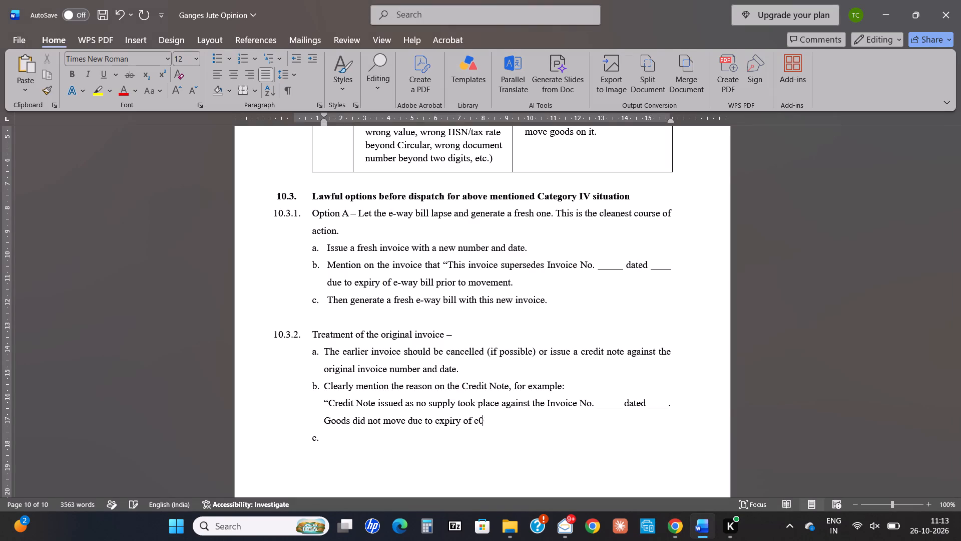
pyautogui.press('BackSpace')
pyautogui.write('-way bill')
# Complete the second quoted sentence with "prior to commencement of movement.".
pyautogui.hotkey('alt', 'Tab')
pyautogui.hotkey('alt', 'Tab')
pyautogui.press('space')
pyautogui.write('prior to')
pyautogui.press('space')
pyautogui.hotkey('alt', 'Tab')
pyautogui.hotkey('alt', 'Tab')
pyautogui.write('commencement')
pyautogui.press('space')
pyautogui.hotkey('alt', 'Tab')
pyautogui.hotkey('alt', 'Tab')
pyautogui.write('of movement.')
pyautogui.hotkey('alt', 'Tab')
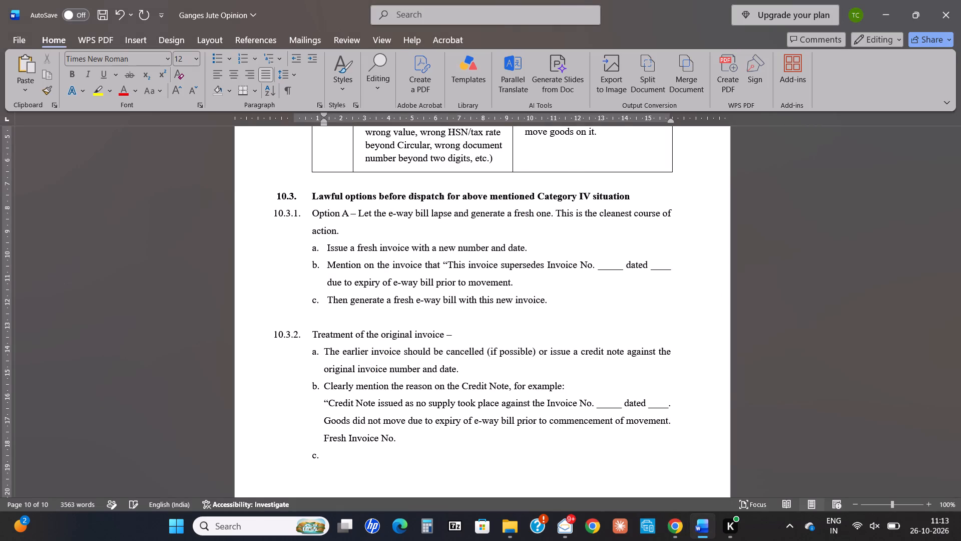
pyautogui.hotkey('alt', 'Tab')
pyautogui.hotkey('alt', 'Tab')
pyautogui.write('___')
pyautogui.hotkey('alt', 'Tab')
pyautogui.hotkey('alt', 'Tab')
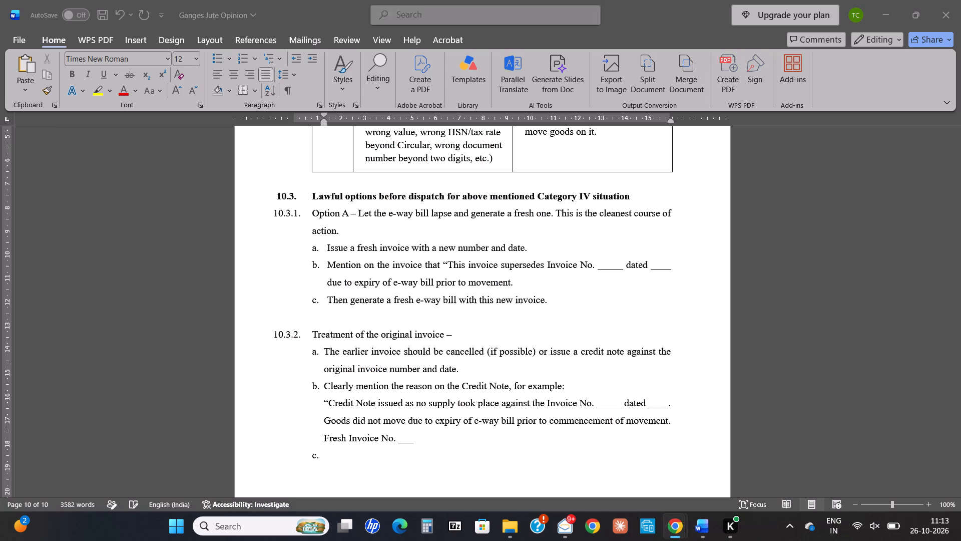
pyautogui.press('space')
pyautogui.write('dated ____')
# Finish the third quoted sentence with "has been issued for the actual supply.".
pyautogui.hotkey('alt', 'Tab')
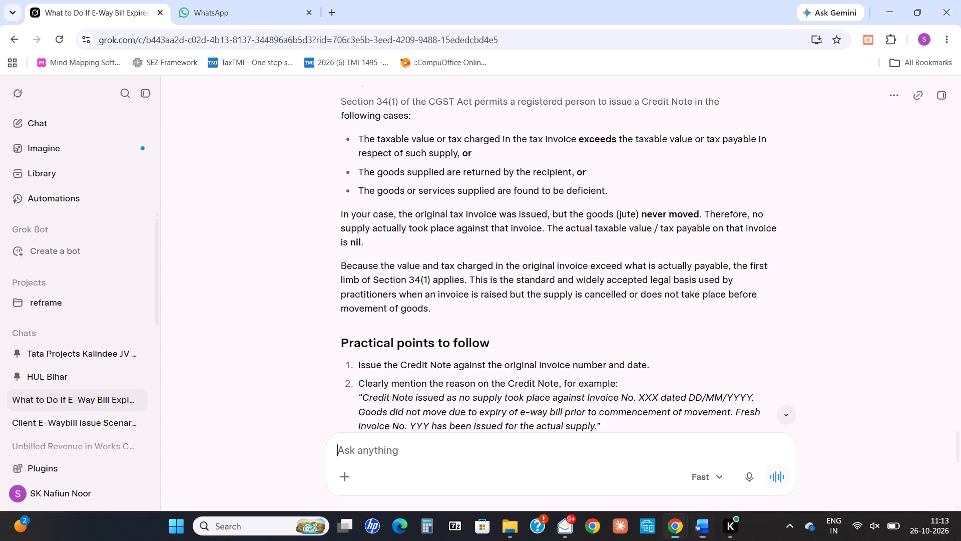
pyautogui.hotkey('alt', 'Tab')
pyautogui.press('space')
pyautogui.hotkey('alt', 'Tab')
pyautogui.hotkey('alt', 'Tab')
pyautogui.write('has e')
pyautogui.press('BackSpace')
pyautogui.write('been issued')
pyautogui.press('space')
pyautogui.hotkey('alt', 'Tab')
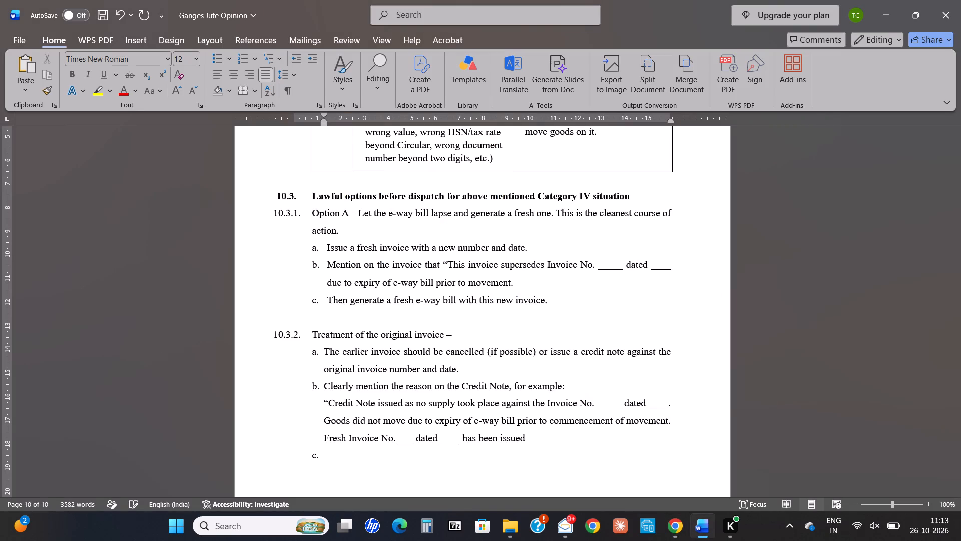
pyautogui.hotkey('alt', 'Tab')
pyautogui.write('for the acta')
pyautogui.press('BackSpace')
pyautogui.write('ual suply')
pyautogui.press('BackSpace')
pyautogui.press('BackSpace')
pyautogui.write('ply')
pyautogui.press('.')
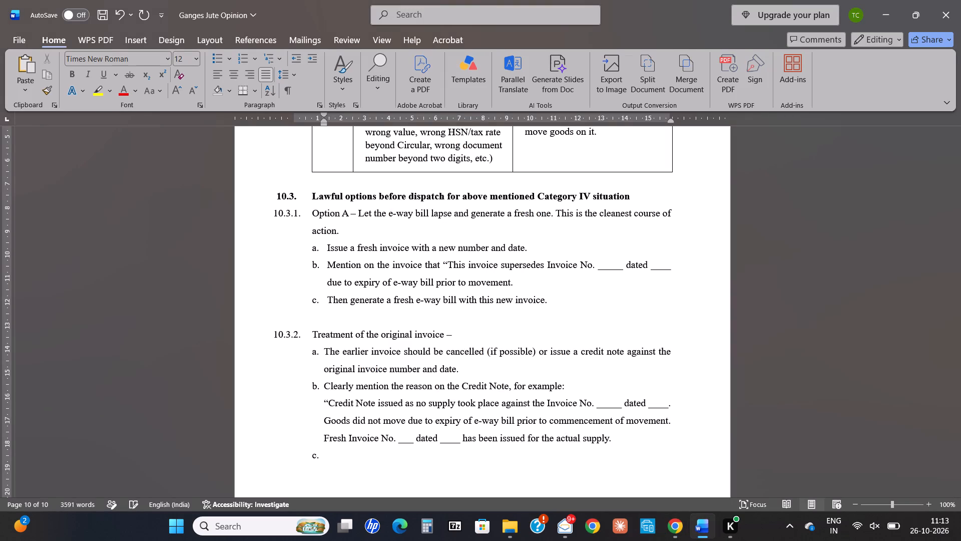
# Remove the empty item c below the quoted credit note wording in 10.3.2.
pyautogui.press('Right')
pyautogui.press('Right')
pyautogui.press('Delete')
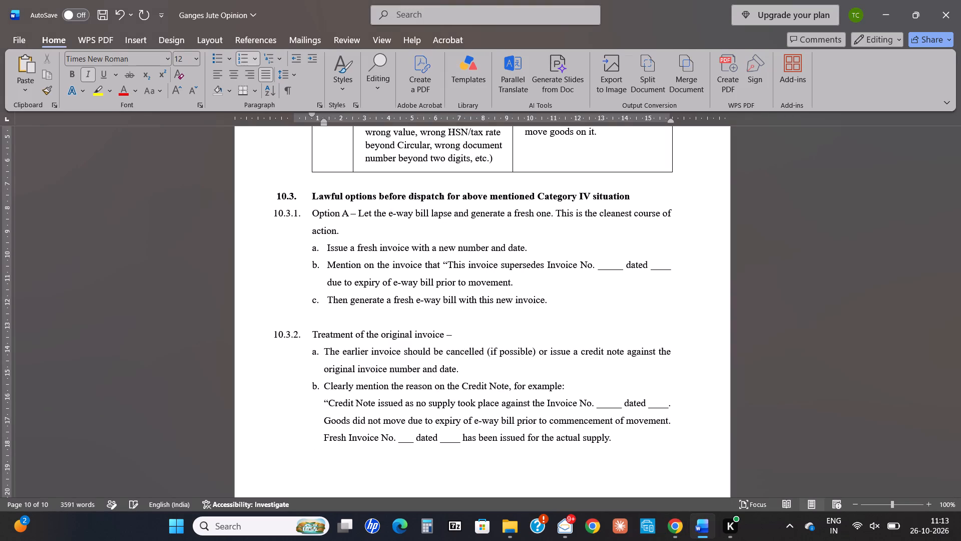
# Switch to File Explorer and open the Downloads folder.
pyautogui.hotkey('alt', 'Tab')
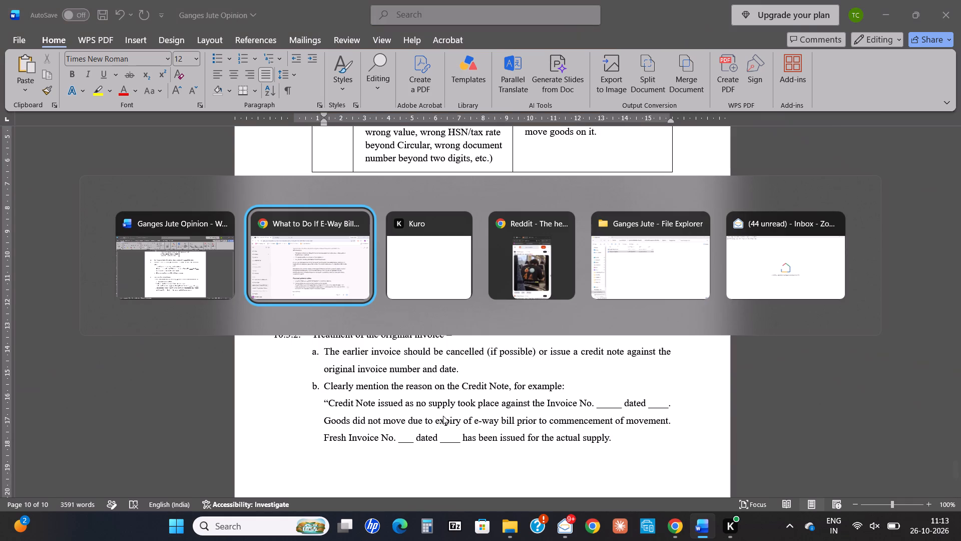
pyautogui.hotkey('alt', 'Right')
pyautogui.hotkey('alt', 'Right')
pyautogui.hotkey('alt', 'Right')
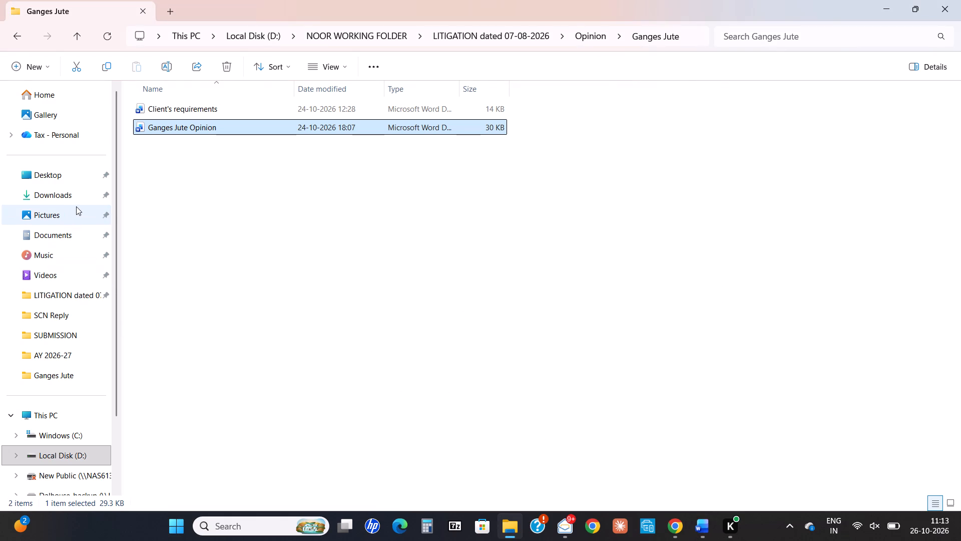
pyautogui.moveTo(76, 206); pyautogui.dragTo(84, 195)
pyautogui.click(84, 195)
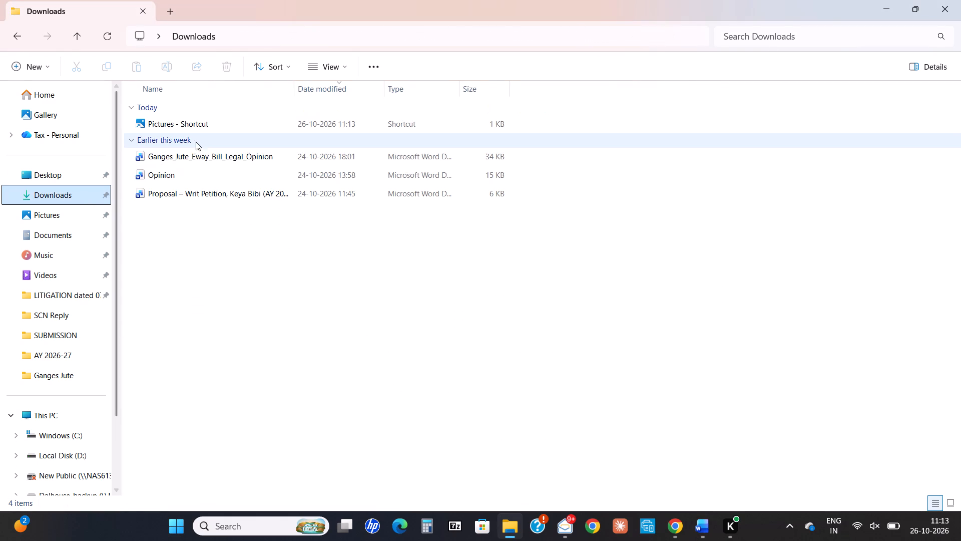
# Delete the "Pictures - Shortcut" file from the Downloads folder.
pyautogui.click(206, 136)
pyautogui.click(217, 129)
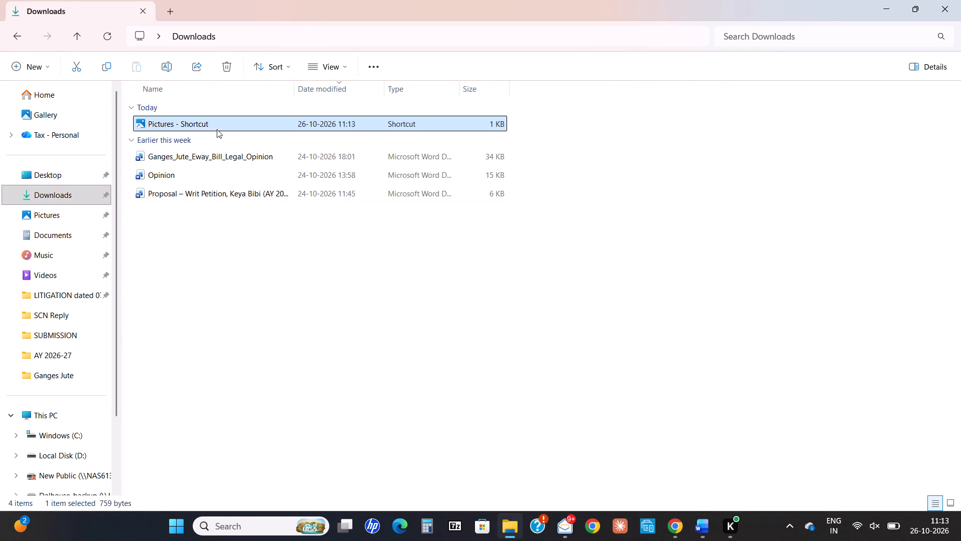
pyautogui.hotkey('ctrl', 'd')
# Open the Ganges_Jute_Eway_Bill_Legal_Opinion document from Downloads.
pyautogui.doubleClick(238, 125)
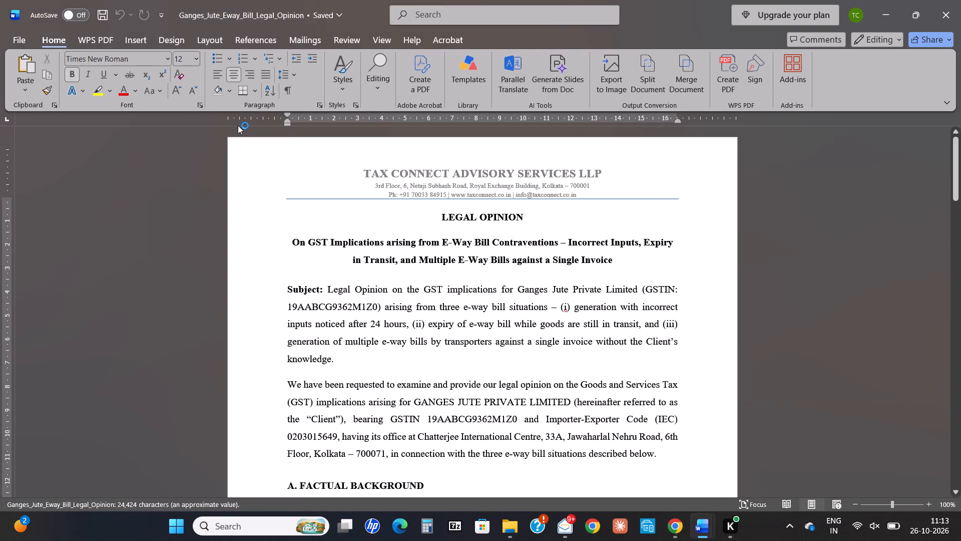
# Read through the reference legal opinion, from the factual background to the Query 1 analysis and the options before dispatch.
pyautogui.scroll(-2, 460, 352)
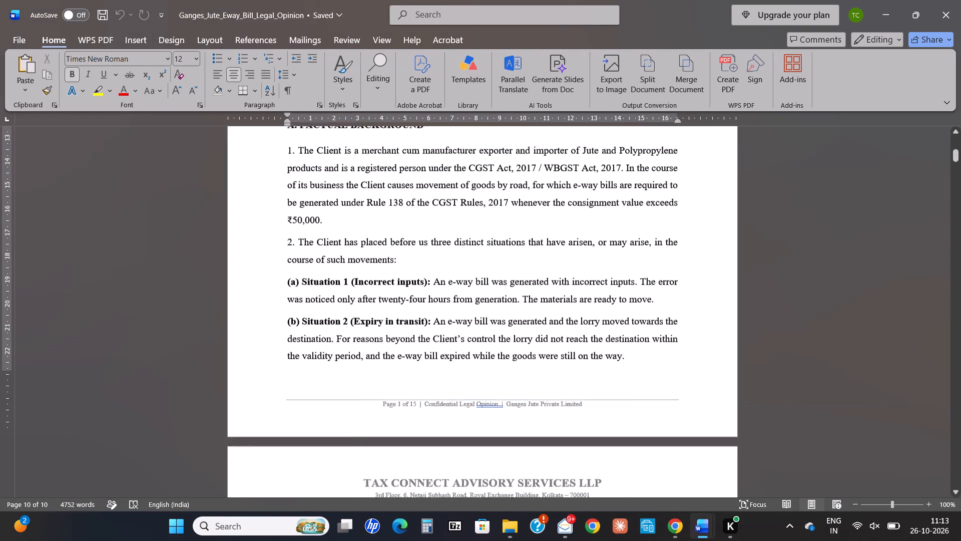
pyautogui.scroll(-4, 460, 352)
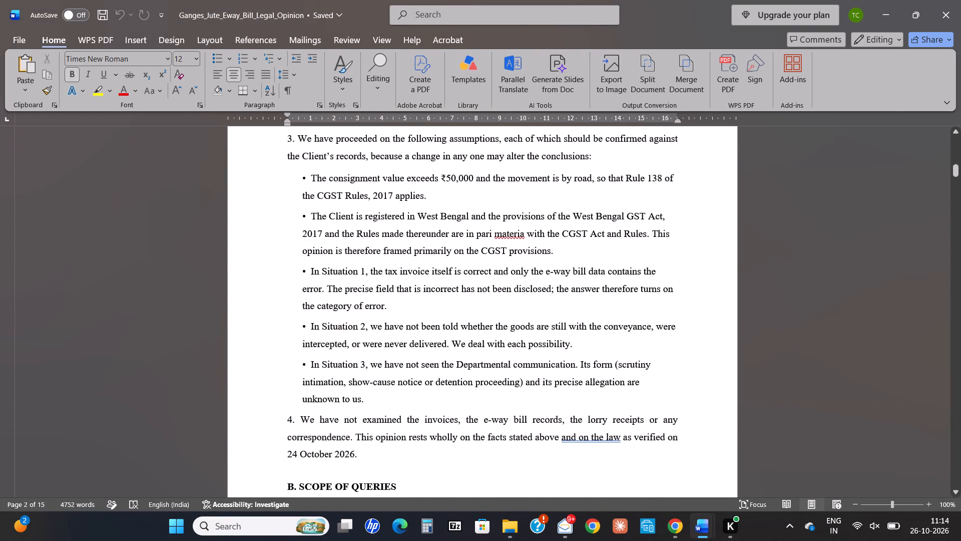
pyautogui.scroll(-5, 460, 352)
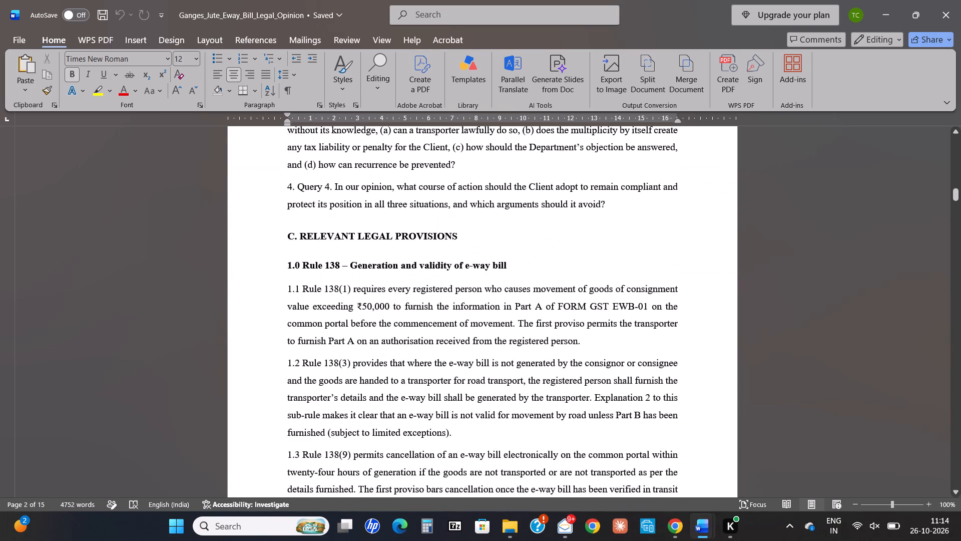
pyautogui.scroll(-11, 460, 352)
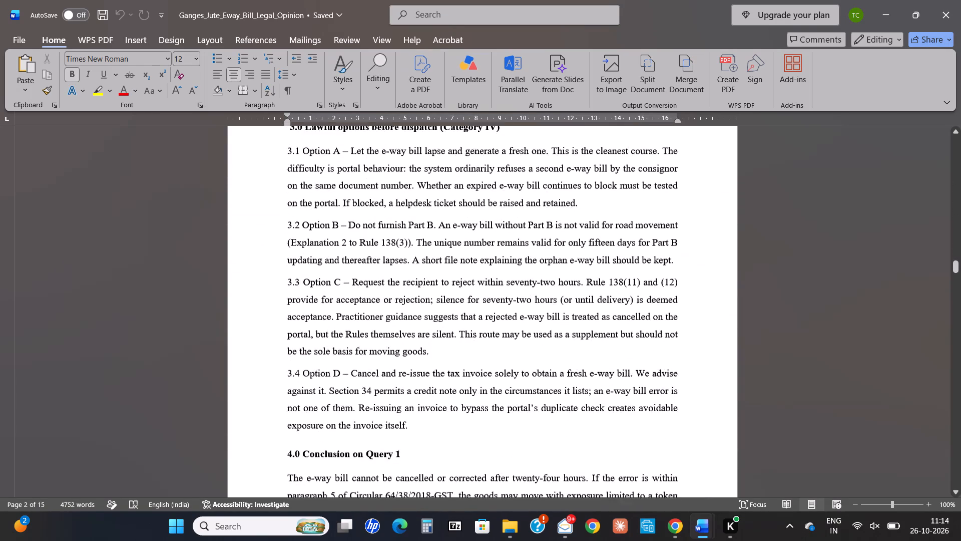
pyautogui.scroll(11, 460, 352)
pyautogui.scroll(-4, 460, 352)
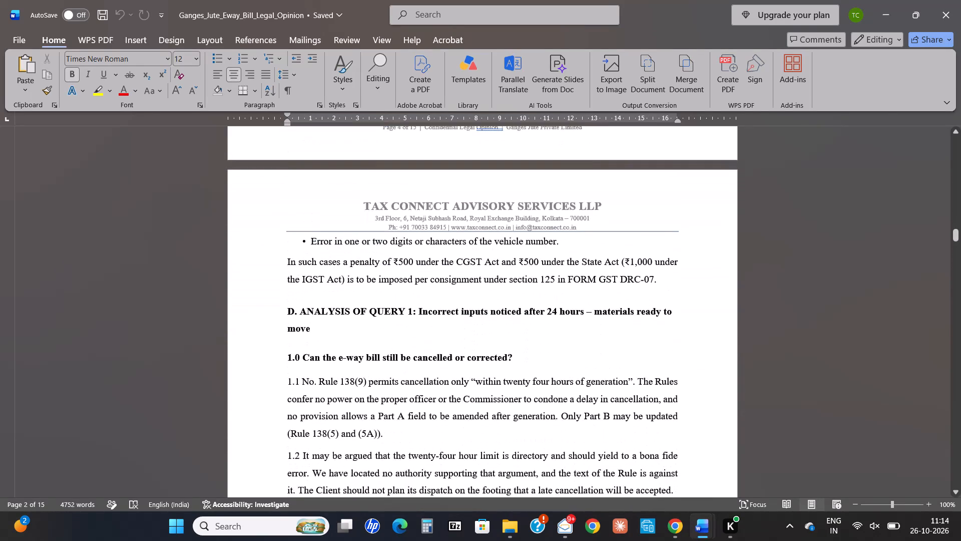
pyautogui.scroll(-2, 460, 352)
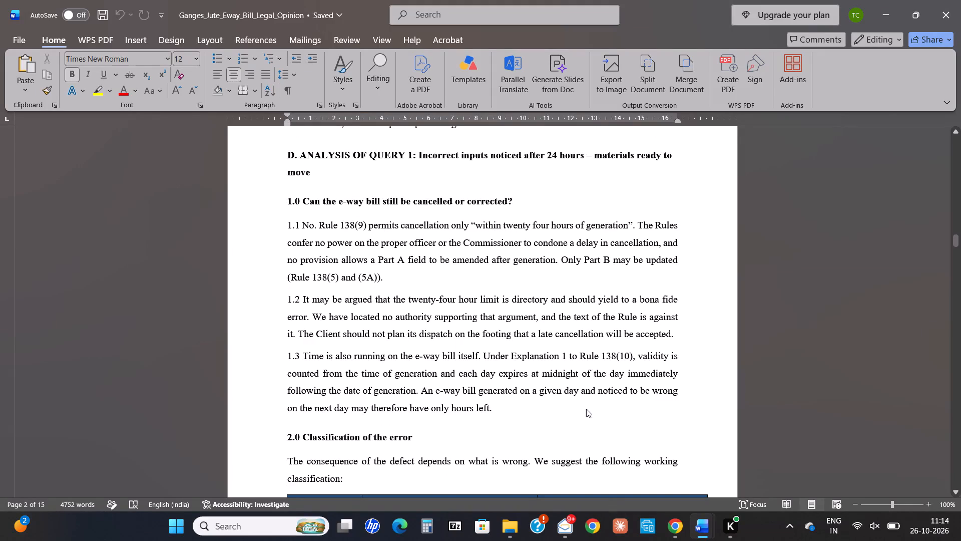
pyautogui.scroll(-1, 586, 409)
pyautogui.scroll(2, 586, 409)
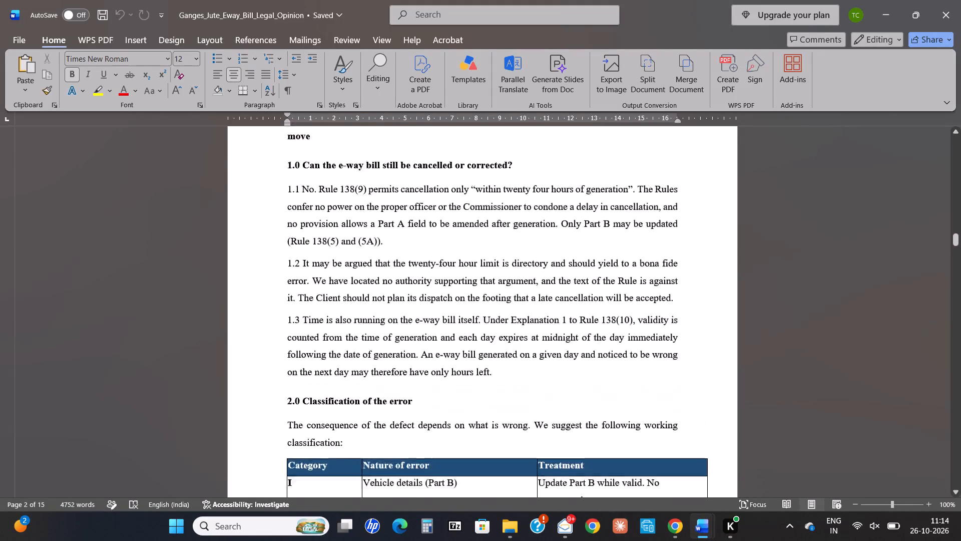
# Switch to the Ganges Jute Opinion draft and review its sections 10.1 to 10.3 against the reference opinion.
pyautogui.hotkey('alt', 'Tab')
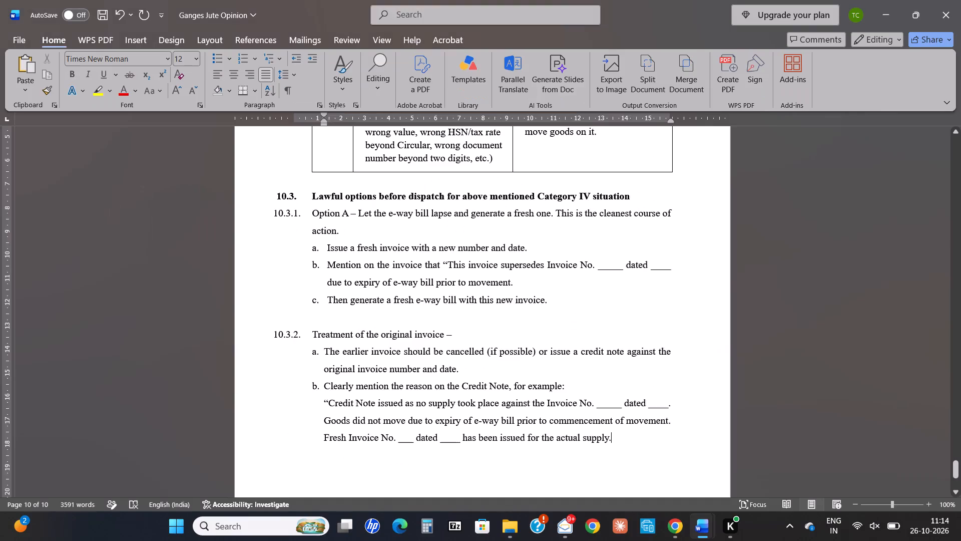
pyautogui.scroll(5, 586, 409)
pyautogui.scroll(-4, 586, 409)
pyautogui.scroll(1, 586, 409)
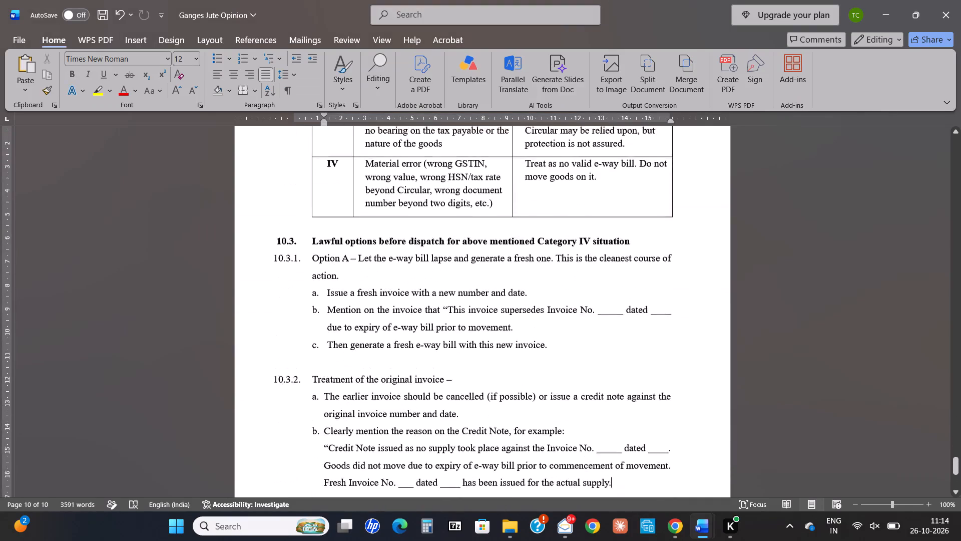
pyautogui.scroll(6, 586, 409)
pyautogui.scroll(-2, 586, 409)
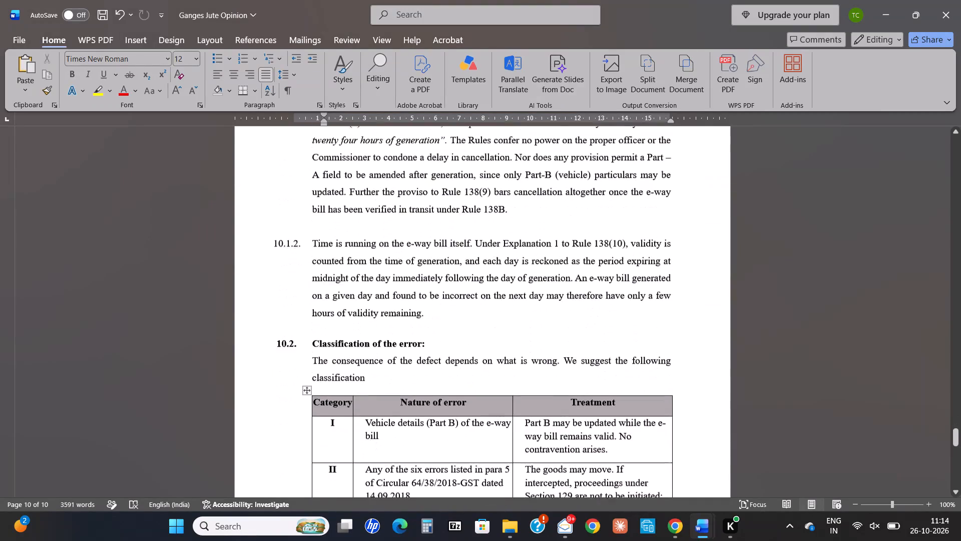
pyautogui.scroll(-6, 586, 409)
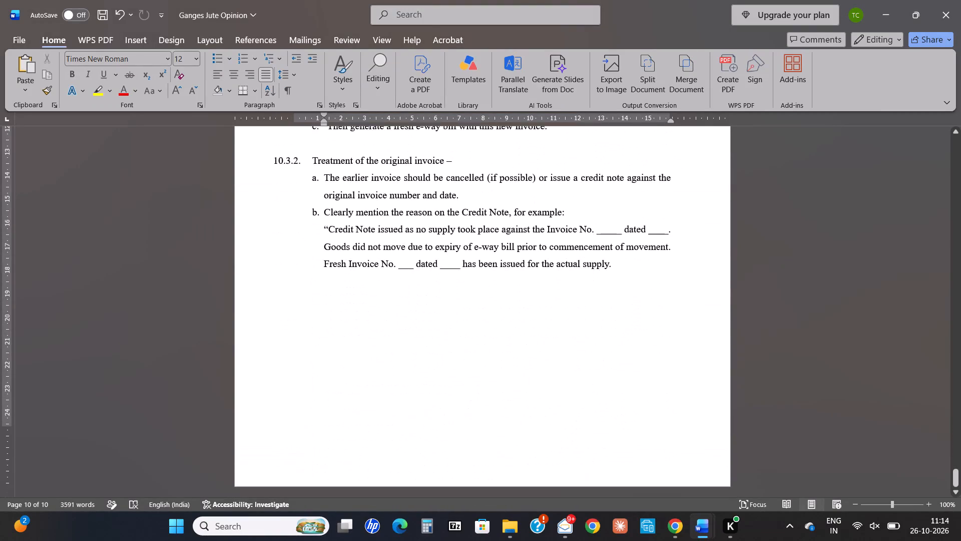
pyautogui.scroll(1, 586, 409)
# Compare the reference opinion's Query 1 analysis and conclusion with sections 10.1 to 10.3.2 of the Ganges Jute Opinion draft.
pyautogui.hotkey('alt', 'Tab')
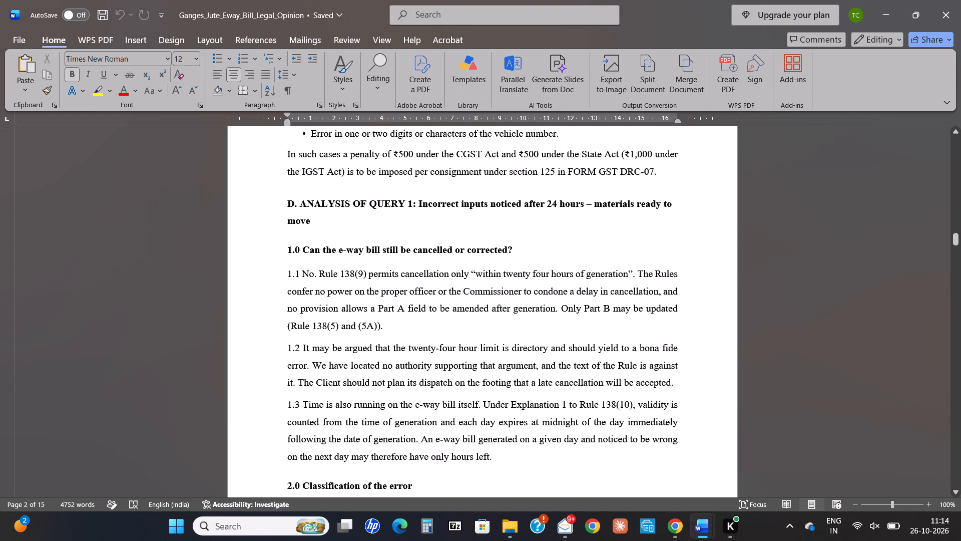
pyautogui.scroll(-4, 586, 409)
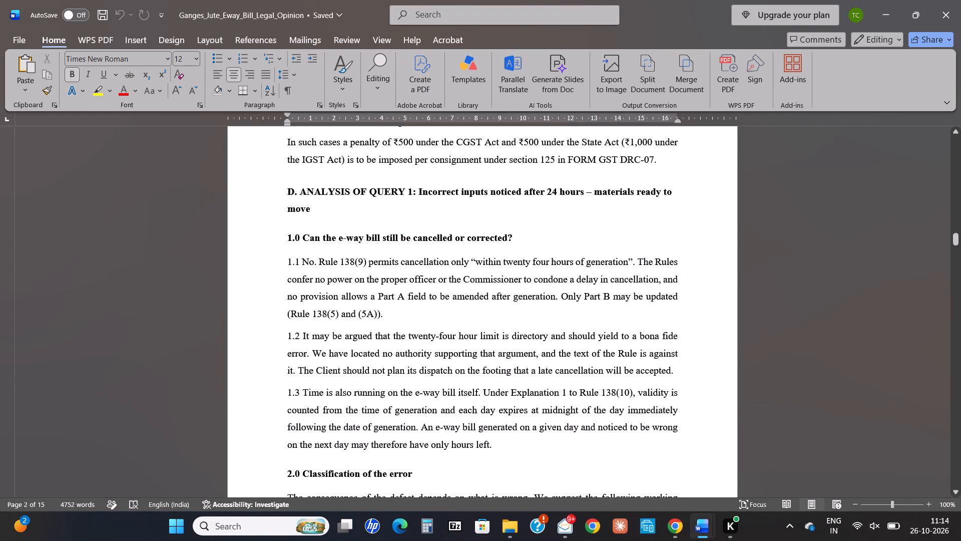
pyautogui.scroll(-1, 586, 409)
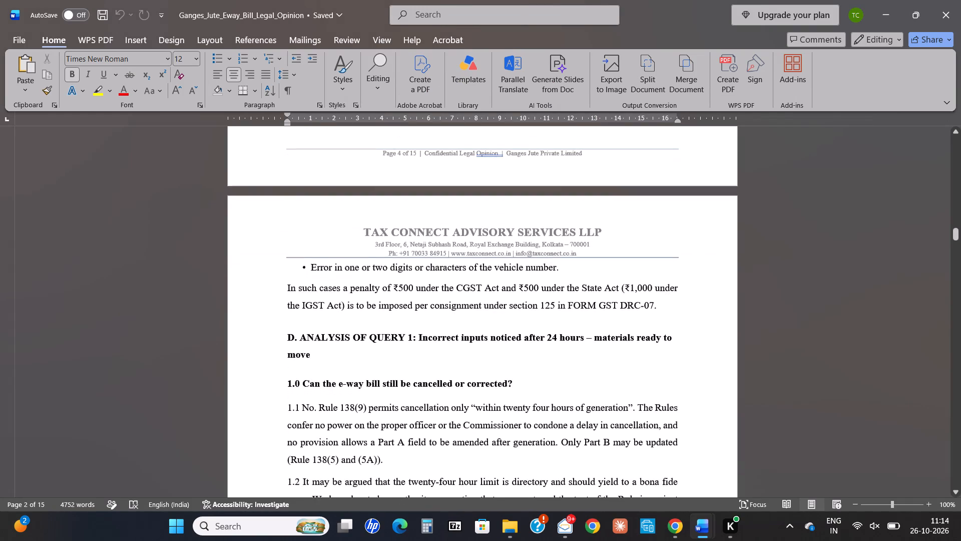
pyautogui.scroll(-6, 586, 409)
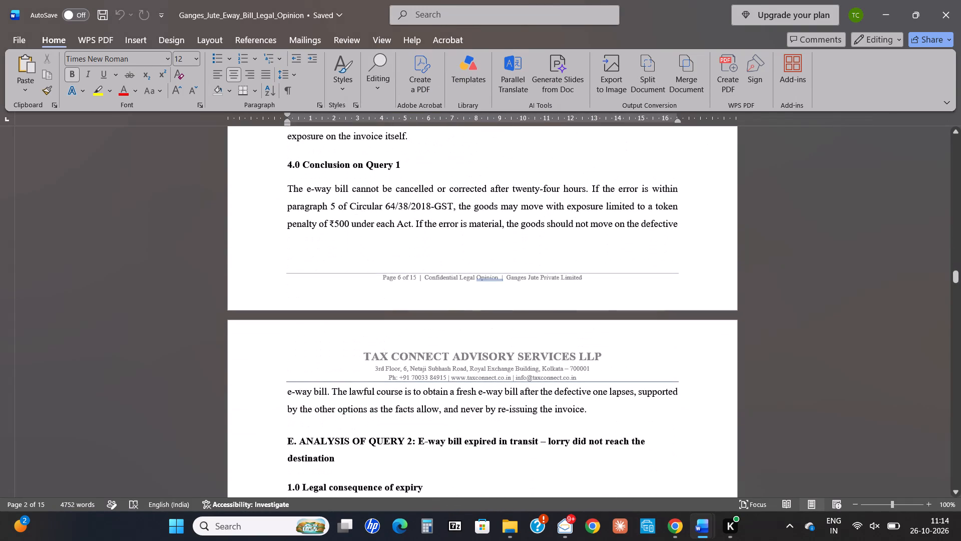
pyautogui.scroll(-1, 586, 409)
pyautogui.scroll(2, 586, 409)
pyautogui.hotkey('alt', 'Tab')
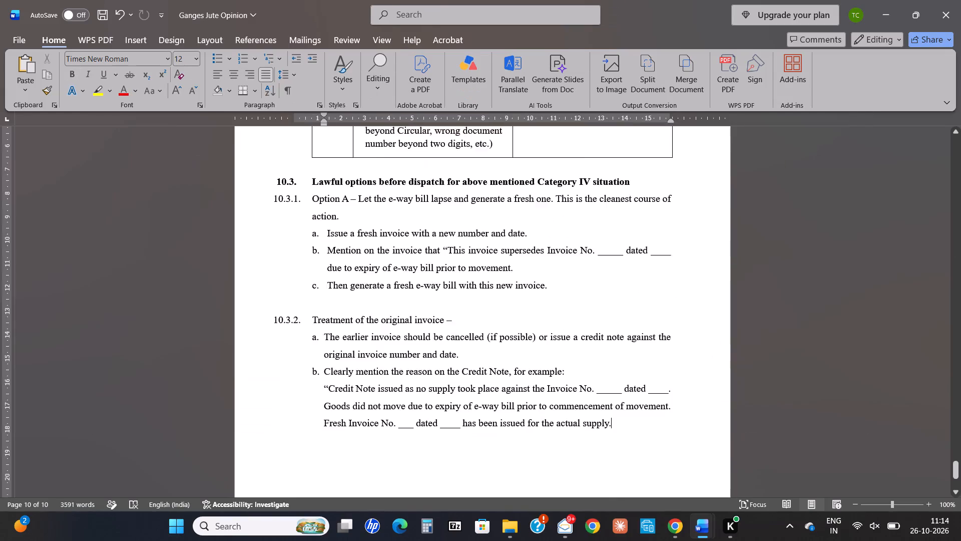
pyautogui.scroll(7, 586, 409)
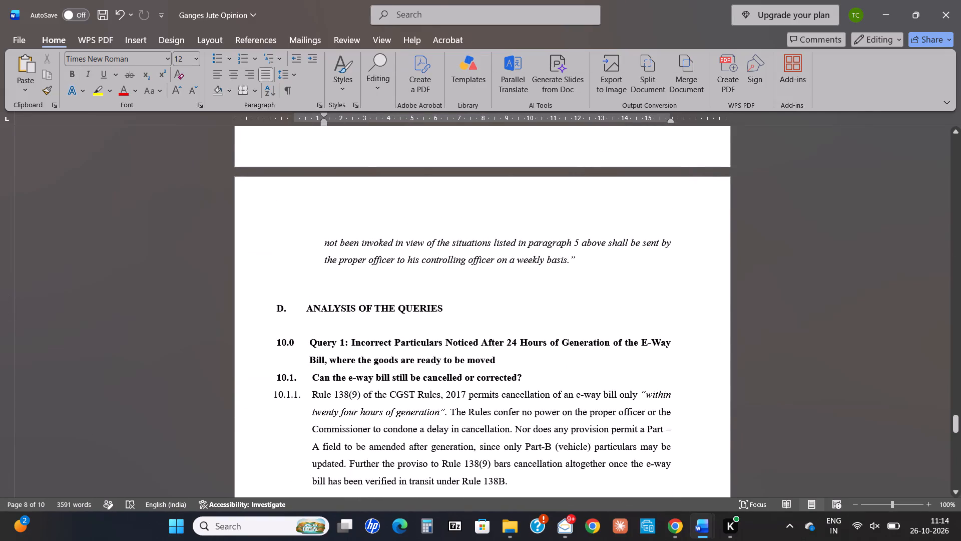
pyautogui.scroll(-5, 571, 357)
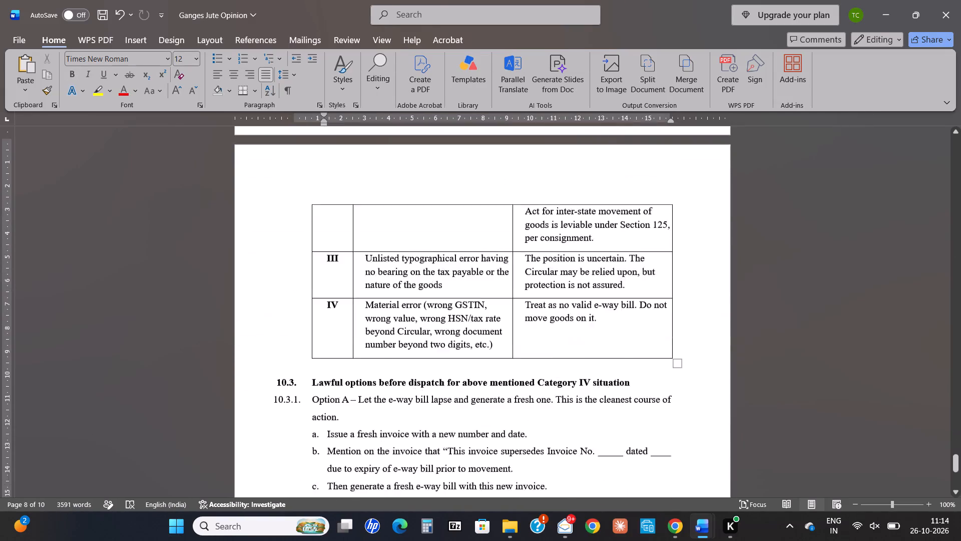
pyautogui.scroll(-2, 571, 357)
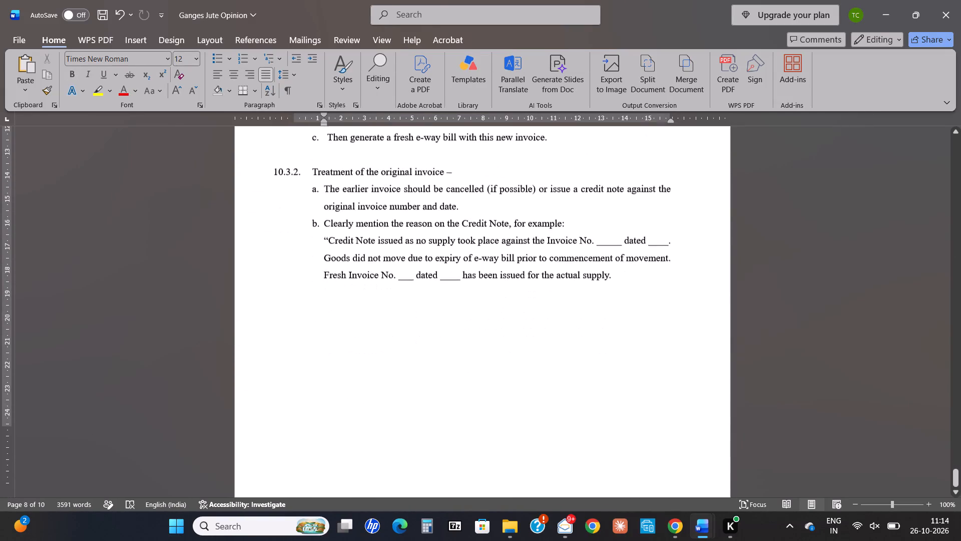
# Return to the reference opinion and read its options A to D before dispatch, the Query 1 conclusion and the Query 2 analysis.
pyautogui.hotkey('alt', 'Tab')
pyautogui.scroll(-4, 571, 357)
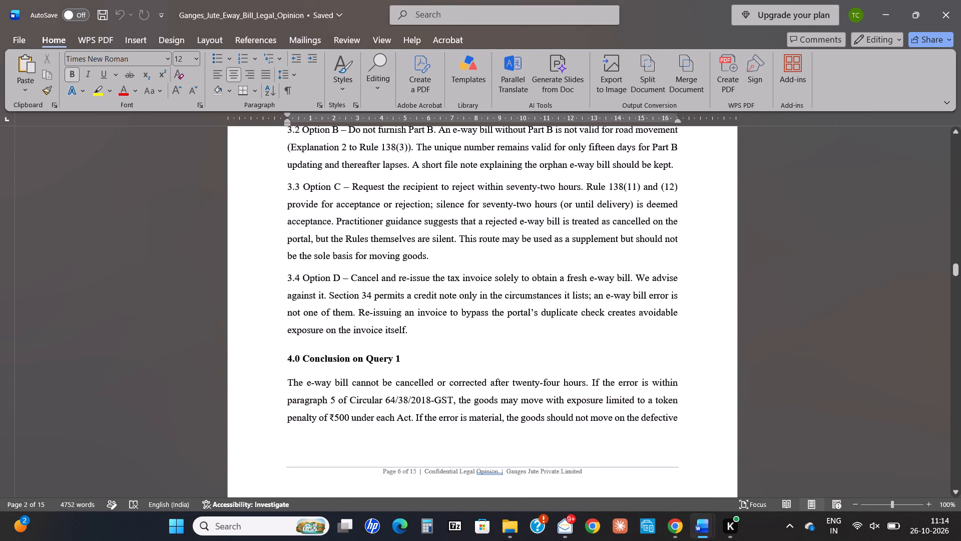
pyautogui.scroll(-1, 571, 357)
pyautogui.scroll(1, 571, 357)
pyautogui.scroll(-4, 571, 357)
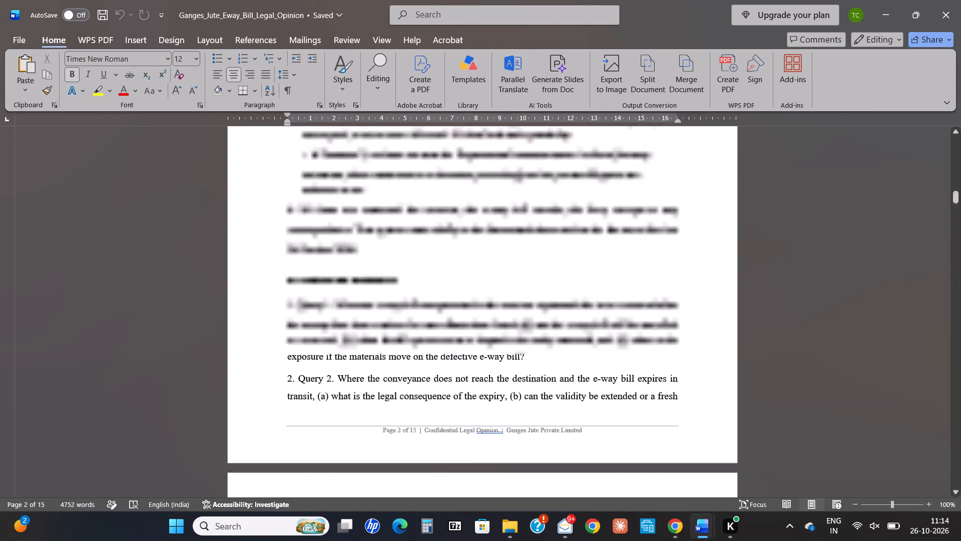
pyautogui.scroll(-7, 571, 357)
pyautogui.scroll(1, 571, 357)
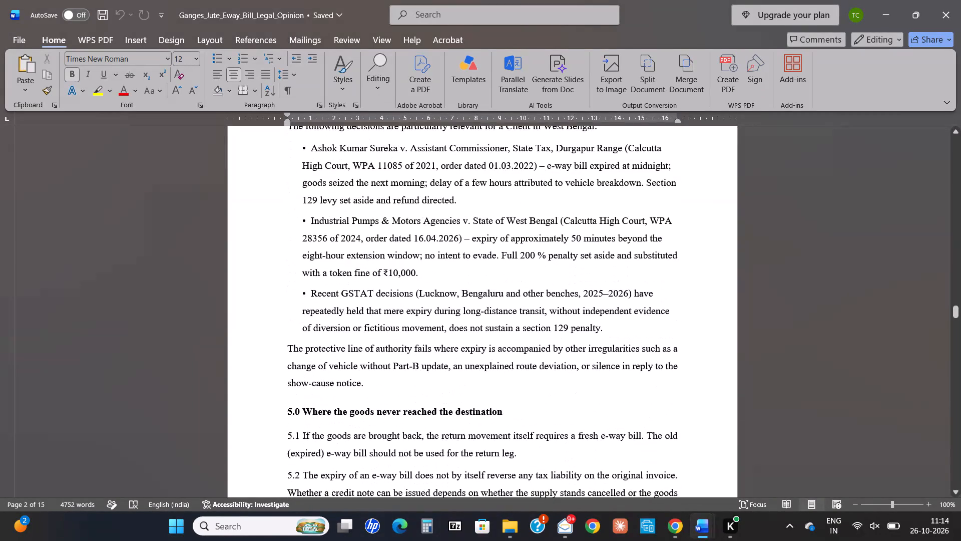
pyautogui.scroll(3, 571, 357)
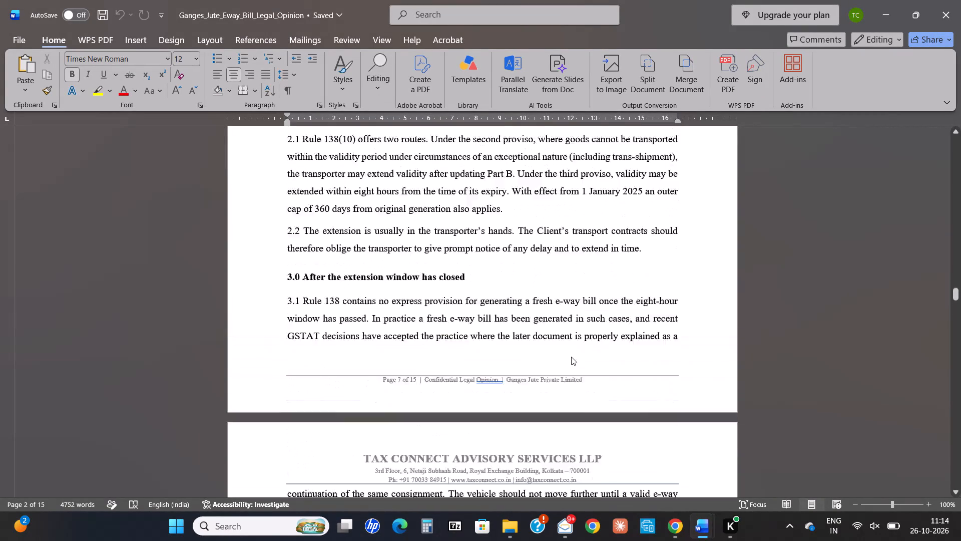
pyautogui.scroll(3, 571, 357)
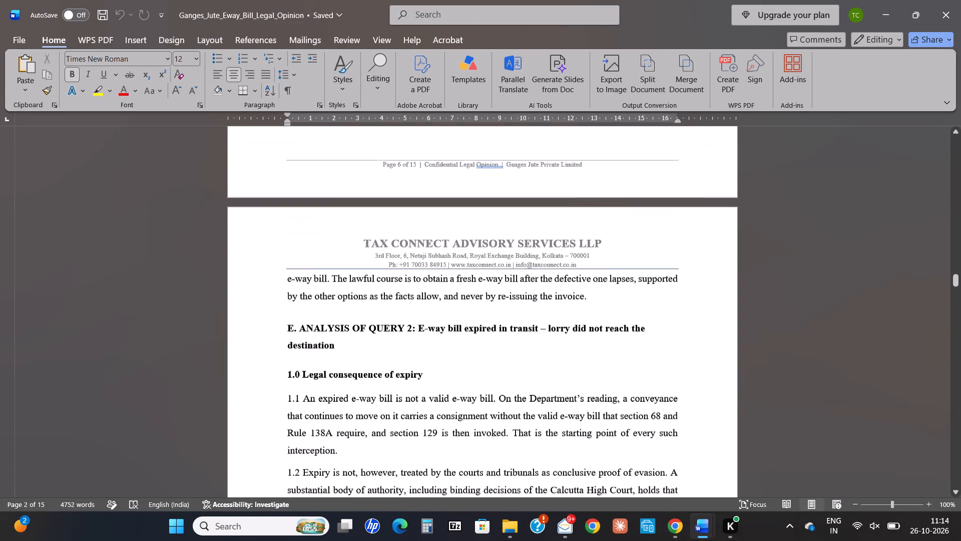
pyautogui.scroll(3, 571, 357)
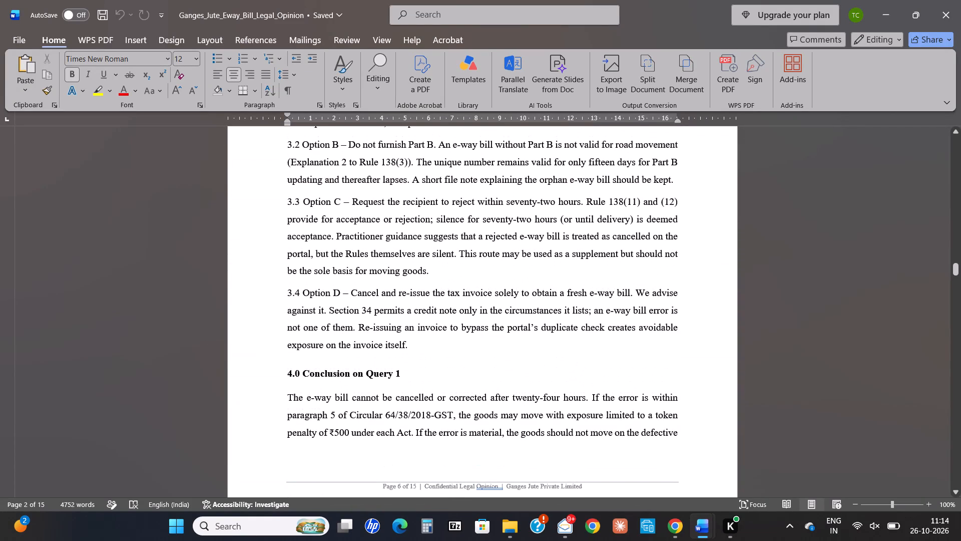
pyautogui.scroll(1, 571, 357)
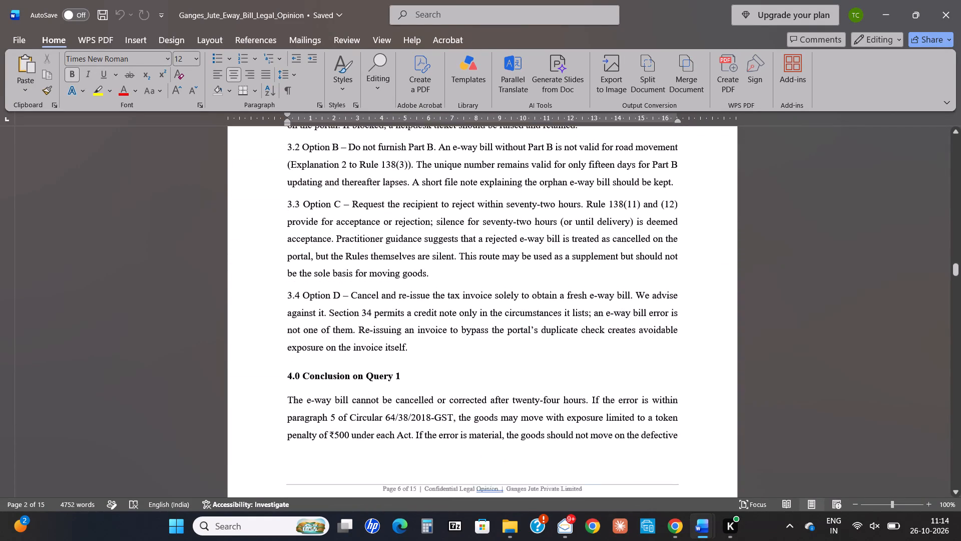
pyautogui.scroll(1, 571, 357)
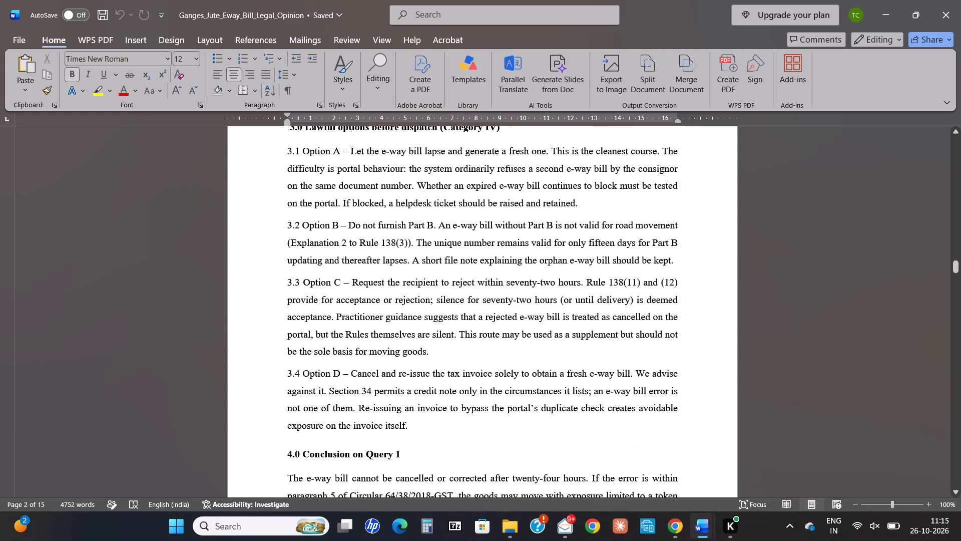
pyautogui.scroll(1, 571, 357)
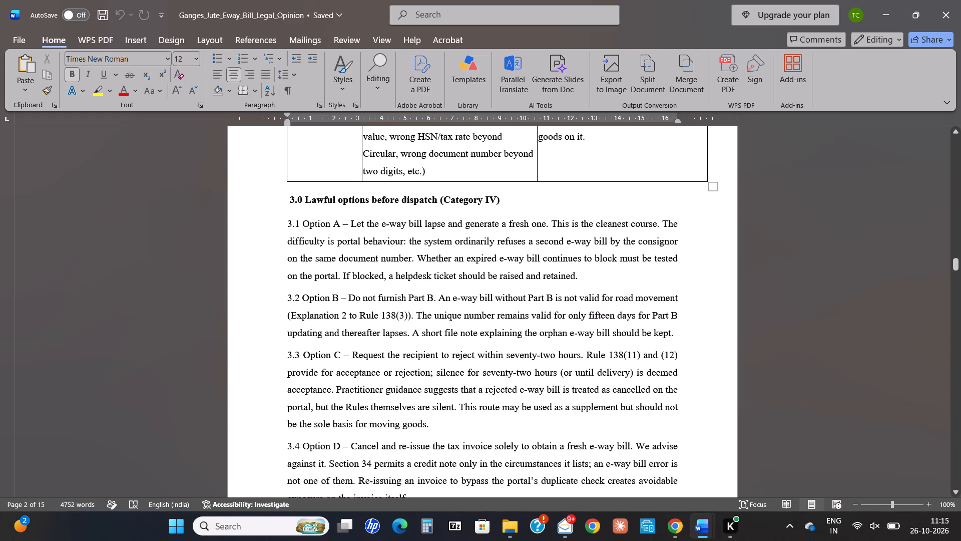
pyautogui.scroll(-3, 571, 357)
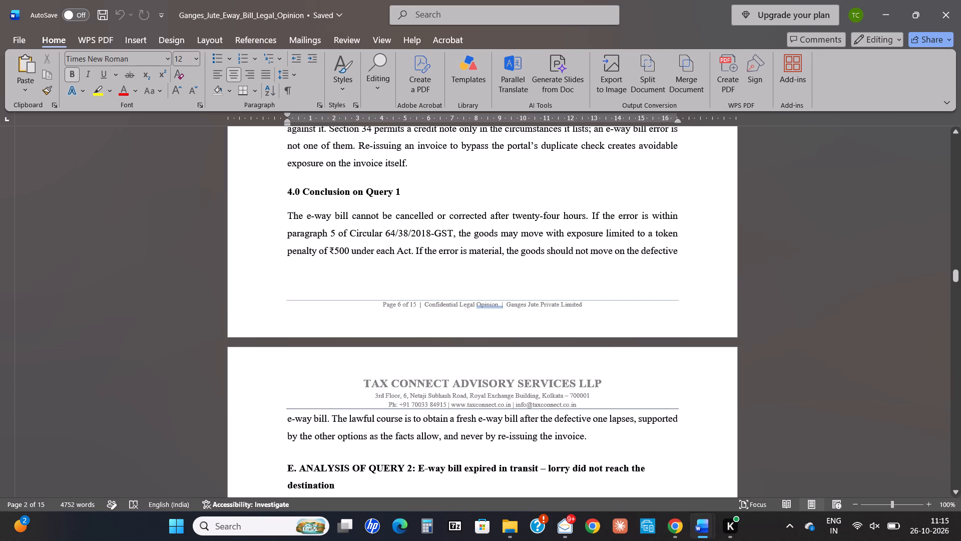
pyautogui.scroll(-1, 565, 277)
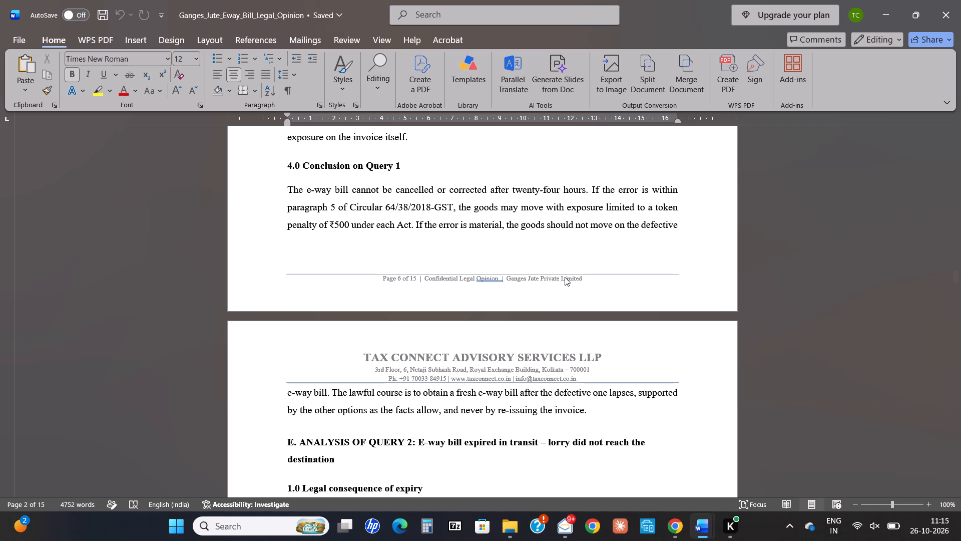
# In the Ganges Jute Opinion draft, end the sample credit note wording in 10.3.2 with a closing quotation mark and add empty lines below it.
pyautogui.hotkey('alt', 'Tab')
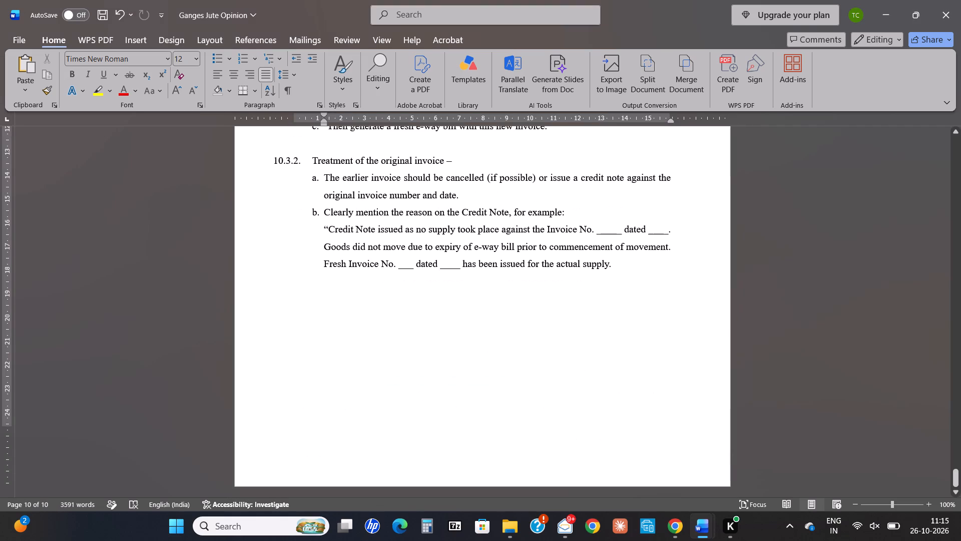
pyautogui.press('Return')
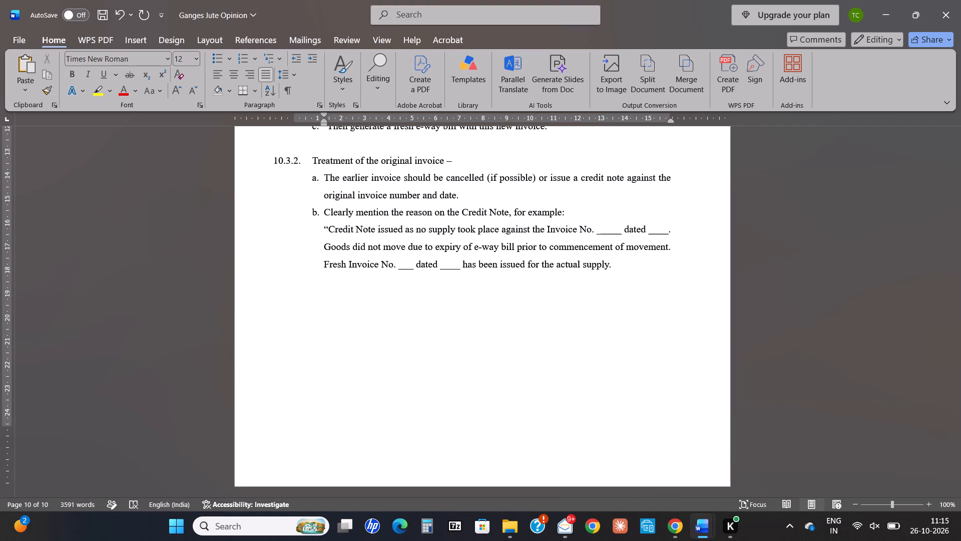
pyautogui.hotkey('ctrl', 'z')
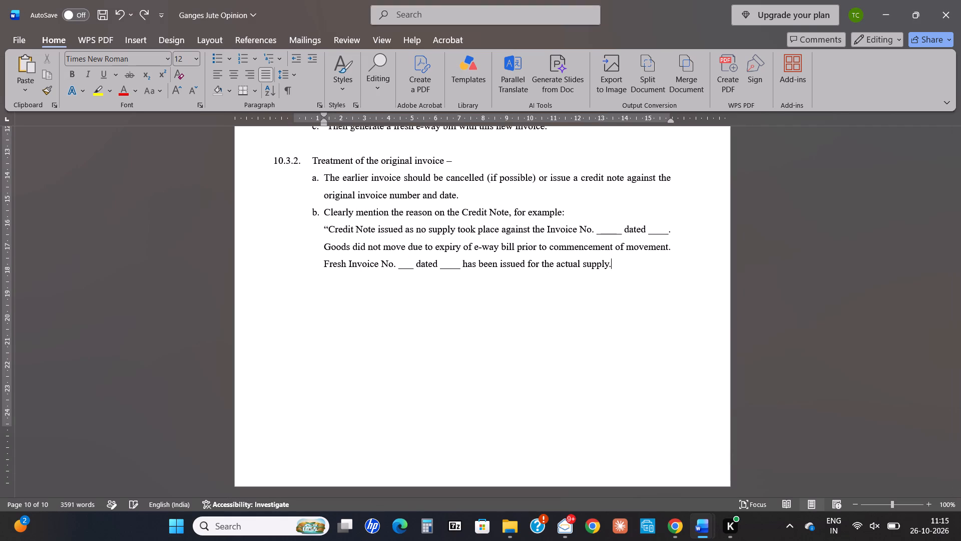
pyautogui.hotkey('shift', '"')
pyautogui.press('Return')
pyautogui.press('Return')
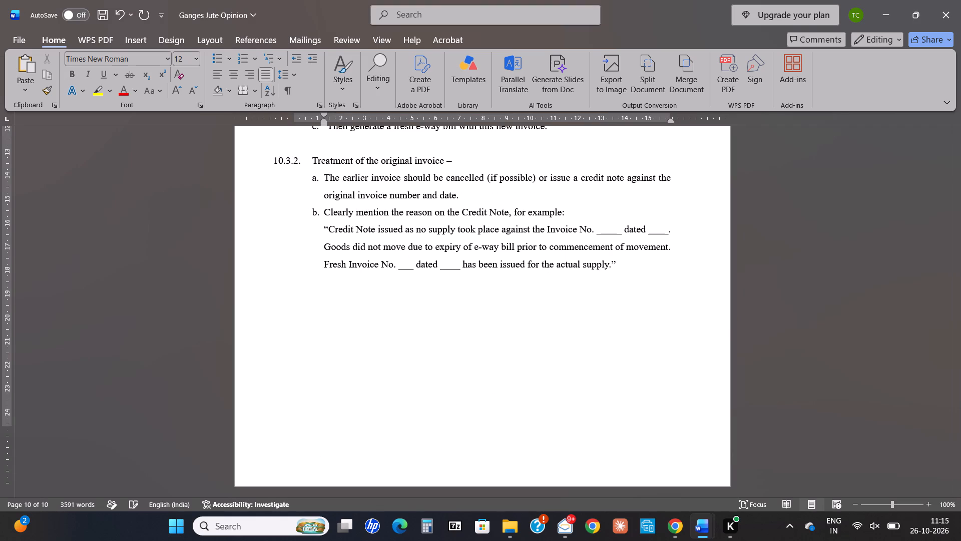
# Copy the 10.3 heading's formatting to a new paragraph 10.4 below the credit note wording, with one blank unnumbered line above it.
pyautogui.hotkey('alt', 'Tab')
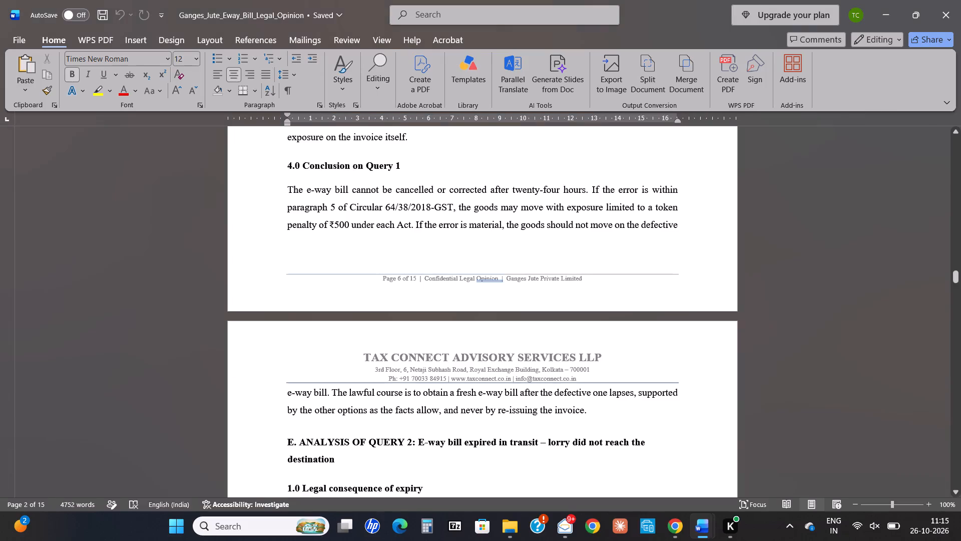
pyautogui.hotkey('alt', 'Tab')
pyautogui.scroll(4, 346, 165)
pyautogui.scroll(-1, 325, 334)
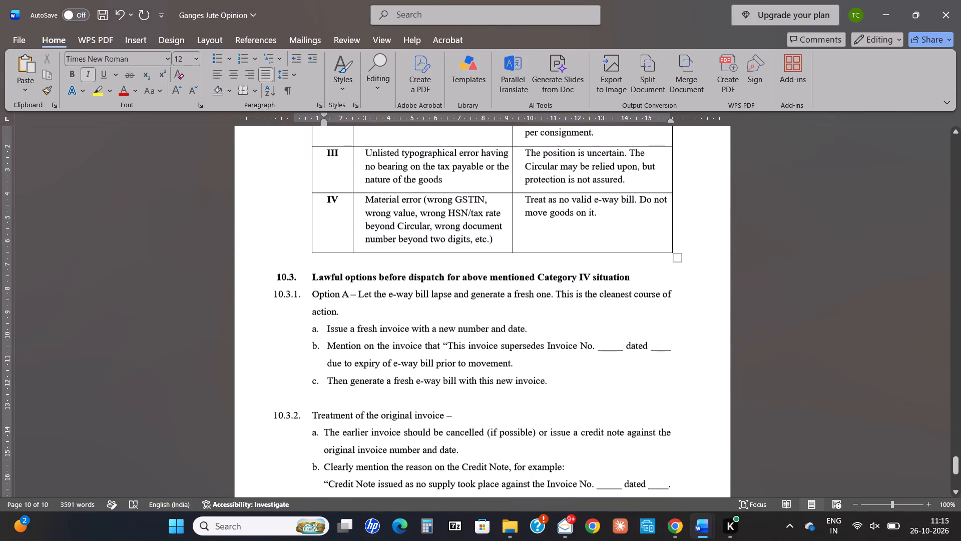
pyautogui.click(316, 277)
pyautogui.hotkey('alt', 'h')
pyautogui.write('fp')
pyautogui.scroll(-1, 316, 277)
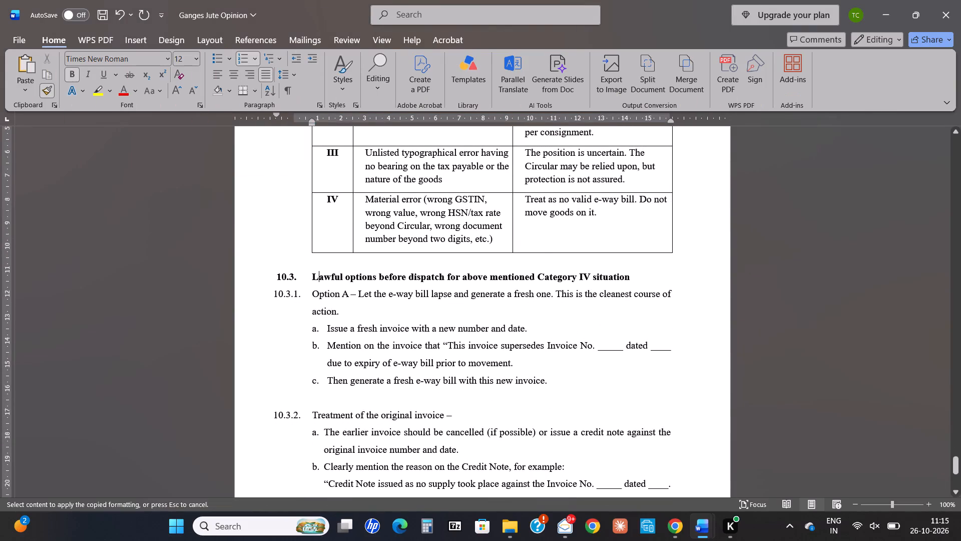
pyautogui.scroll(-1, 316, 277)
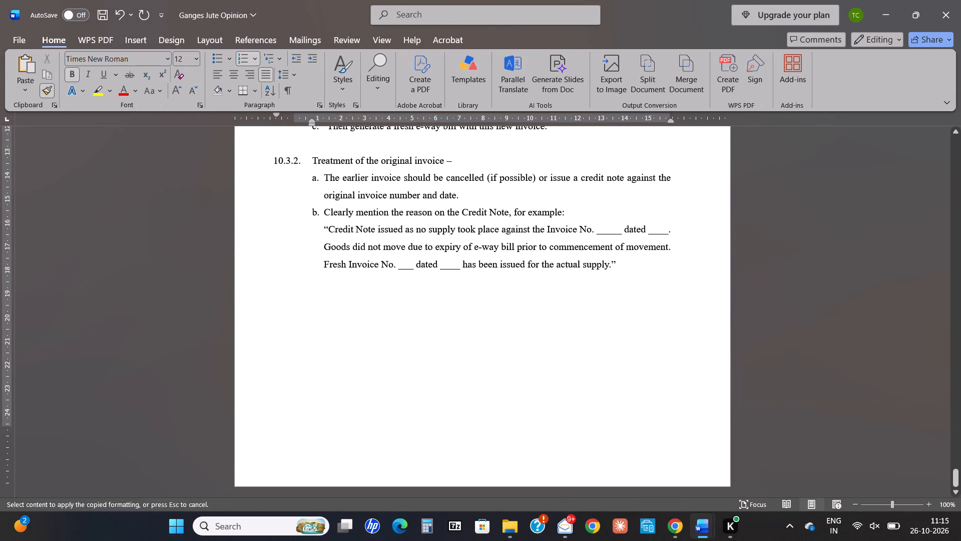
pyautogui.click(328, 289)
pyautogui.press('.')
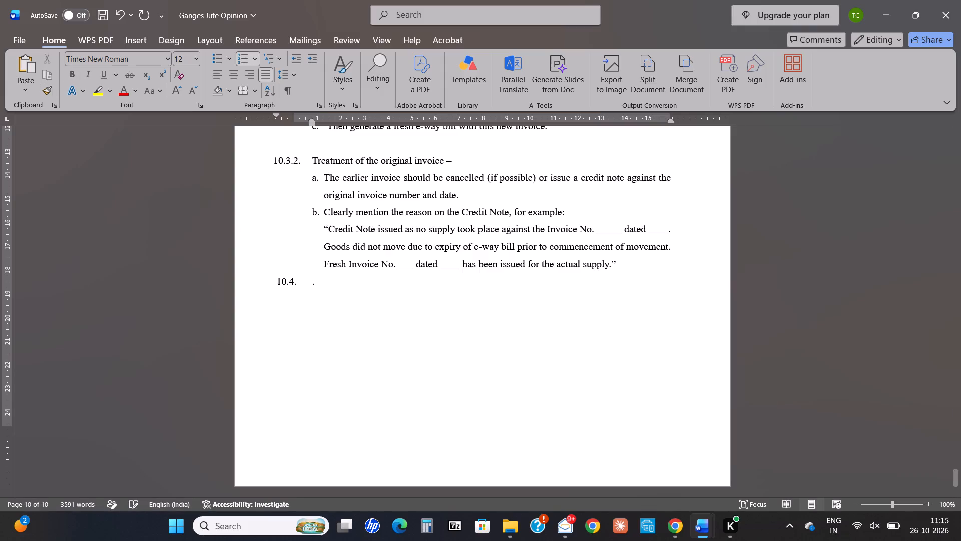
pyautogui.press('Return')
pyautogui.press('Left')
pyautogui.press('Left')
pyautogui.press('BackSpace')
pyautogui.press('BackSpace')
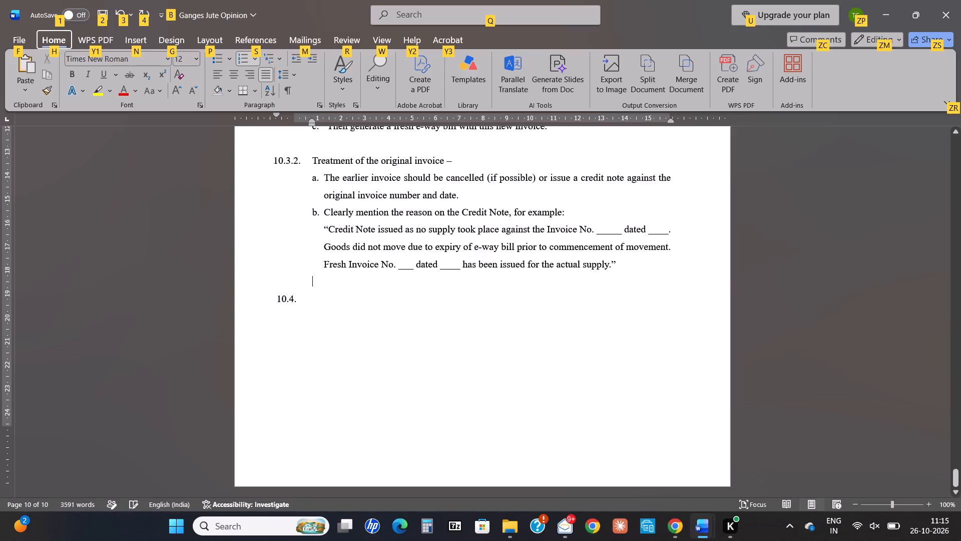
pyautogui.press('Down')
# Enter "Conclusion on Query 1" as the heading of section 10.4, following the title used in the reference opinion.
pyautogui.hotkey('alt', 'Tab')
pyautogui.hotkey('alt', 'Tab')
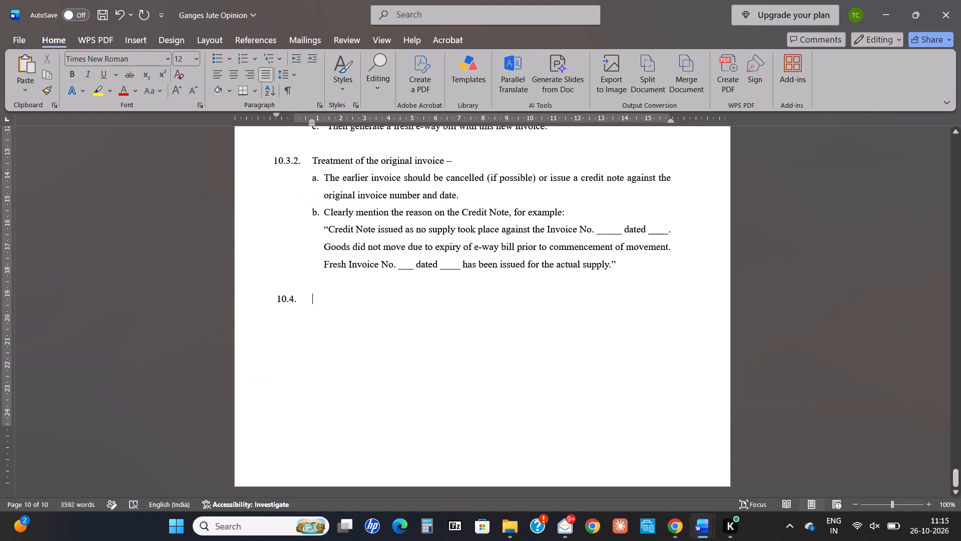
pyautogui.write('Conclusion')
pyautogui.press('space')
pyautogui.hotkey('alt', 'Tab')
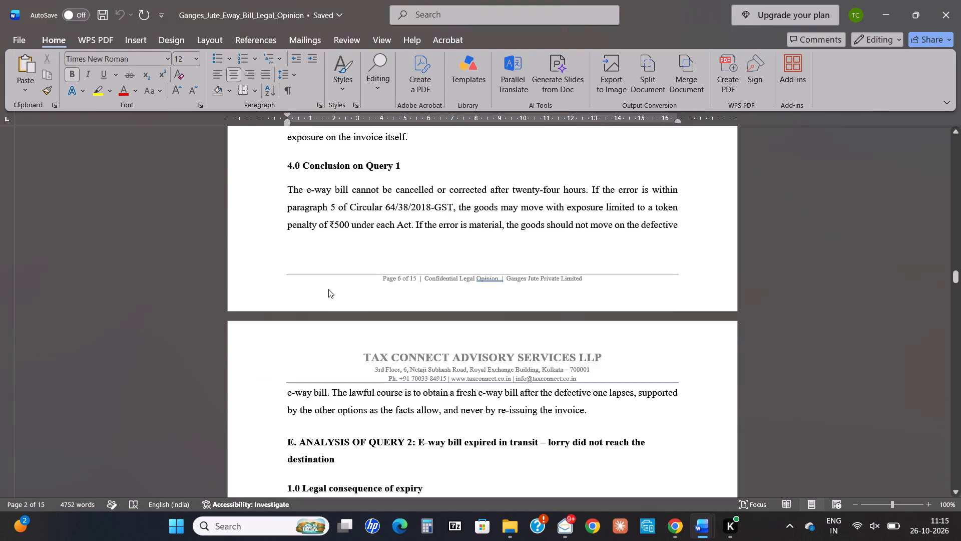
pyautogui.hotkey('alt', 'Tab')
pyautogui.write('on Queyr')
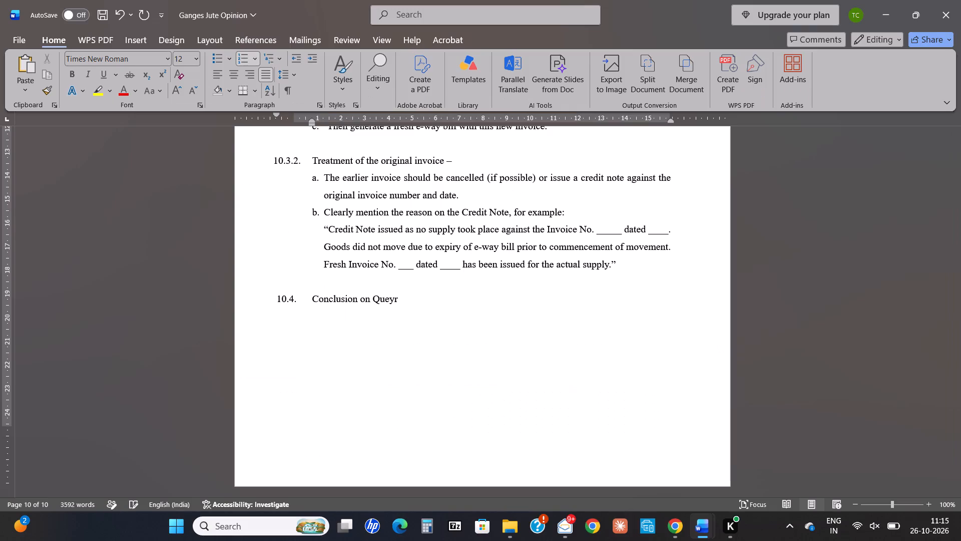
pyautogui.press('BackSpace')
pyautogui.press('BackSpace')
pyautogui.write('ry 1')
pyautogui.hotkey('shift', ':')
pyautogui.hotkey('alt', 'Tab')
pyautogui.hotkey('alt', 'Tab')
pyautogui.press('BackSpace')
# Add an unnumbered, indented body paragraph directly below the 10.4 heading, leaving an empty 10.5 item beneath it.
pyautogui.press('Return')
pyautogui.hotkey('alt', 'Tab')
pyautogui.hotkey('alt', 'Tab')
pyautogui.press('.')
pyautogui.press('Return')
pyautogui.press('Left')
pyautogui.press('Left')
pyautogui.press('BackSpace')
pyautogui.press('BackSpace')
pyautogui.press('BackSpace')
pyautogui.hotkey('shift', 't')
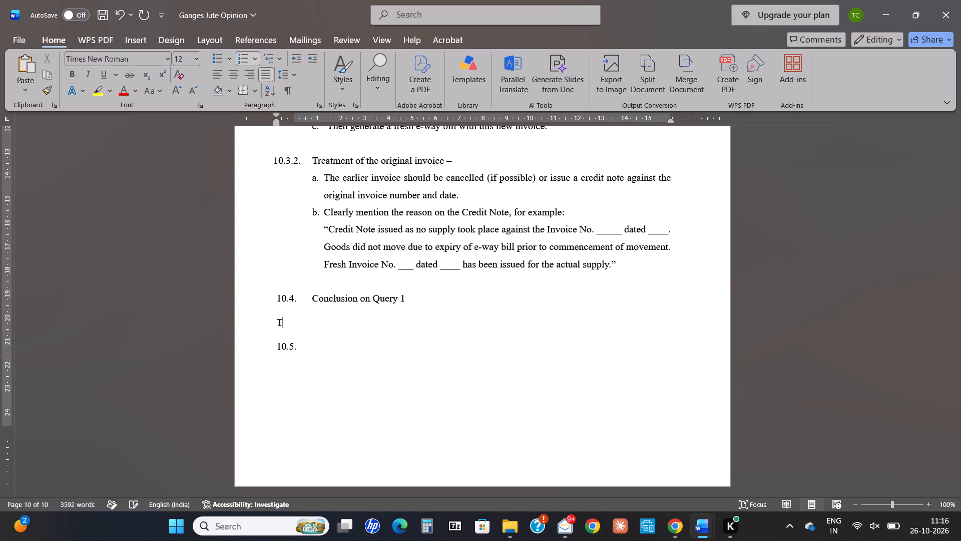
pyautogui.press('BackSpace')
pyautogui.press('Tab')
# Begin the conclusion paragraph under 10.4 with "The e-way bill cannot be cancelled or corrected", following the reference opinion's wording.
pyautogui.write('Teh')
pyautogui.press('BackSpace')
pyautogui.press('BackSpace')
pyautogui.write('he e-wau')
pyautogui.press('space')
pyautogui.hotkey('alt', 'Tab')
pyautogui.hotkey('alt', 'Tab')
pyautogui.press('BackSpace')
pyautogui.press('BackSpace')
pyautogui.write('y bill')
pyautogui.press('space')
pyautogui.hotkey('alt', 'Tab')
pyautogui.hotkey('alt', 'Tab')
pyautogui.write('canno')
pyautogui.press('space')
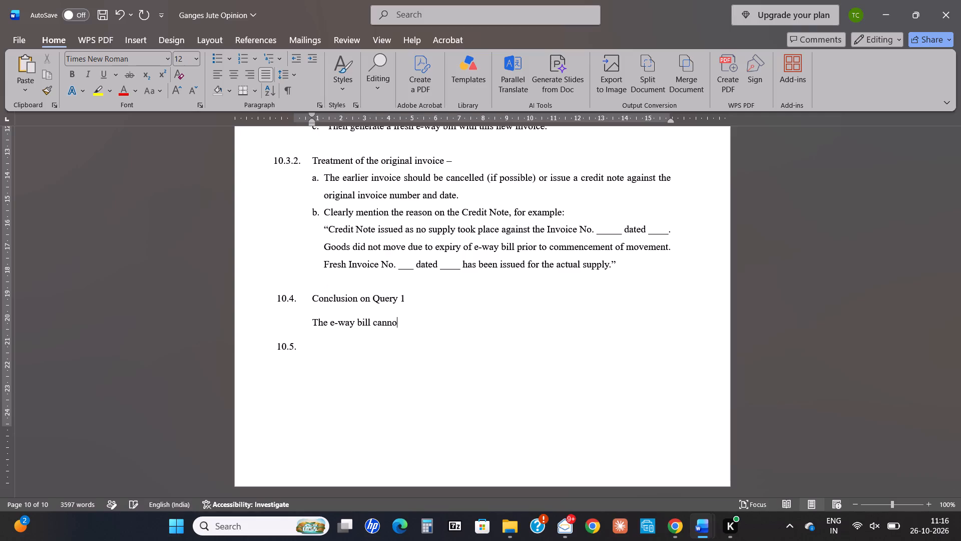
pyautogui.press('BackSpace')
pyautogui.write('t be cancele')
pyautogui.press('BackSpace')
pyautogui.write('led')
pyautogui.press('space')
pyautogui.hotkey('alt', 'Tab')
pyautogui.hotkey('alt', 'Tab')
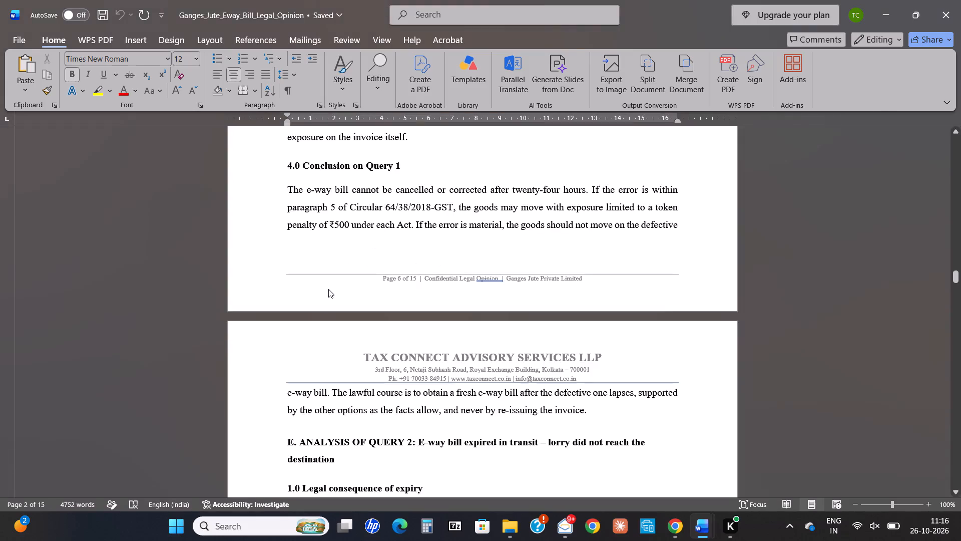
pyautogui.write('or corrected')
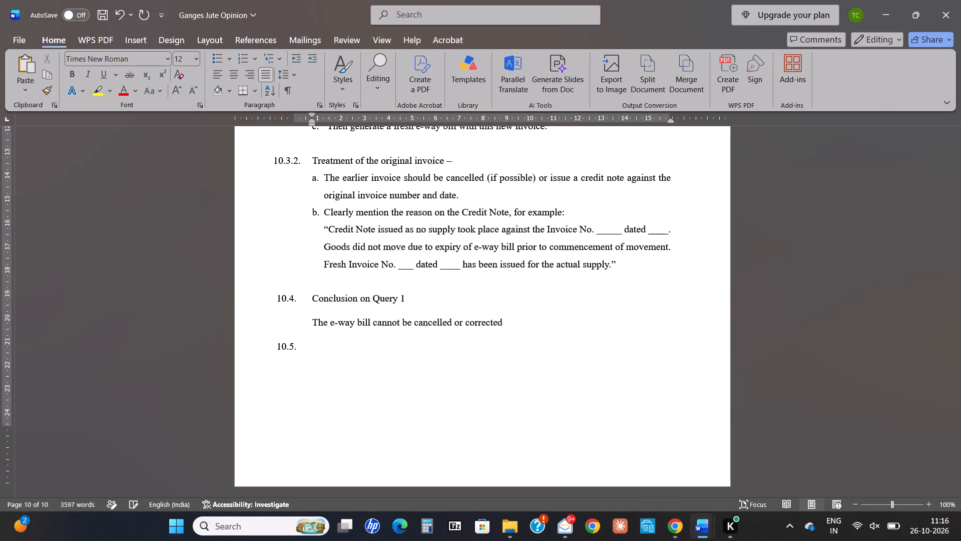
pyautogui.press('space')
# Continue the 10.4 conclusion sentence with "after twenty-four hours", hyphenating twenty-four as in the reference opinion.
pyautogui.hotkey('alt', 'Tab')
pyautogui.hotkey('alt', 'Tab')
pyautogui.write('after twene')
pyautogui.press('BackSpace')
pyautogui.write('ty four')
pyautogui.press('space')
pyautogui.hotkey('alt', 'Tab')
pyautogui.hotkey('alt', 'Tab')
pyautogui.press('BackSpace')
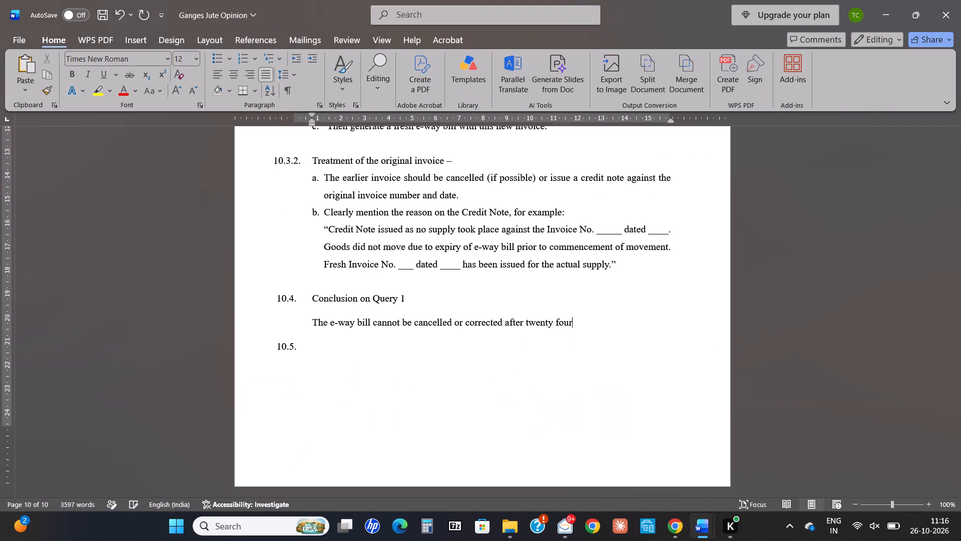
pyautogui.hotkey('ctrl', 'Left')
pyautogui.press('BackSpace')
pyautogui.press('=')
pyautogui.press('BackSpace')
pyautogui.press('-')
pyautogui.press('End')
pyautogui.press('space')
pyautogui.write('hours')
pyautogui.hotkey('alt', 'Tab')
pyautogui.hotkey('alt', 'Tab')
# End the first conclusion sentence with a period and start the second with "If the error is within".
pyautogui.write('. If')
pyautogui.press('space')
pyautogui.hotkey('alt', 'Tab')
pyautogui.hotkey('alt', 'Tab')
pyautogui.write('the r')
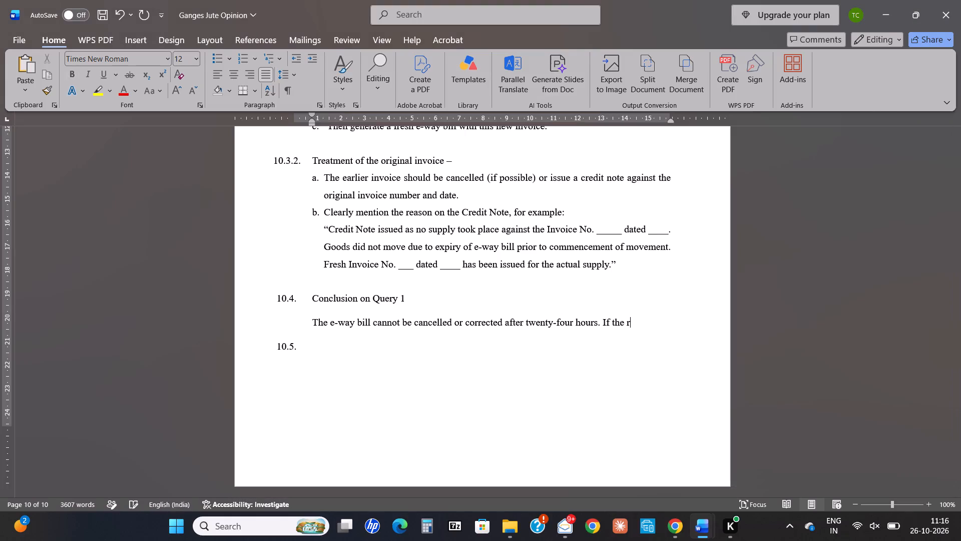
pyautogui.press('BackSpace')
pyautogui.write('error')
pyautogui.press('space')
pyautogui.hotkey('alt', 'Tab')
pyautogui.hotkey('alt', 'Tab')
pyautogui.write('is')
pyautogui.press('space')
pyautogui.write('within')
pyautogui.press('space')
# Open the Client's requirements document from the Ganges Jute folder, read the client's situations, and return to the Ganges Jute Opinion draft.
pyautogui.hotkey('alt', 'Tab')
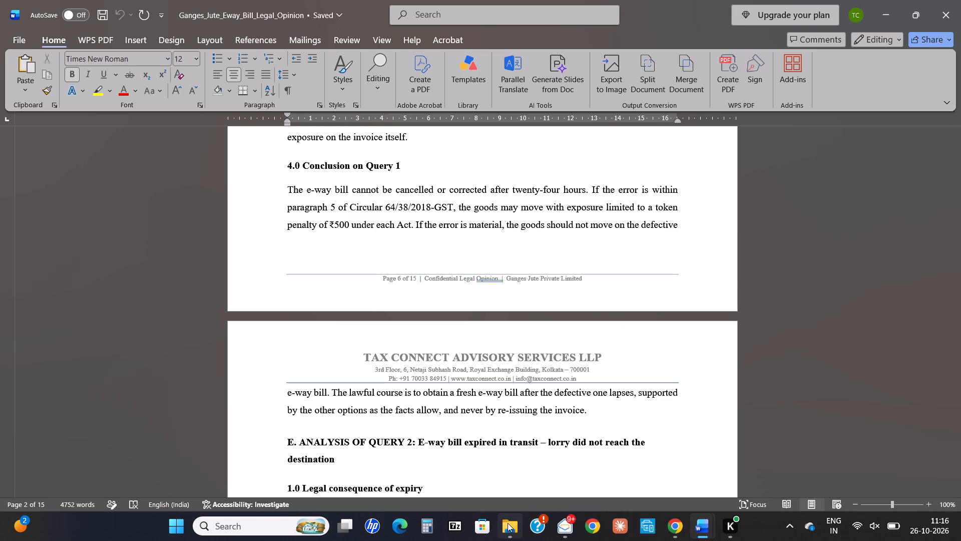
pyautogui.click(520, 476)
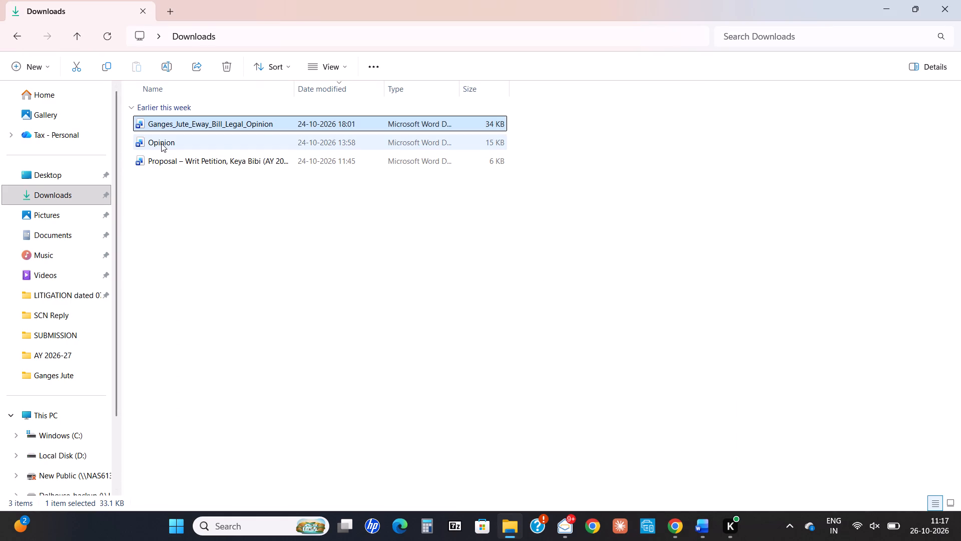
pyautogui.hotkey('alt', 'Tab')
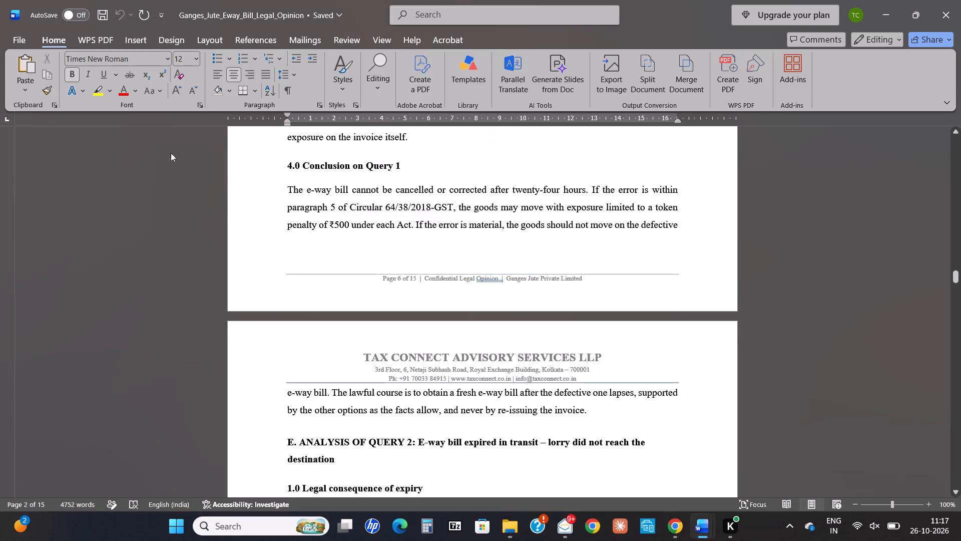
pyautogui.hotkey('alt', 'Tab')
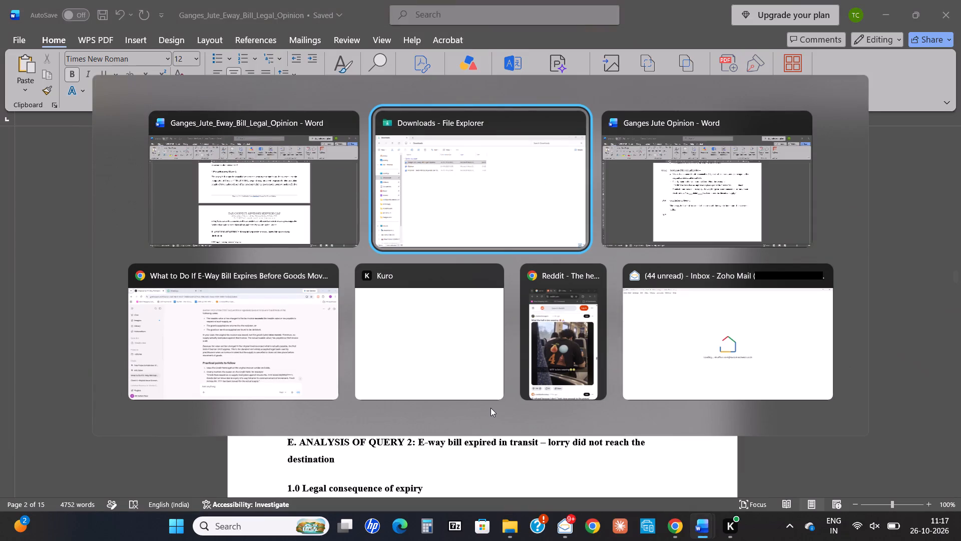
pyautogui.press('BackSpace')
pyautogui.press('Up')
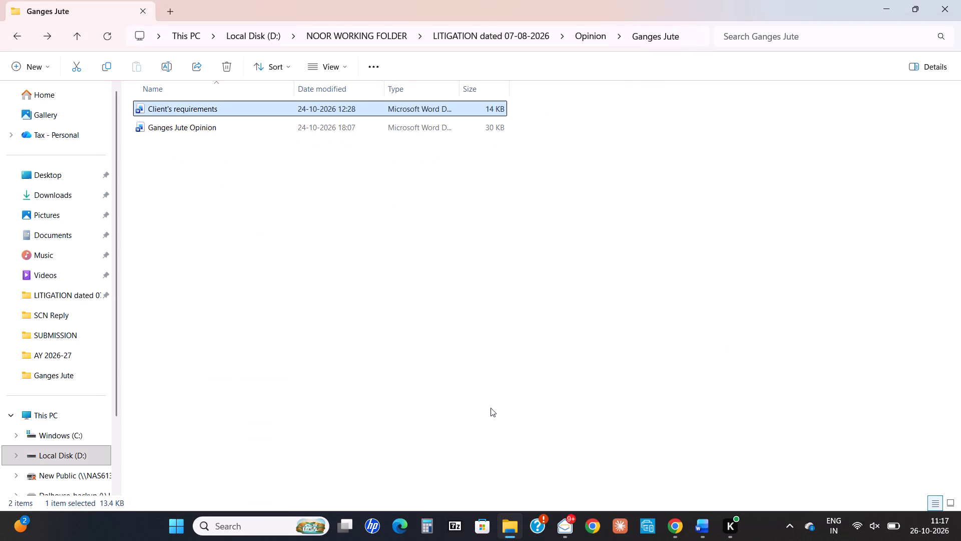
pyautogui.press('Return')
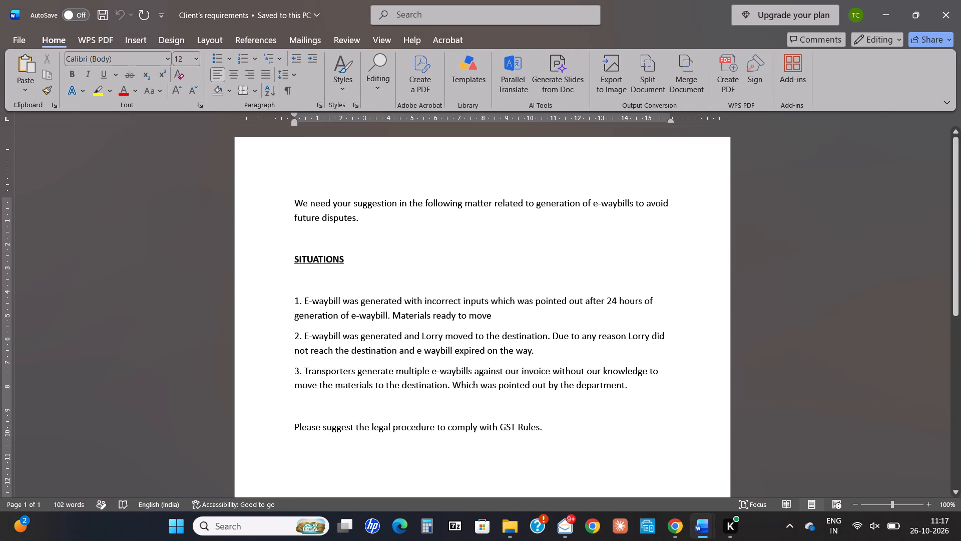
pyautogui.hotkey('alt', 'Tab')
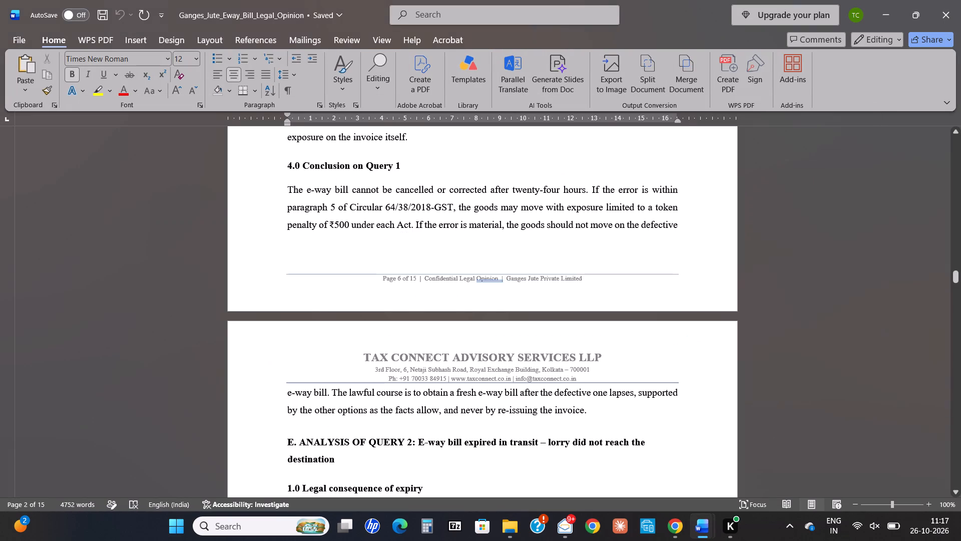
pyautogui.hotkey('alt', 'Tab')
pyautogui.hotkey('alt', 'Right')
pyautogui.hotkey('alt', 'Right')
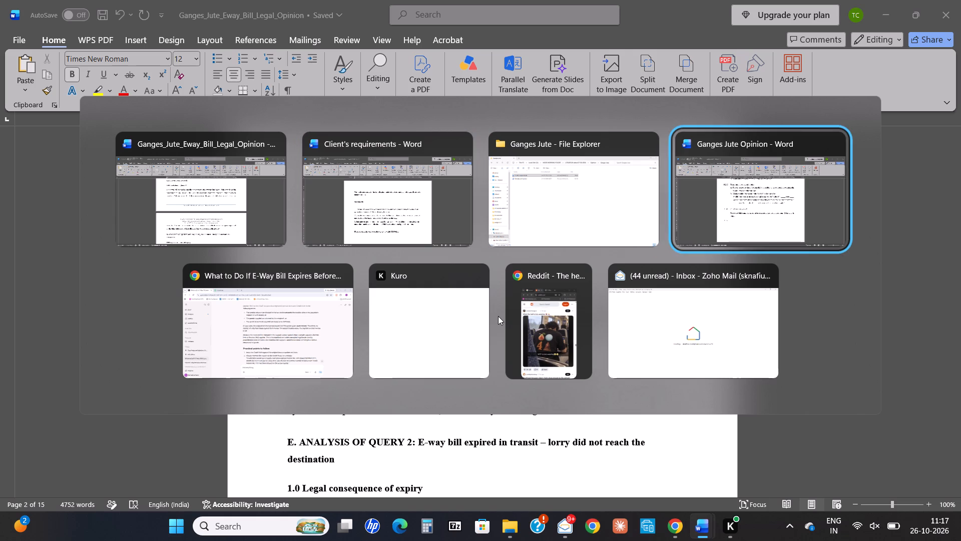
pyautogui.hotkey('alt', 'Tab')
pyautogui.hotkey('alt', 'Tab')
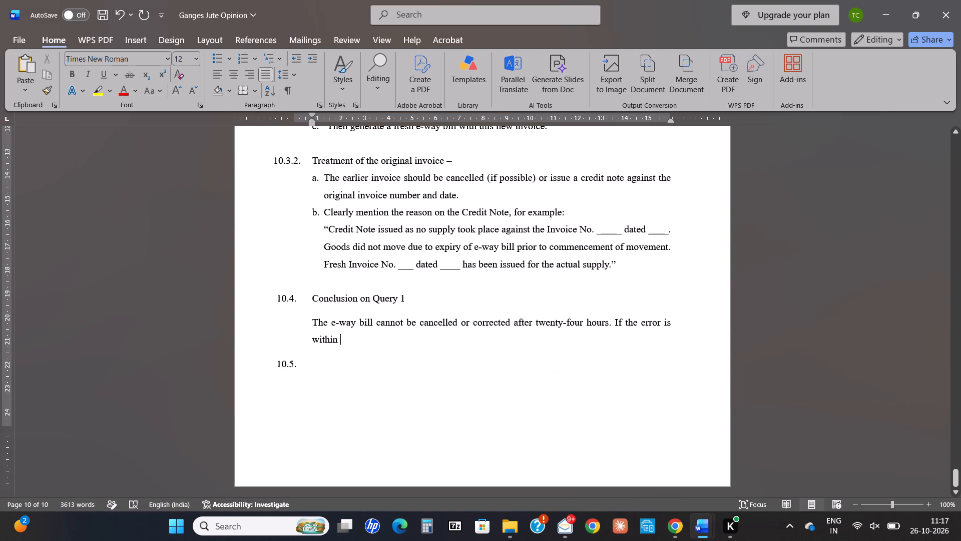
# Make the 10.4 heading "Conclusion on Query 1" bold and return to the unfinished conclusion paragraph.
pyautogui.press('Up')
pyautogui.press('Up')
pyautogui.press('Home')
pyautogui.hotkey('shift', 'End')
pyautogui.hotkey('ctrl', 'b')
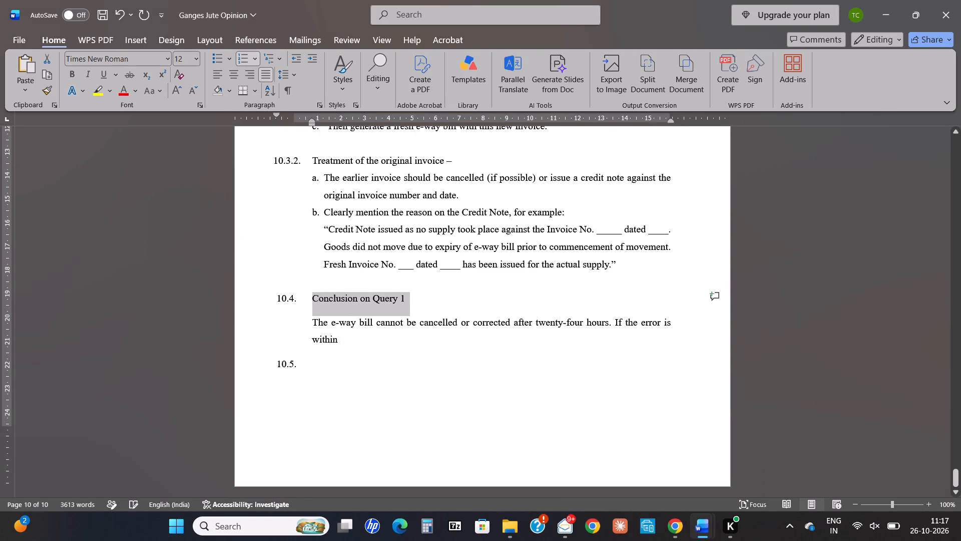
pyautogui.press('Down')
pyautogui.press('Down')
# Review sections 10.1 to 10.3 of the draft, including the error classification table and the lawful options before dispatch.
pyautogui.hotkey('alt', 'Tab')
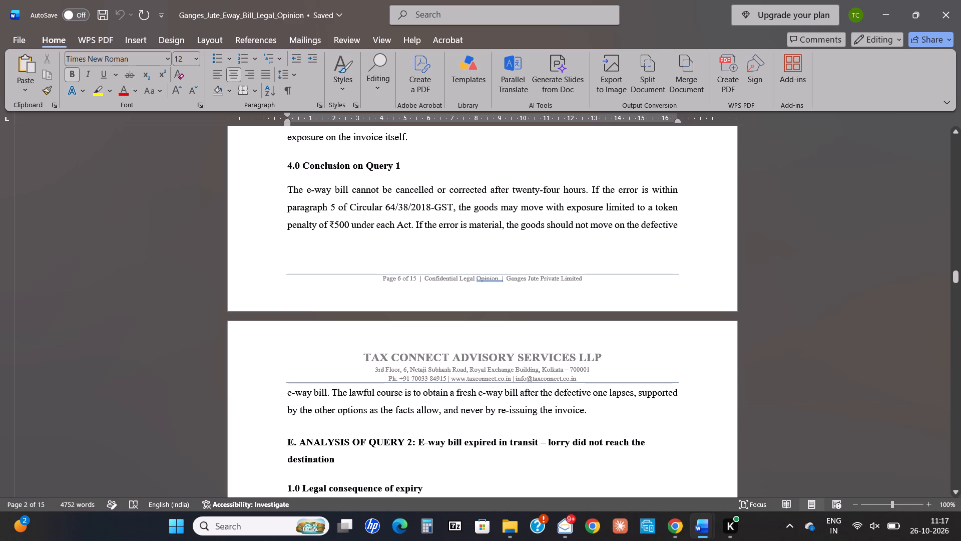
pyautogui.hotkey('alt', 'Tab')
pyautogui.scroll(2, 498, 316)
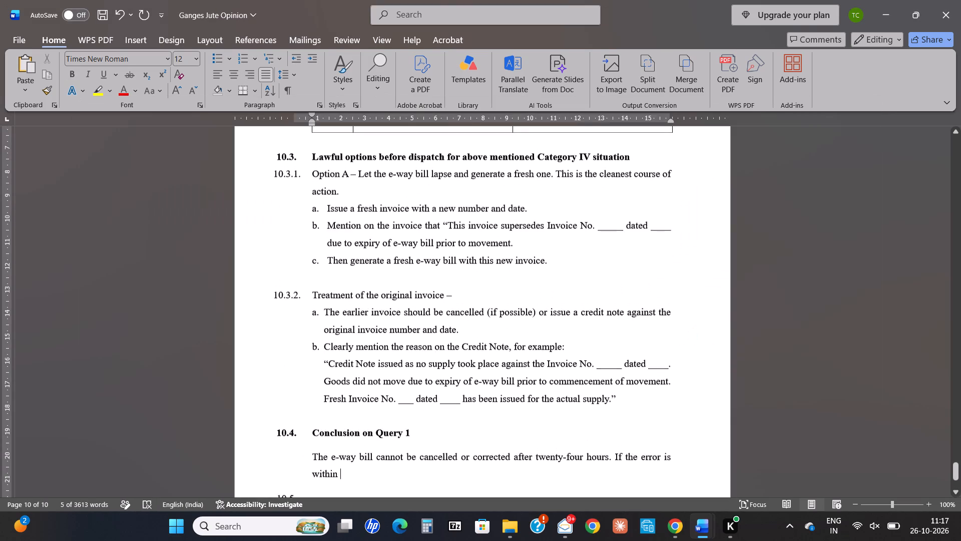
pyautogui.scroll(4, 498, 316)
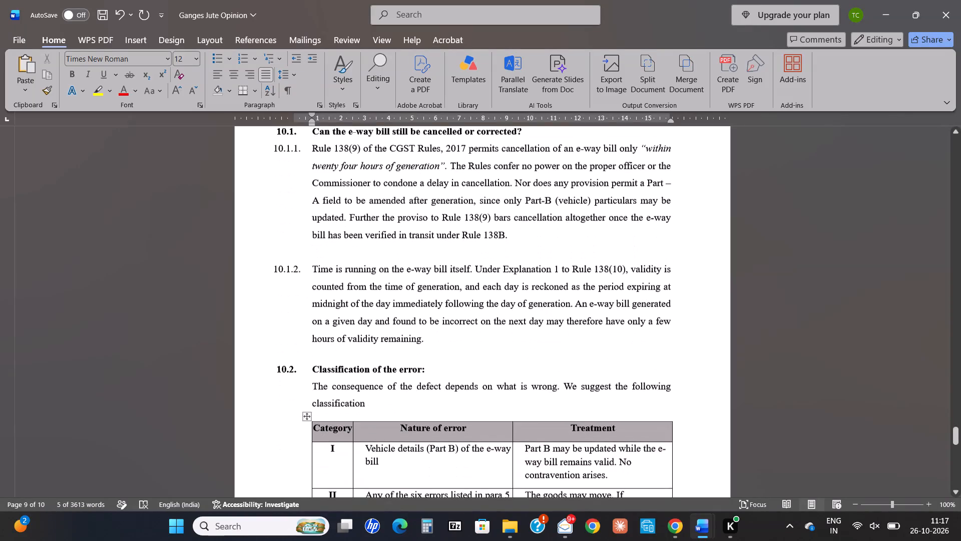
pyautogui.scroll(1, 498, 316)
pyautogui.scroll(-1, 498, 316)
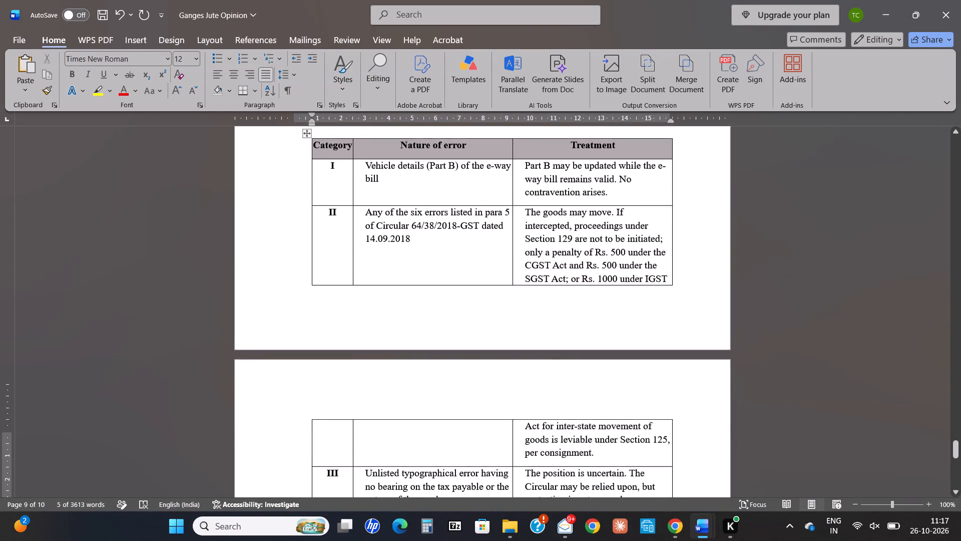
pyautogui.scroll(2, 498, 316)
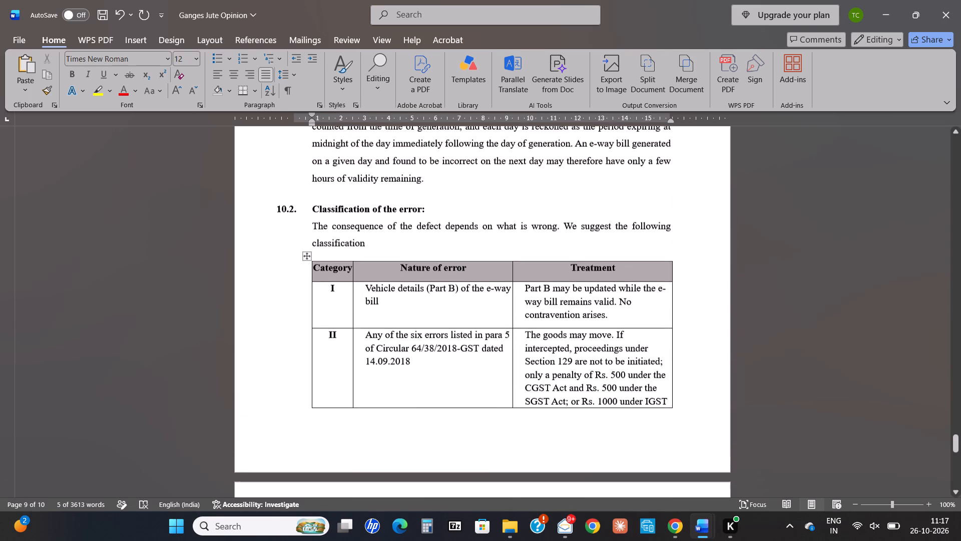
pyautogui.scroll(1, 498, 316)
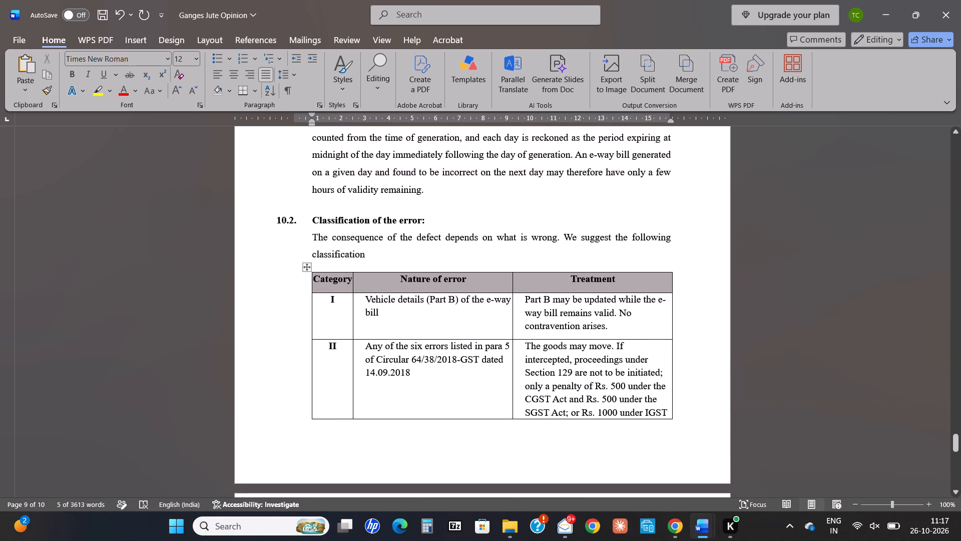
pyautogui.scroll(-1, 498, 316)
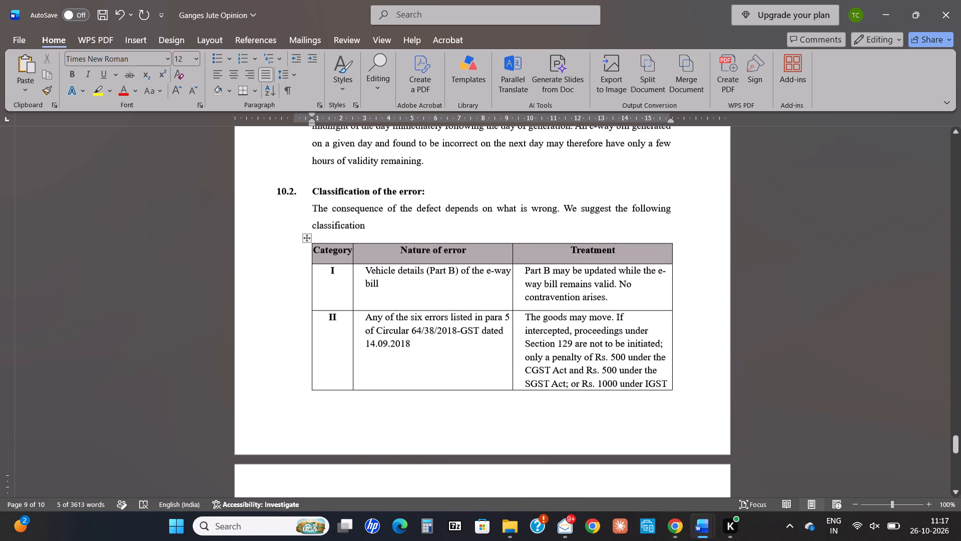
pyautogui.scroll(-4, 498, 316)
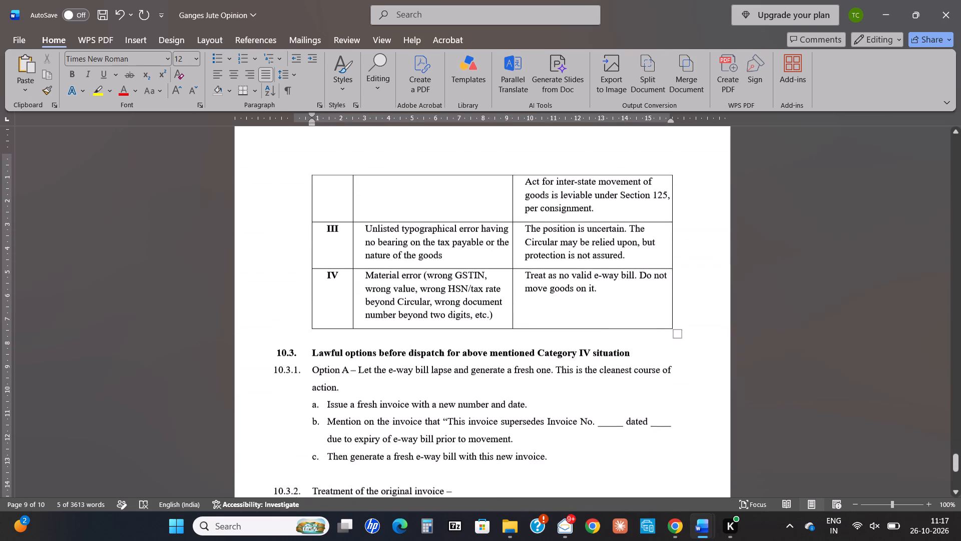
pyautogui.scroll(-1, 498, 316)
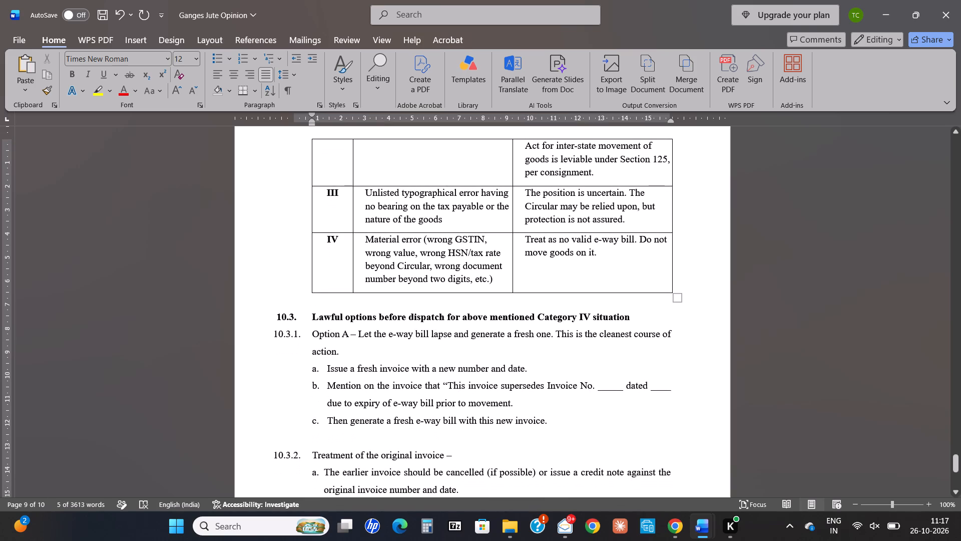
pyautogui.scroll(-1, 498, 316)
# Compare the reference opinion's Query 1 conclusion with the situations in Client's requirements and the 10.4 text drafted so far.
pyautogui.hotkey('alt', 'Tab')
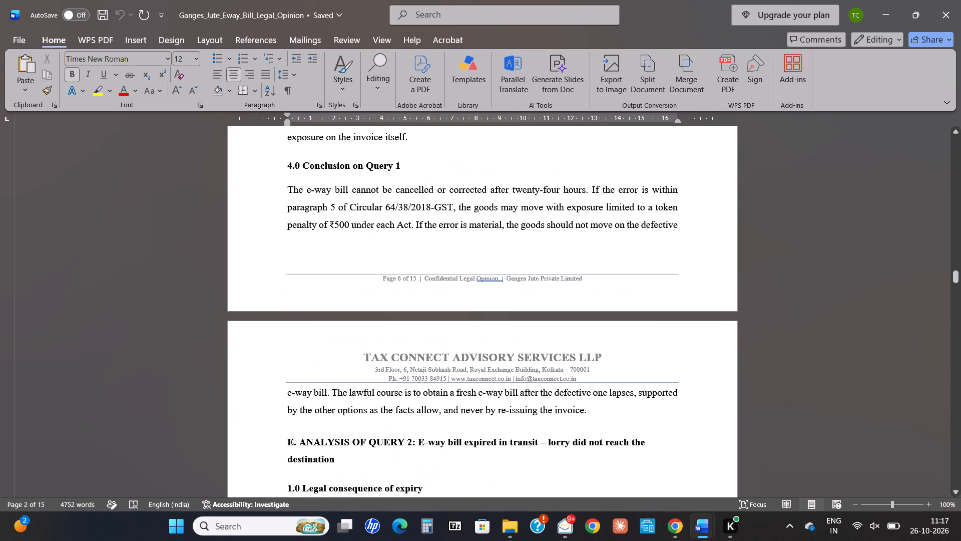
pyautogui.hotkey('alt', 'Tab')
pyautogui.hotkey('alt', 'Tab')
pyautogui.hotkey('alt', 'Tab')
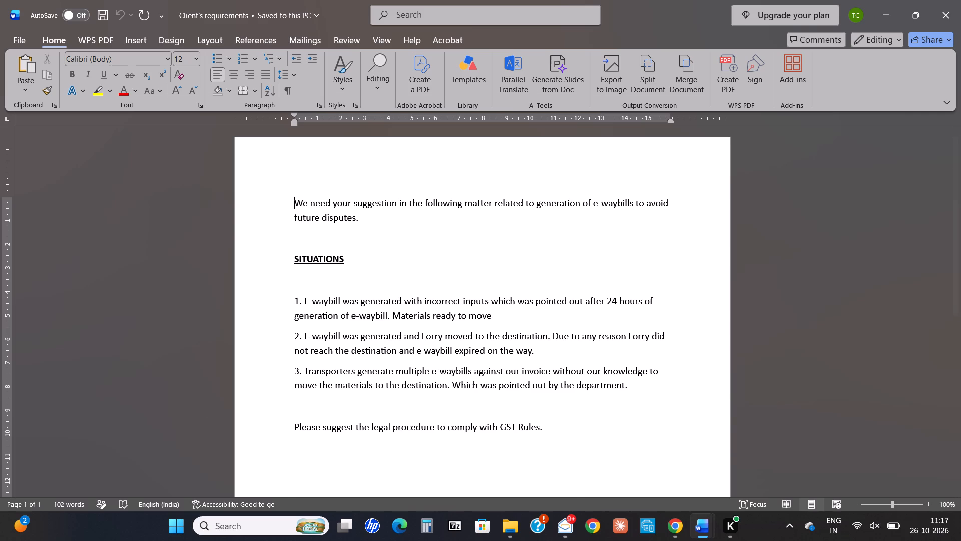
pyautogui.hotkey('alt', 'Tab')
pyautogui.scroll(-4, 508, 313)
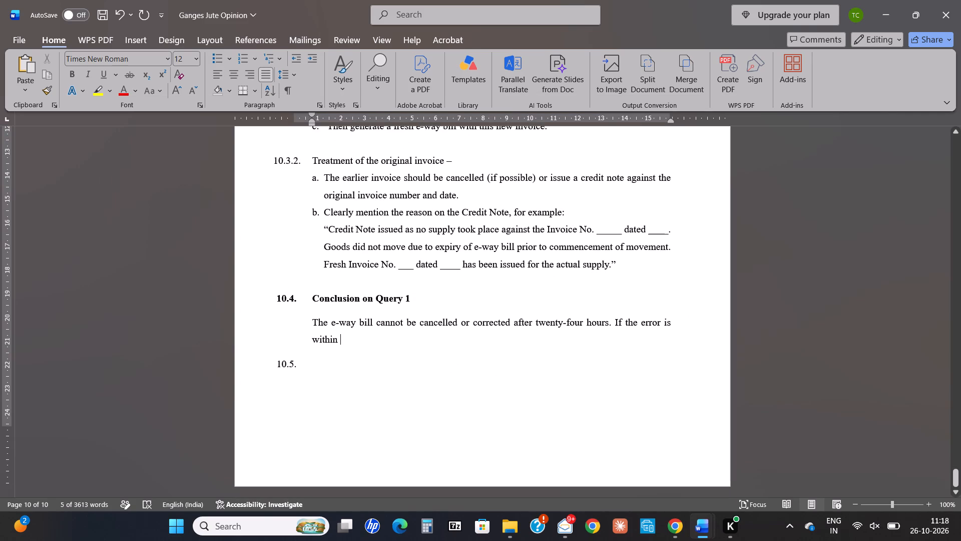
pyautogui.hotkey('alt', 'Tab')
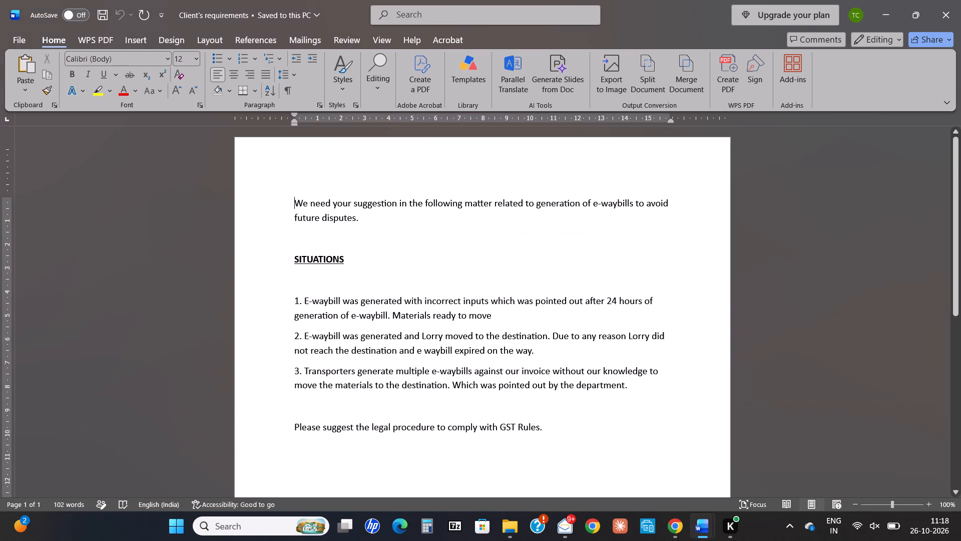
pyautogui.hotkey('alt', 'Tab')
pyautogui.hotkey('alt', 'Tab')
pyautogui.hotkey('alt', 'Tab')
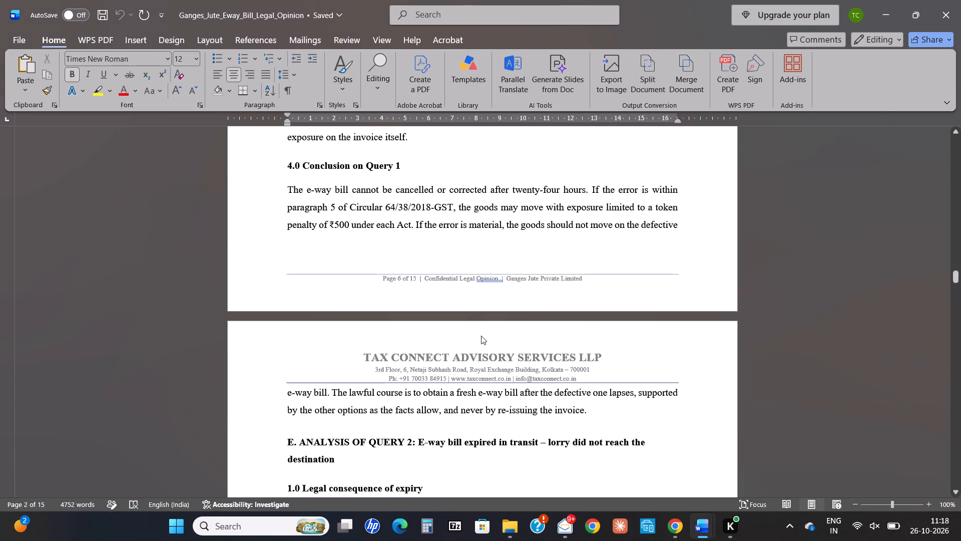
# In the 10.4 conclusion paragraph of the Ganges Jute Opinion, insert "However," before "If the error is within".
pyautogui.hotkey('alt', 'Tab')
pyautogui.hotkey('ctrl', 'Left')
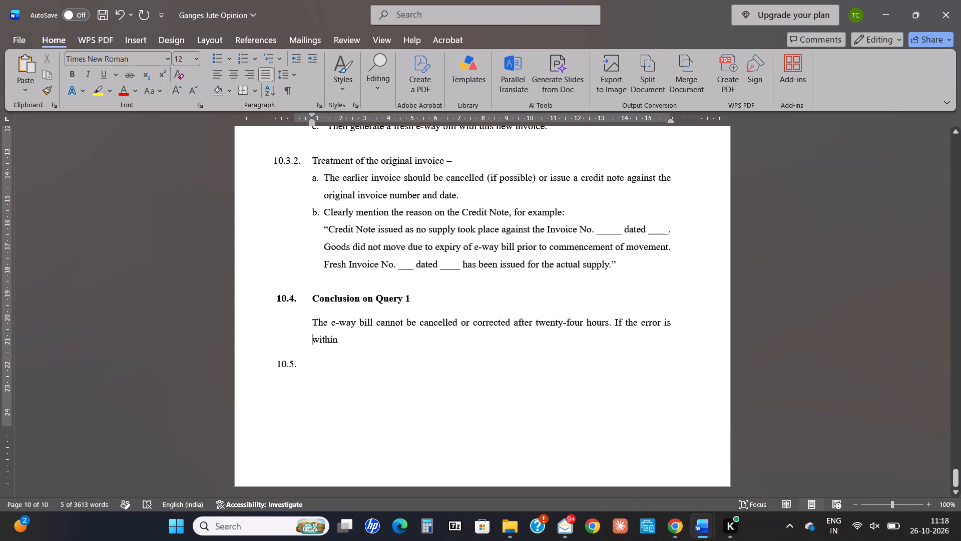
pyautogui.hotkey('ctrl', 'Left')
pyautogui.hotkey('ctrl', 'Left')
pyautogui.hotkey('ctrl', 'Left')
pyautogui.hotkey('ctrl', 'Left')
pyautogui.write('Hwoev')
pyautogui.press('BackSpace')
pyautogui.press('BackSpace')
pyautogui.press('BackSpace')
pyautogui.press('BackSpace')
pyautogui.write('owever,')
pyautogui.press('space')
# Check the reference conclusion, drop the comma after "However" and continue with "if the twenty-four hours has not passed,".
pyautogui.hotkey('alt', 'Tab')
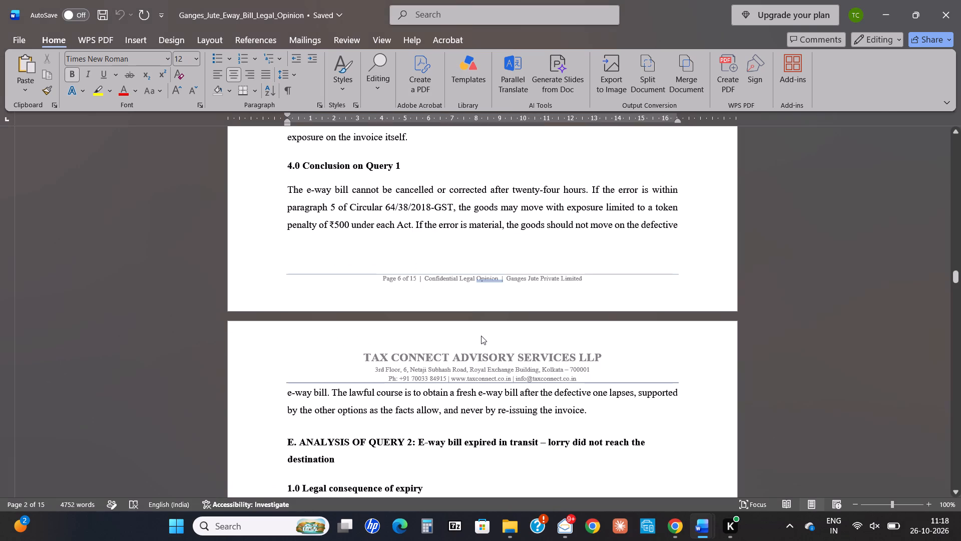
pyautogui.hotkey('alt', 'Tab')
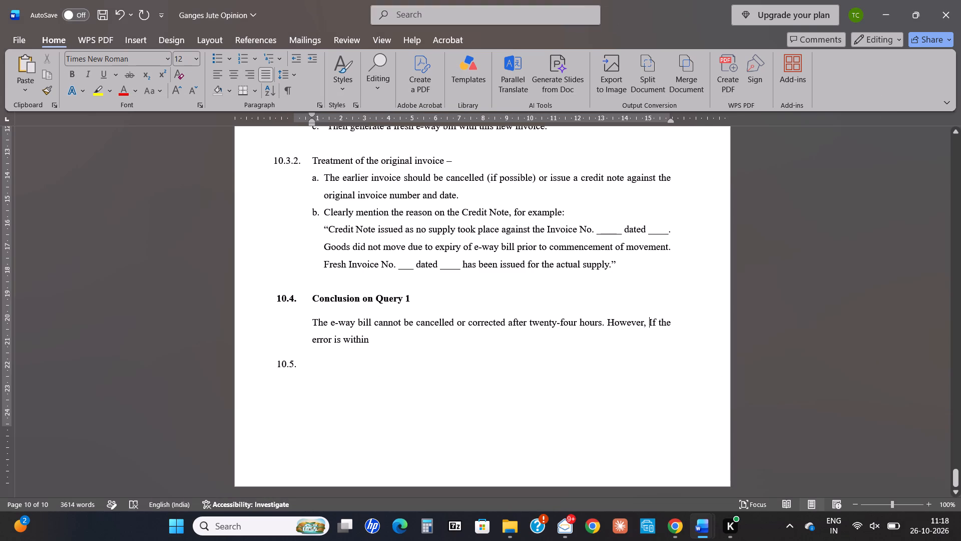
pyautogui.press('BackSpace')
pyautogui.press('BackSpace')
pyautogui.press('space')
pyautogui.write('i')
pyautogui.press('BackSpace')
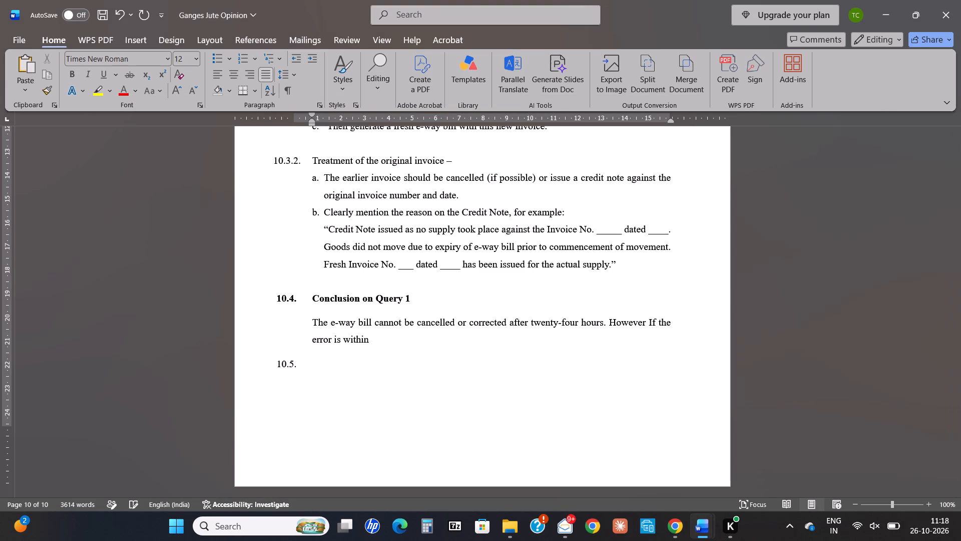
pyautogui.write('if the')
pyautogui.press('space')
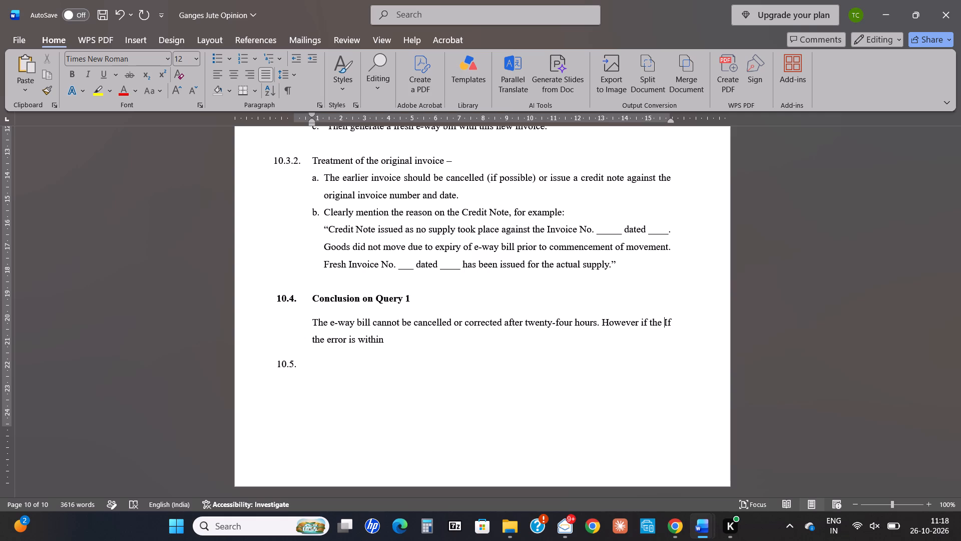
pyautogui.write('Noti')
pyautogui.write('cee')
pyautogui.hotkey('ctrl', 'BackSpace')
pyautogui.write('twenty')
pyautogui.hotkey('ctrl', 'BackSpace')
pyautogui.write('twenty')
pyautogui.write('-four hours ha')
pyautogui.write('s not passed,')
pyautogui.press('space')
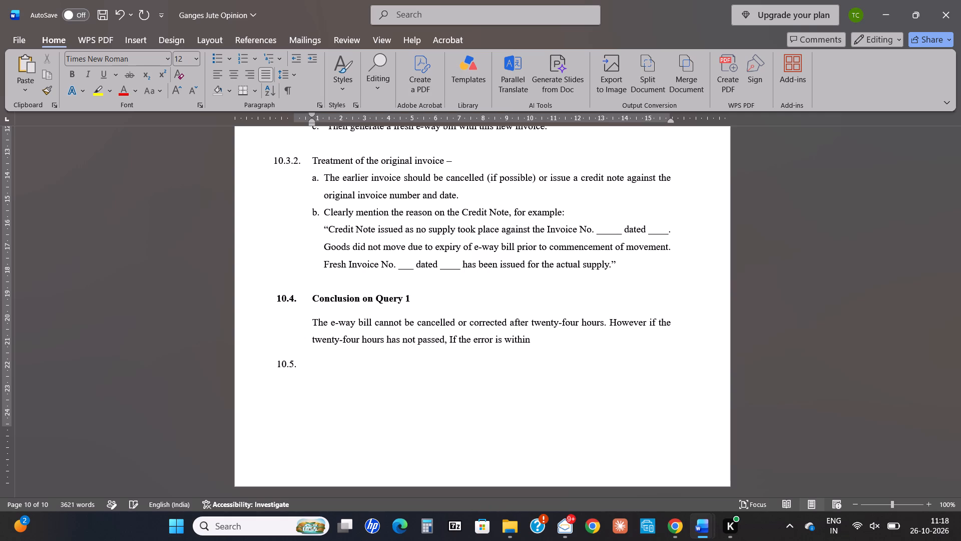
# Replace the capitalised "If" before "the error is within" with "and if".
pyautogui.press('Delete')
pyautogui.press('Delete')
pyautogui.write('na')
pyautogui.press('BackSpace')
pyautogui.press('BackSpace')
pyautogui.write('and if')
pyautogui.hotkey('alt', 'Tab')
pyautogui.hotkey('alt', 'Tab')
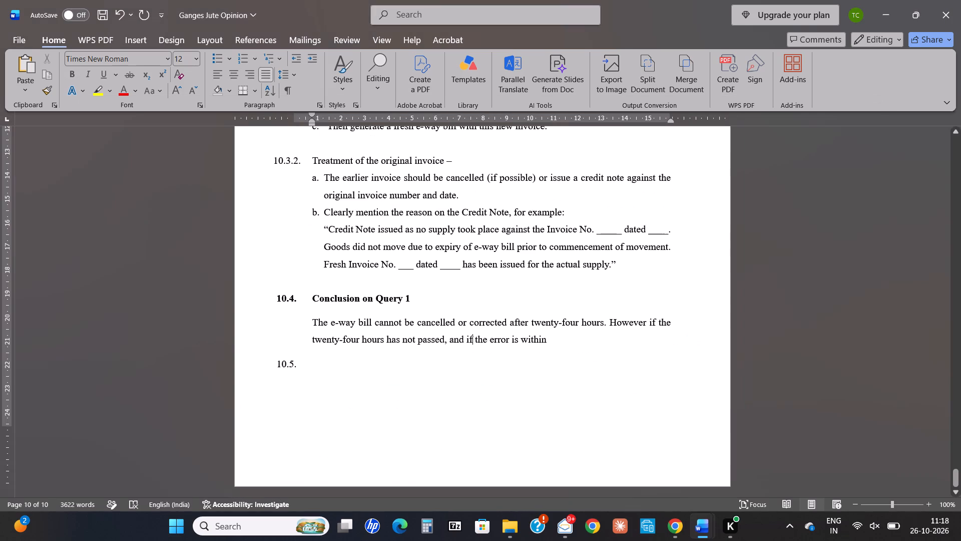
# Add a comma after "However" in the 10.4 conclusion and return to the end of the paragraph.
pyautogui.press('Home')
pyautogui.press('End')
pyautogui.hotkey('alt', 'Tab')
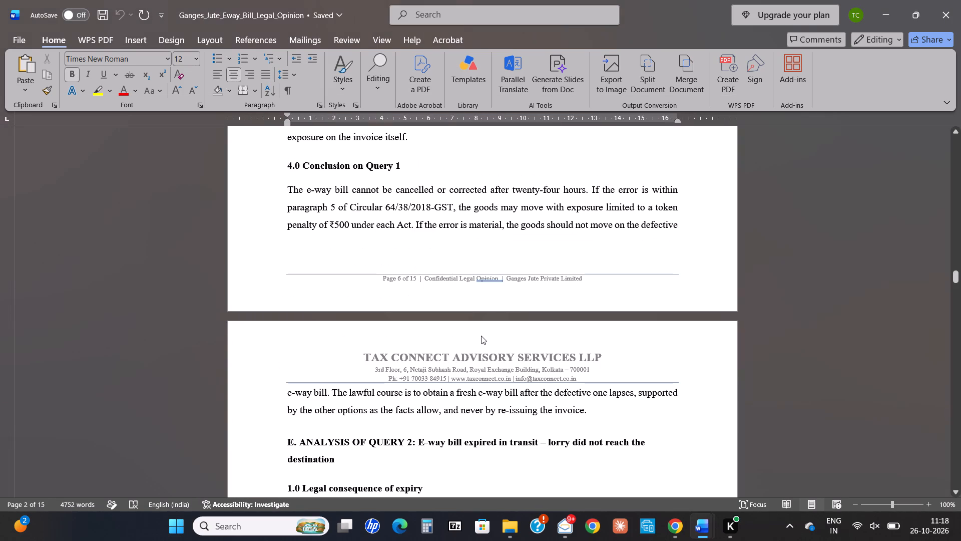
pyautogui.hotkey('alt', 'Tab')
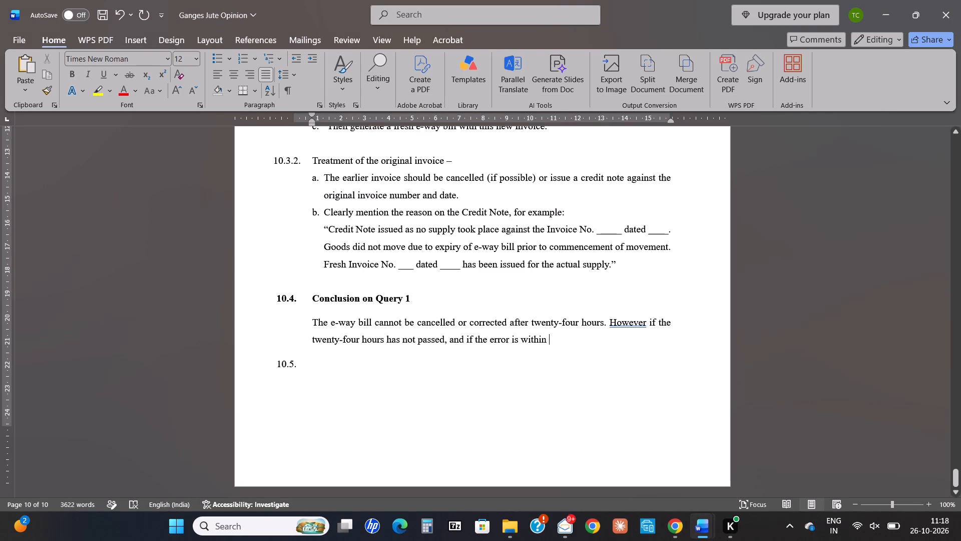
pyautogui.click(648, 327)
pyautogui.press('Down')
pyautogui.press('Up')
pyautogui.press('Left')
pyautogui.press(',')
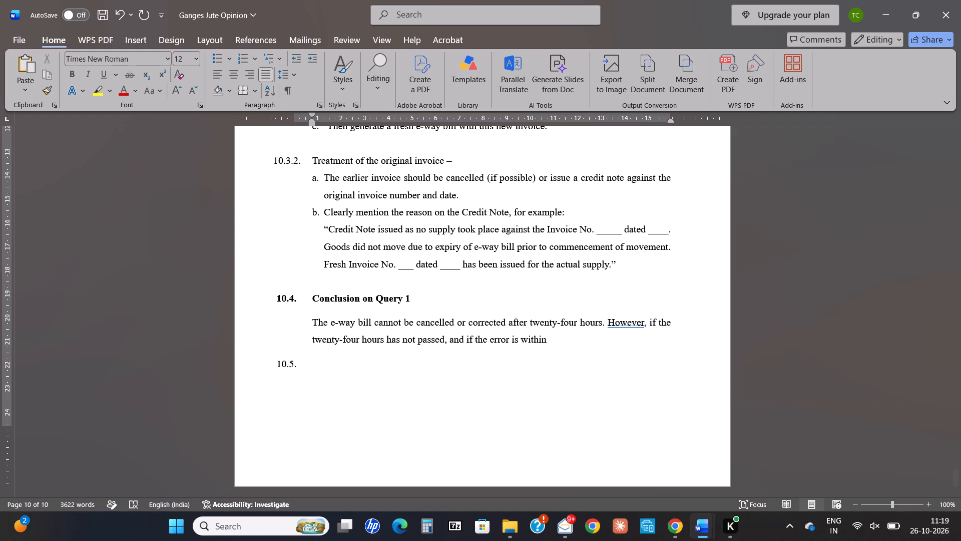
pyautogui.press('Down')
# Look through the reference opinion's Query 1 options and conclusion and its Query 2 sections on extension and expiry.
pyautogui.hotkey('alt', 'Tab')
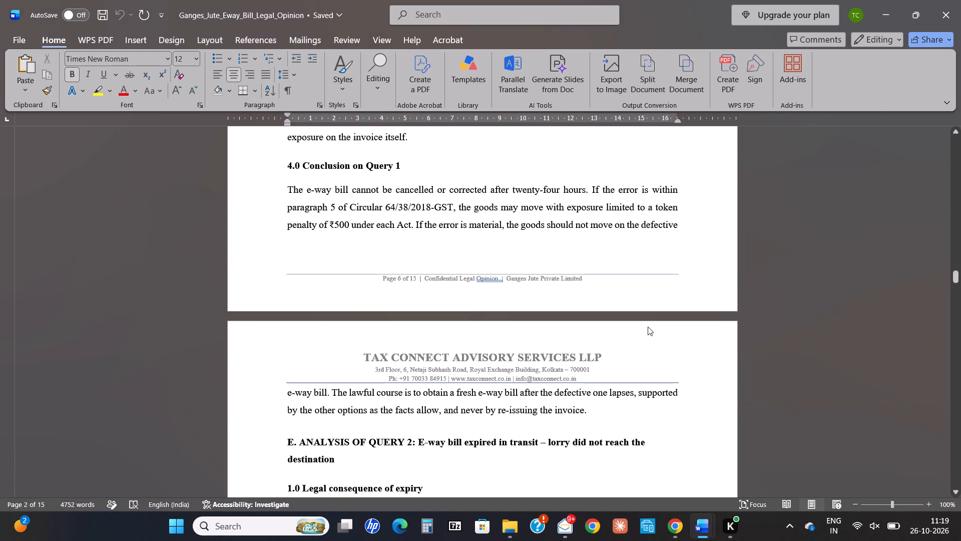
pyautogui.hotkey('alt', 'Tab')
pyautogui.hotkey('alt', 'Tab')
pyautogui.scroll(2, 648, 327)
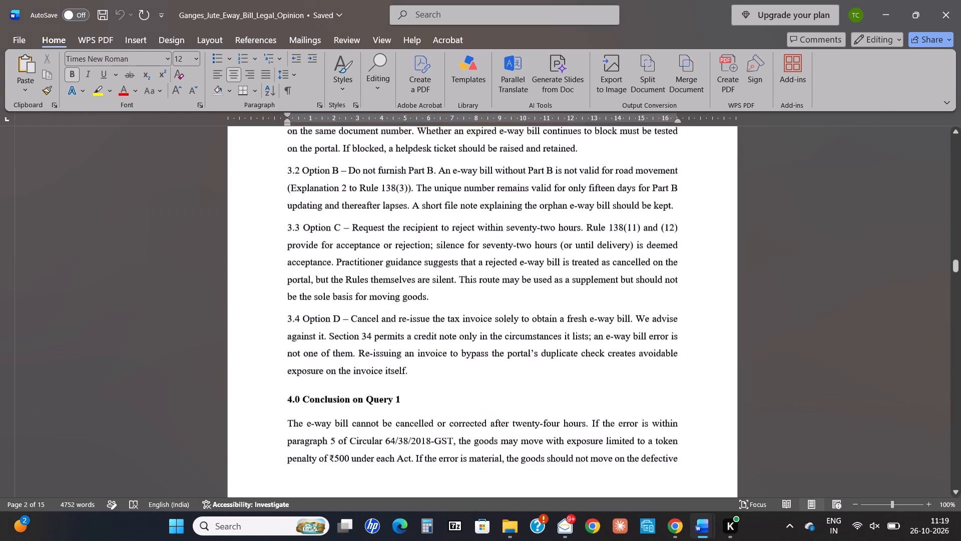
pyautogui.scroll(1, 648, 327)
pyautogui.scroll(-5, 648, 327)
pyautogui.scroll(1, 648, 327)
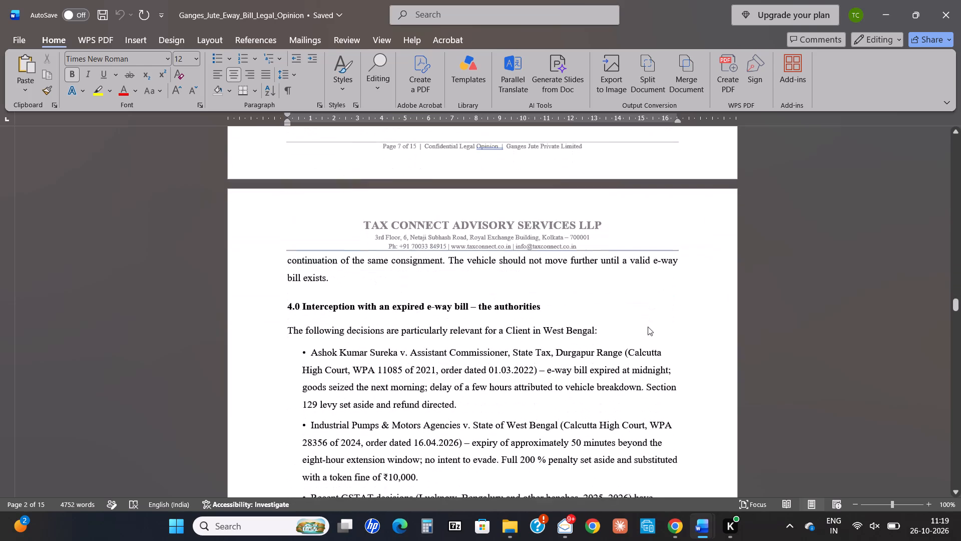
pyautogui.scroll(2, 648, 327)
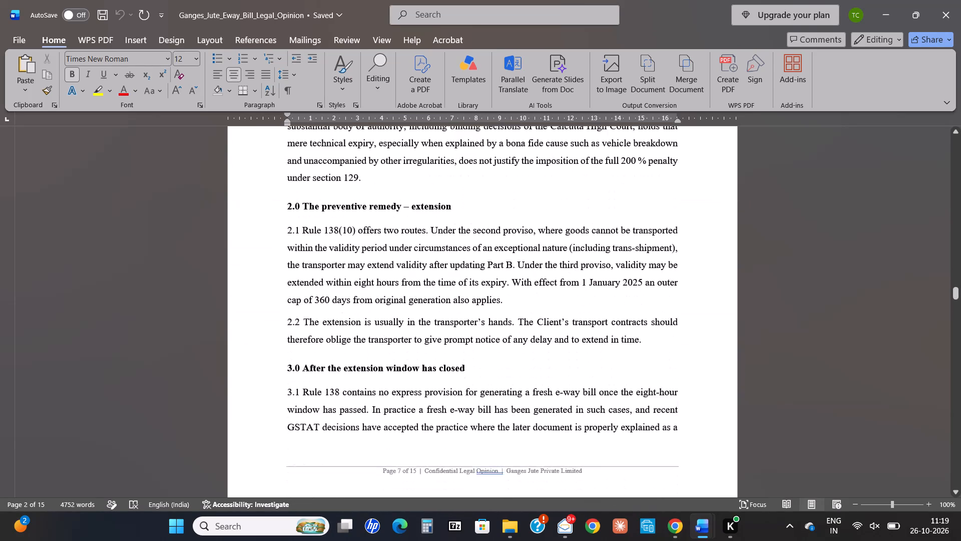
pyautogui.scroll(1, 648, 327)
# Continue the 10.4 sentence after "the error is within" with "paragraph 5 of Circular".
pyautogui.hotkey('alt', 'Tab')
pyautogui.write('para')
pyautogui.write('graph 5')
pyautogui.hotkey('alt', 'Tab')
pyautogui.hotkey('alt', 'Tab')
pyautogui.press('space')
pyautogui.write('of CIru')
pyautogui.press('BackSpace')
pyautogui.press('BackSpace')
pyautogui.press('BackSpace')
pyautogui.write('ircular')
pyautogui.press('space')
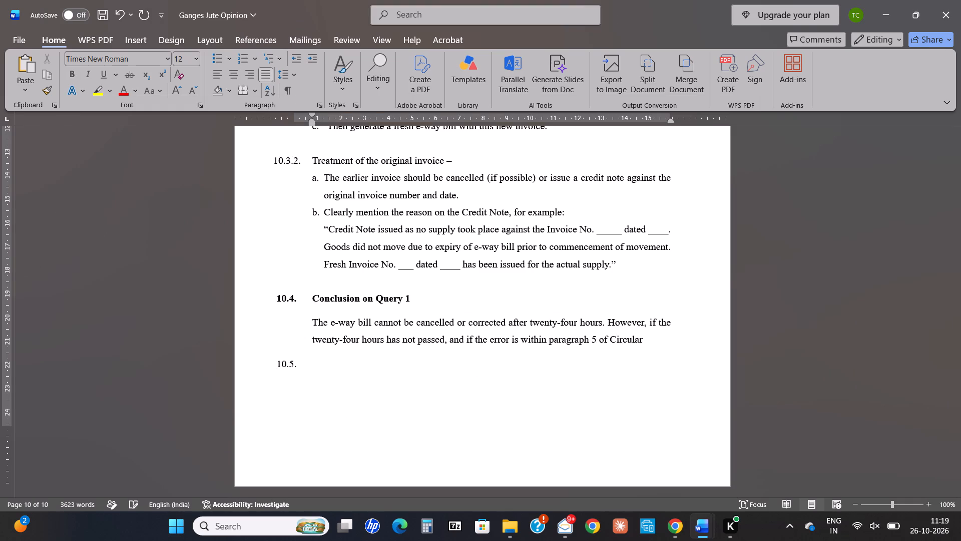
# Add the circular number "64/38/2018-GST," from the reference opinion to the 10.4 sentence.
pyautogui.hotkey('alt', 'Tab')
pyautogui.hotkey('alt', 'Tab')
pyautogui.write('64/38/2018-')
pyautogui.hotkey('alt', 'Tab')
pyautogui.hotkey('alt', 'Tab')
pyautogui.write('GT')
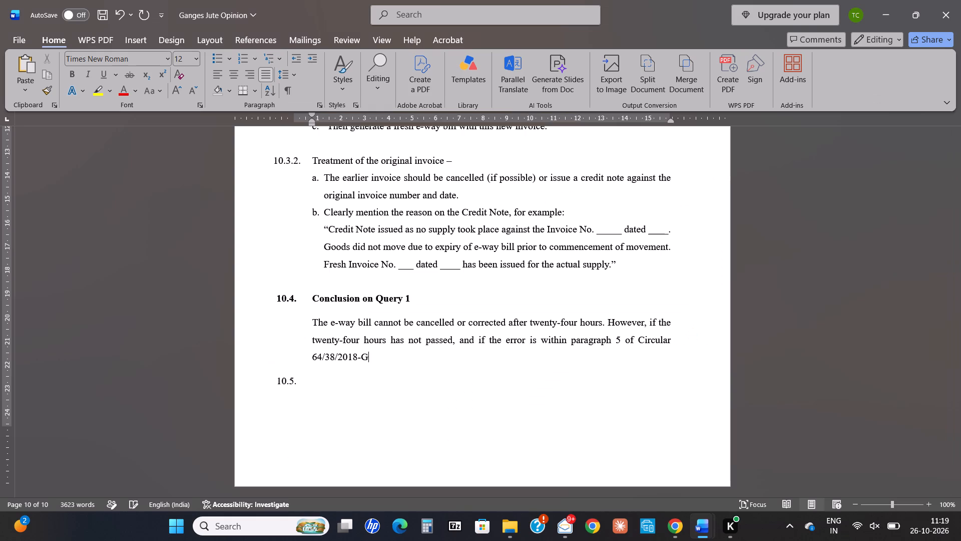
pyautogui.hotkey('shift', 'BackSpace')
pyautogui.write('ST,')
# Continue the 10.4 sentence with "the goods may move", following the reference opinion.
pyautogui.hotkey('alt', 'Tab')
pyautogui.hotkey('alt', 'Tab')
pyautogui.press('space')
pyautogui.write('the goods')
pyautogui.press('space')
pyautogui.hotkey('alt', 'Tab')
pyautogui.hotkey('alt', 'Tab')
pyautogui.write('may moev')
pyautogui.press('BackSpace')
pyautogui.press('BackSpace')
pyautogui.write('ve')
pyautogui.press('space')
# Extend the 10.4 sentence with "with exposure limited to".
pyautogui.hotkey('alt', 'Tab')
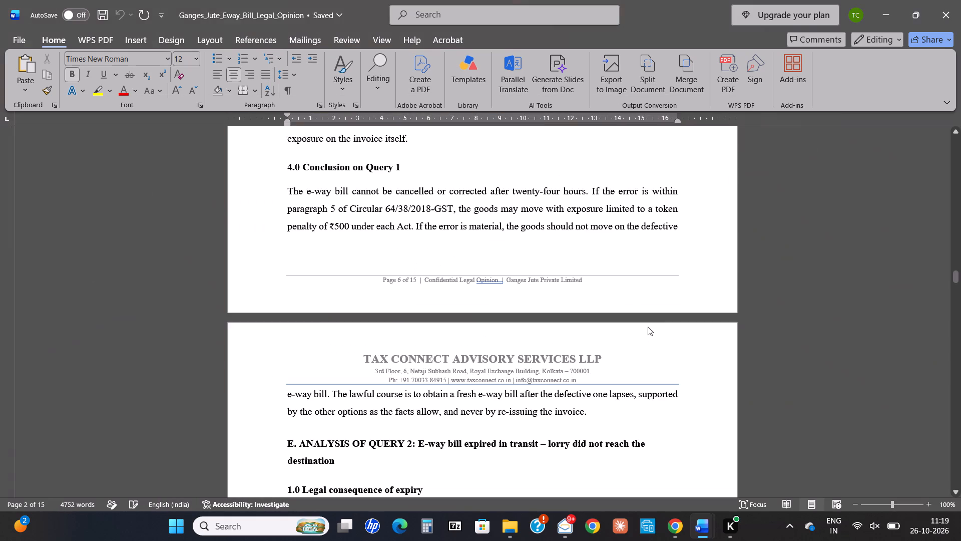
pyautogui.hotkey('alt', 'Tab')
pyautogui.write('with exposure')
pyautogui.hotkey('alt', 'Tab')
pyautogui.hotkey('alt', 'Tab')
pyautogui.press('space')
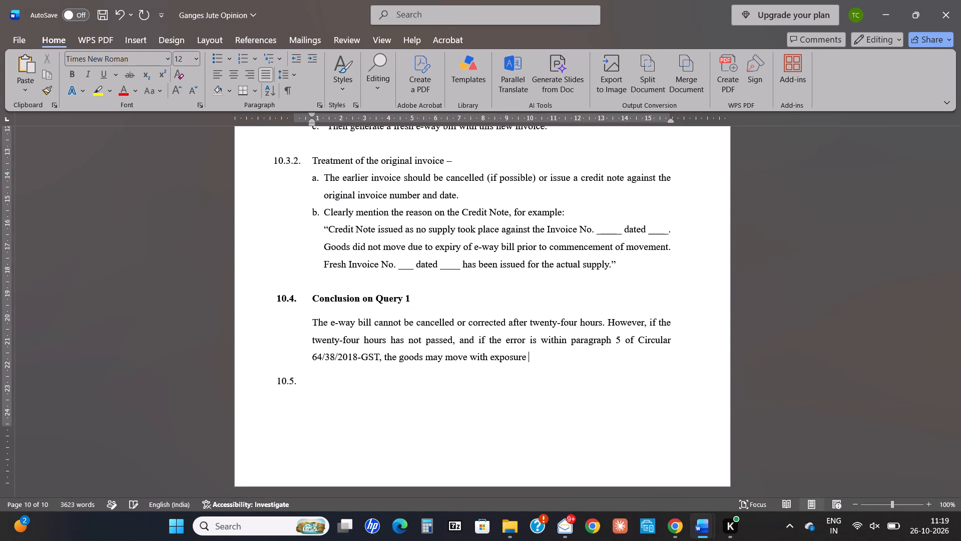
pyautogui.write('limited to')
pyautogui.press('space')
# Add "a token penalty" after "limited to" in the 10.4 sentence, following the reference wording.
pyautogui.hotkey('alt', 'Tab')
pyautogui.hotkey('alt', 'Tab')
pyautogui.write('a token')
pyautogui.press('space')
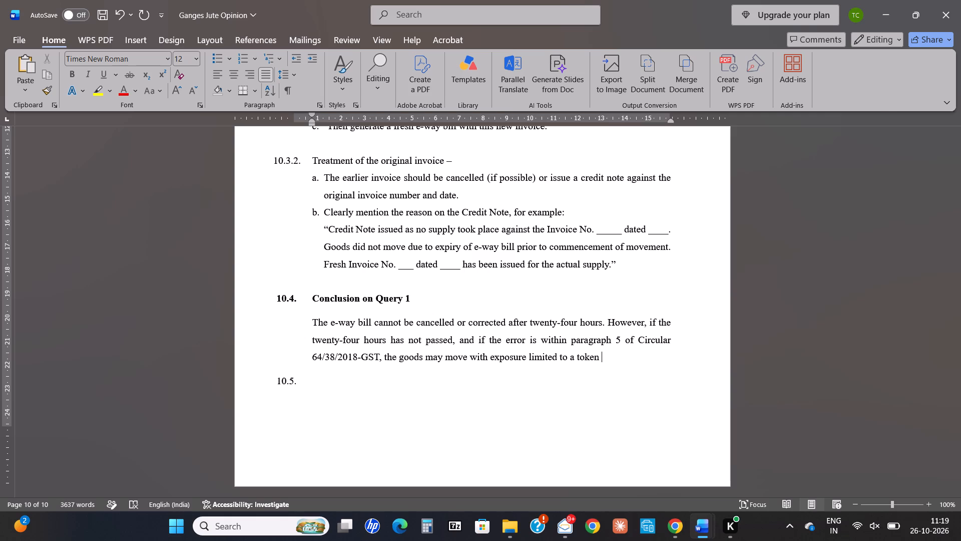
pyautogui.hotkey('alt', 'Tab')
pyautogui.hotkey('alt', 'Tab')
pyautogui.press('o')
pyautogui.press('BackSpace')
pyautogui.write('penalty')
pyautogui.press('space')
# Finish the penalty wording in 10.4 with "of Rs.500 under each Act.", following the reference conclusion.
pyautogui.hotkey('alt', 'Tab')
pyautogui.hotkey('alt', 'Tab')
pyautogui.write('of Rs.')
pyautogui.hotkey('alt', 'Tab')
pyautogui.hotkey('alt', 'Tab')
pyautogui.write('500')
pyautogui.hotkey('alt', 'Tab')
pyautogui.hotkey('alt', 'Tab')
pyautogui.press('space')
pyautogui.write('under each')
pyautogui.hotkey('alt', 'Tab')
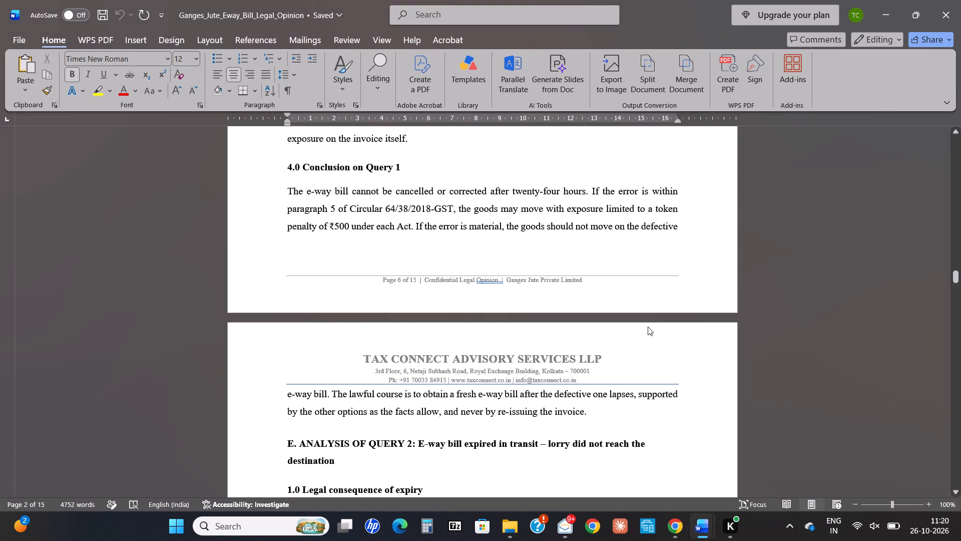
pyautogui.hotkey('alt', 'Tab')
pyautogui.press('space')
pyautogui.write('Act.')
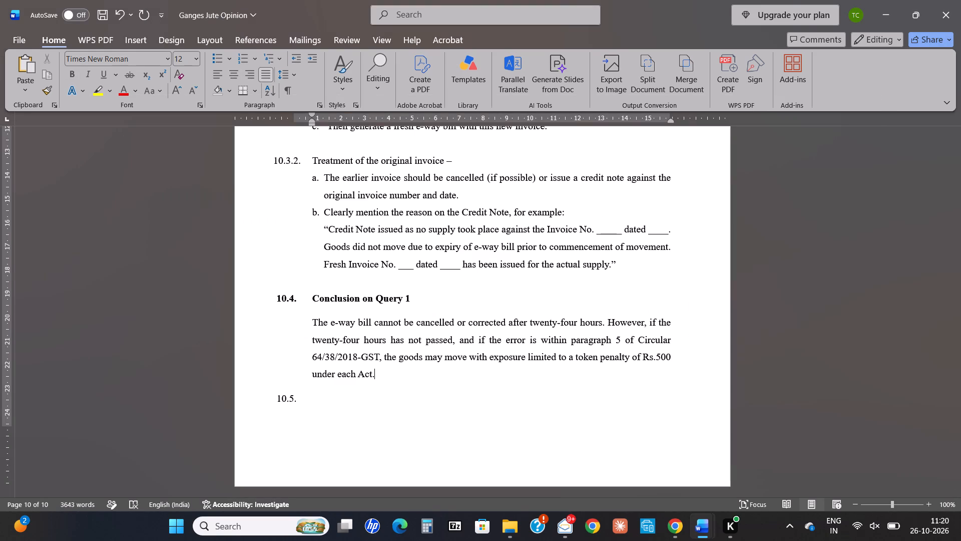
# Replace "Act." after "under each" with "CGST and SGST heads" and start an alternative amount with "or R".
pyautogui.hotkey('ctrl', 'BackSpace')
pyautogui.hotkey('ctrl', 'BackSpace')
pyautogui.write('heads')
pyautogui.press('space')
pyautogui.write('or')
pyautogui.press('space')
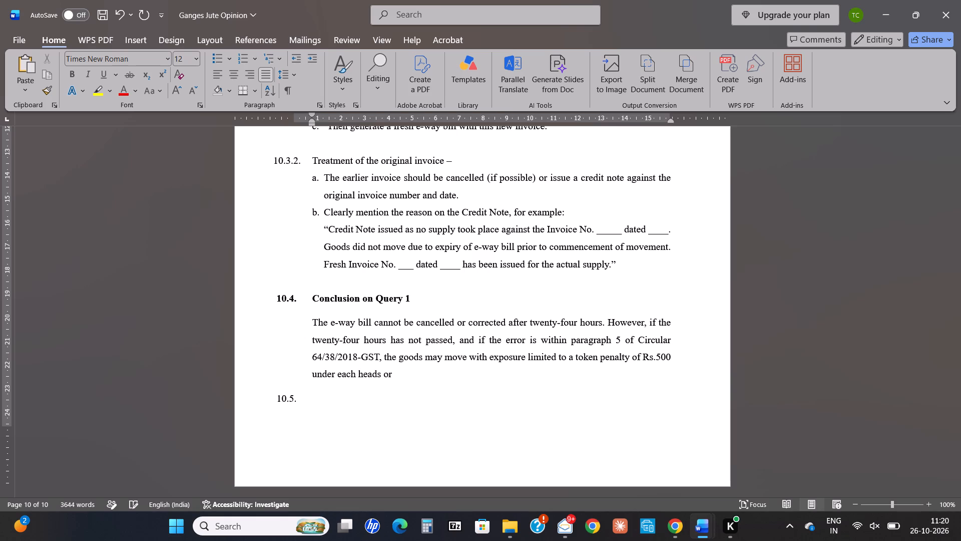
pyautogui.press('BackSpace')
pyautogui.press('BackSpace')
pyautogui.press('BackSpace')
pyautogui.hotkey('ctrl', 'BackSpace')
pyautogui.write('CGSt an')
pyautogui.press('BackSpace')
pyautogui.press('BackSpace')
pyautogui.press('BackSpace')
pyautogui.hotkey('shift', 'BackSpace')
pyautogui.write('T A')
pyautogui.press('BackSpace')
pyautogui.write('and SGST heads or R')
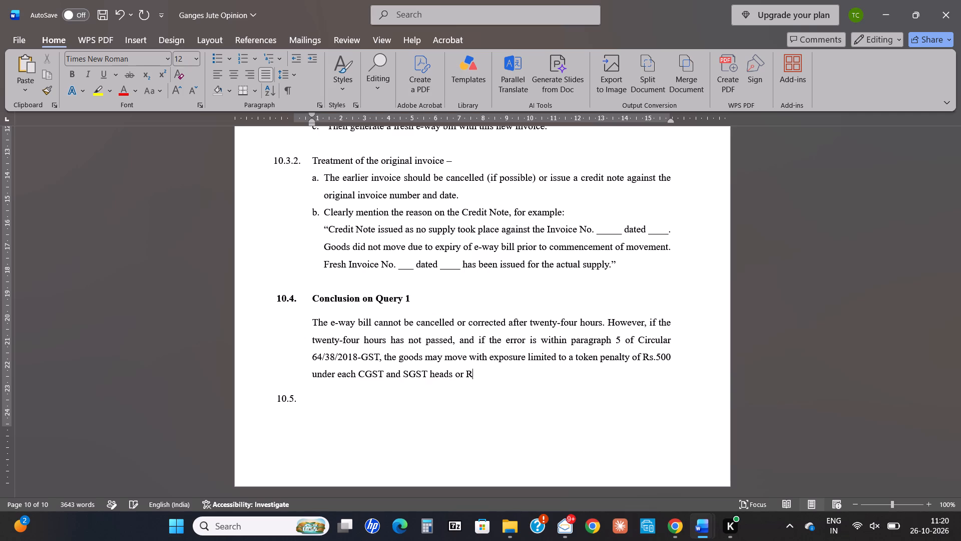
# Insert a semicolon after "CGST and SGST heads".
pyautogui.press('Left')
pyautogui.press('Left')
pyautogui.press('Left')
pyautogui.press('Left')
pyautogui.press('Left')
pyautogui.press(';')
# Complete the alternative penalty in the 10.4 sentence as "Rs. 1000 under IGST head".
pyautogui.press('Home')
pyautogui.press('End')
pyautogui.write('s. 1000')
pyautogui.press('space')
pyautogui.write('under IGST head')
# Insert "in case of intrastate supply" after "CGST and SGST heads" in the 10.4 sentence.
pyautogui.press('Left')
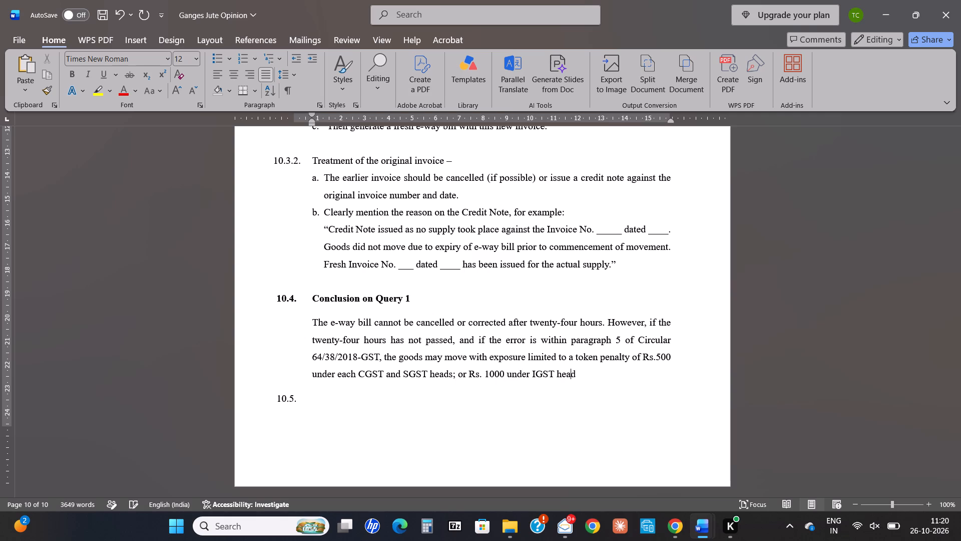
pyautogui.hotkey('ctrl', 'Left')
pyautogui.hotkey('ctrl', 'Left')
pyautogui.hotkey('ctrl', 'Left')
pyautogui.hotkey('ctrl', 'Left')
pyautogui.hotkey('ctrl', 'Left')
pyautogui.hotkey('ctrl', 'Left')
pyautogui.hotkey('ctrl', 'Left')
pyautogui.press('Left')
pyautogui.press('Left')
pyautogui.press('space')
pyautogui.write('in case of intrastate supply')
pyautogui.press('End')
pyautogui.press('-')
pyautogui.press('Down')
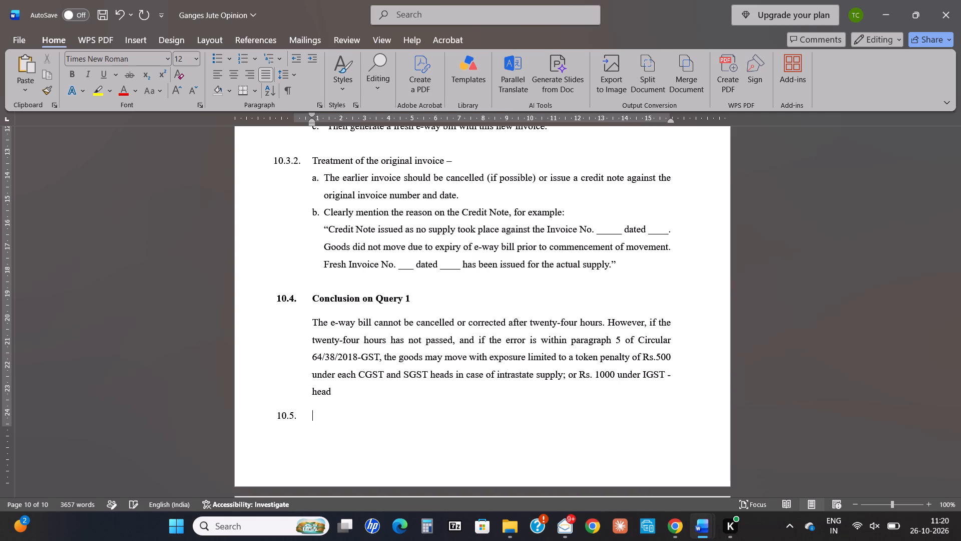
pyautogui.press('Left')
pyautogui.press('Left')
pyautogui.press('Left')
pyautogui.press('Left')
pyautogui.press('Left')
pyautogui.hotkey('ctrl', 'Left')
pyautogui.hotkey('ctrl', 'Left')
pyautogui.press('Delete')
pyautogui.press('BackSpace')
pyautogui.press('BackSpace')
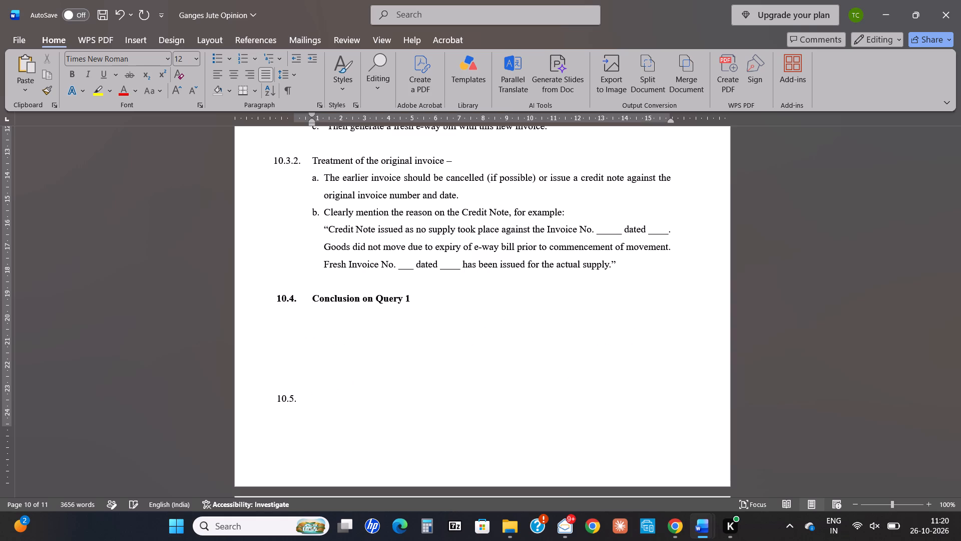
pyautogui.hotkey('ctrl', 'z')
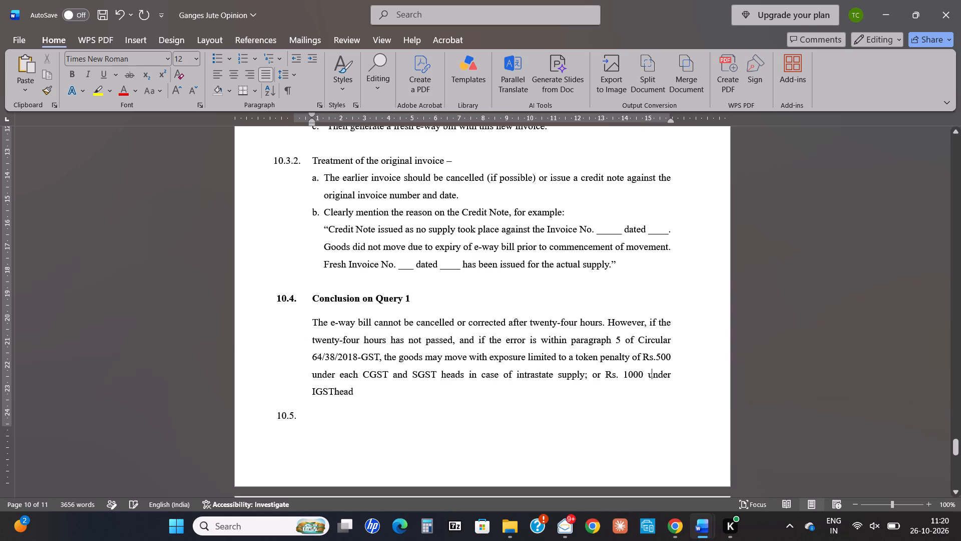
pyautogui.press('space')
# End the 10.4 sentence with "in case of interstate supply." after "IGST head".
pyautogui.press('End')
pyautogui.press('space')
pyautogui.write('in t')
pyautogui.press('BackSpace')
pyautogui.write('case of interstate supplu.')
pyautogui.press('BackSpace')
pyautogui.press('BackSpace')
pyautogui.write('u.')
pyautogui.press('BackSpace')
pyautogui.press('BackSpace')
pyautogui.write('y.')
# Start a second paragraph under the 10.4 conclusion with "If the", checking the reference opinion's conclusion for the wording.
pyautogui.hotkey('alt', 'Tab')
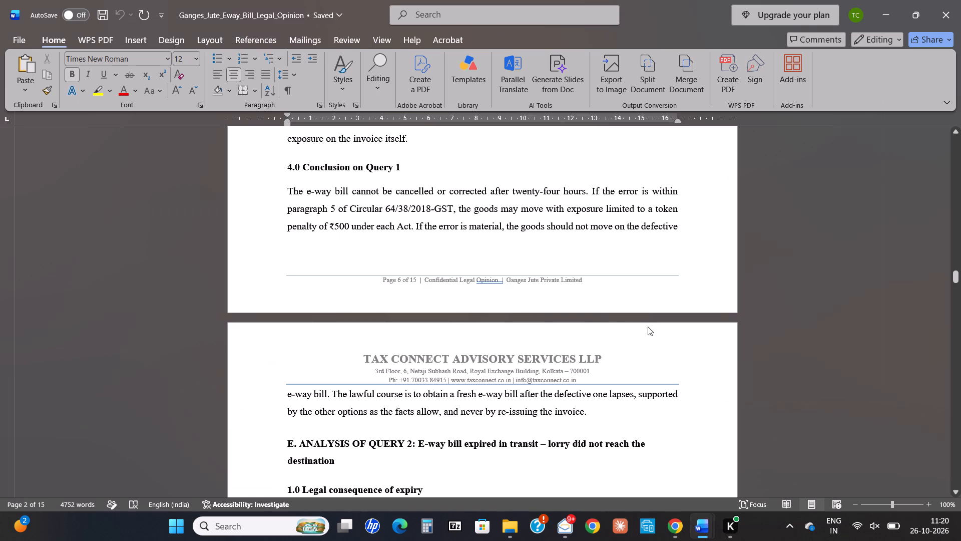
pyautogui.hotkey('alt', 'Tab')
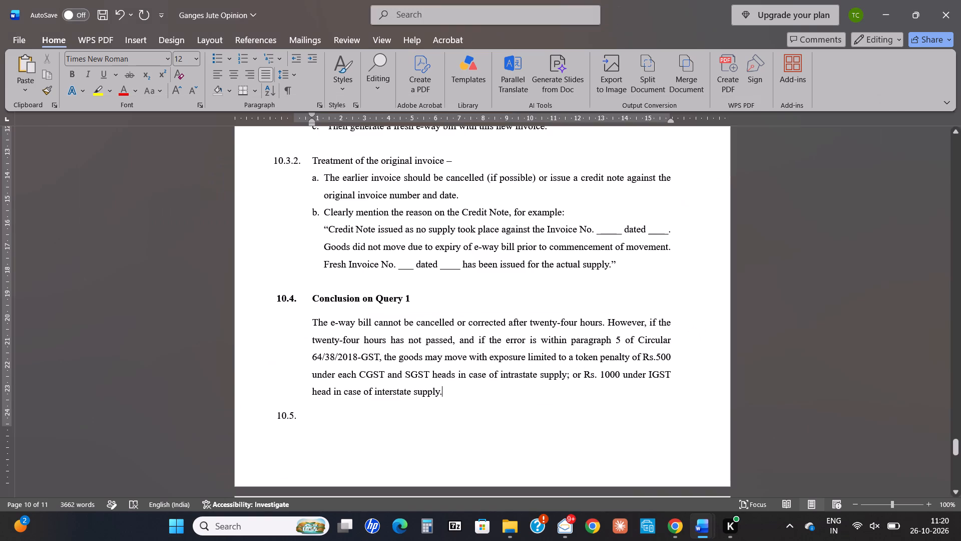
pyautogui.press('space')
pyautogui.write('If')
pyautogui.press('space')
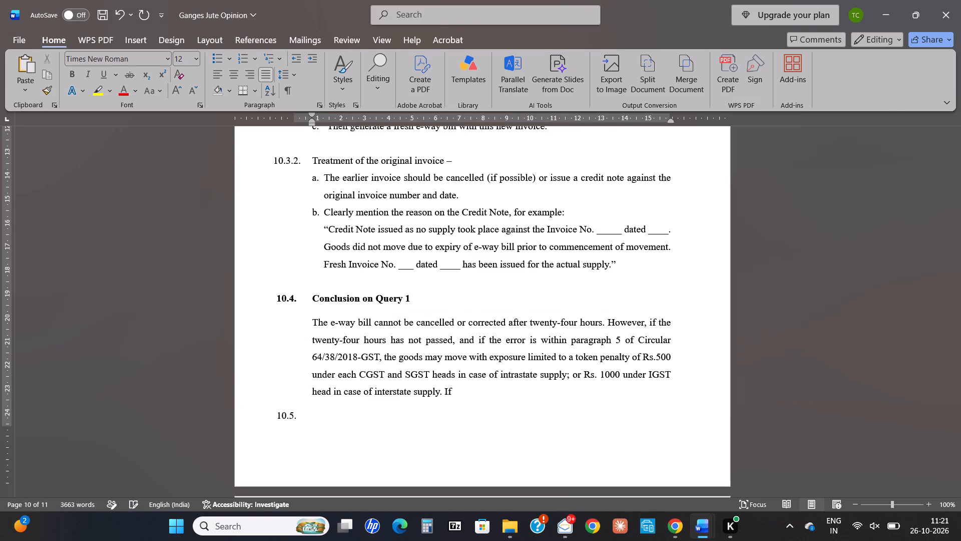
pyautogui.press('BackSpace')
pyautogui.press('BackSpace')
pyautogui.press('BackSpace')
pyautogui.press('BackSpace')
pyautogui.press('Return')
pyautogui.write('If the')
pyautogui.press('space')
pyautogui.hotkey('alt', 'Tab')
pyautogui.hotkey('alt', 'Tab')
# Copy the numbered sub-paragraph formatting from 10.3.1 and apply it to the first paragraph under Conclusion on Query 1.
pyautogui.hotkey('ctrl', 'Up')
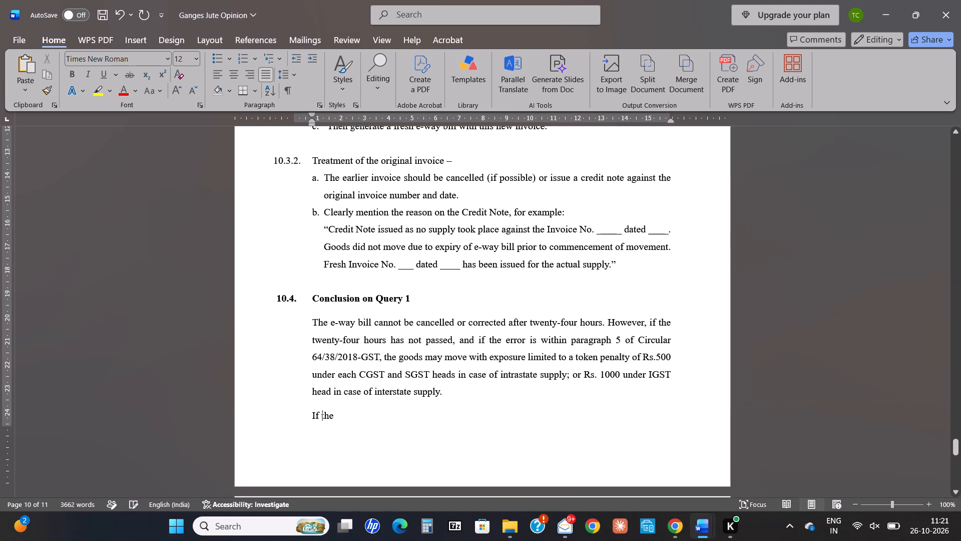
pyautogui.hotkey('ctrl', 'Up')
pyautogui.scroll(6, 512, 205)
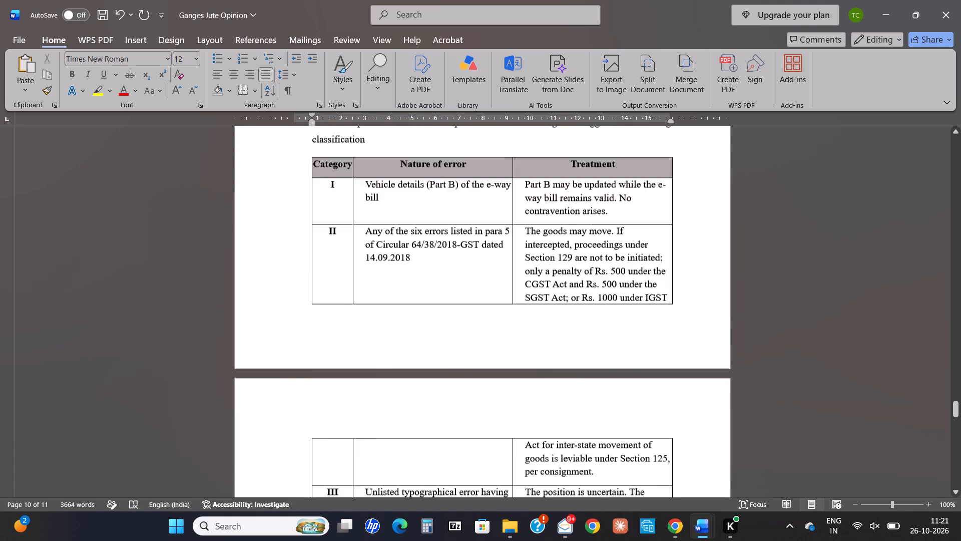
pyautogui.scroll(-4, 512, 205)
pyautogui.scroll(-3, 455, 261)
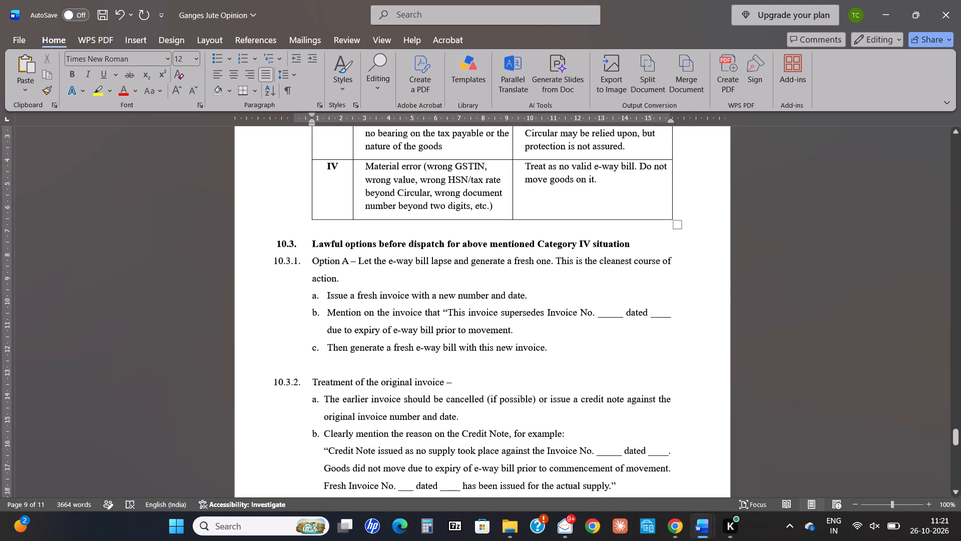
pyautogui.click(320, 264)
pyautogui.write('hfp')
pyautogui.scroll(-1, 320, 264)
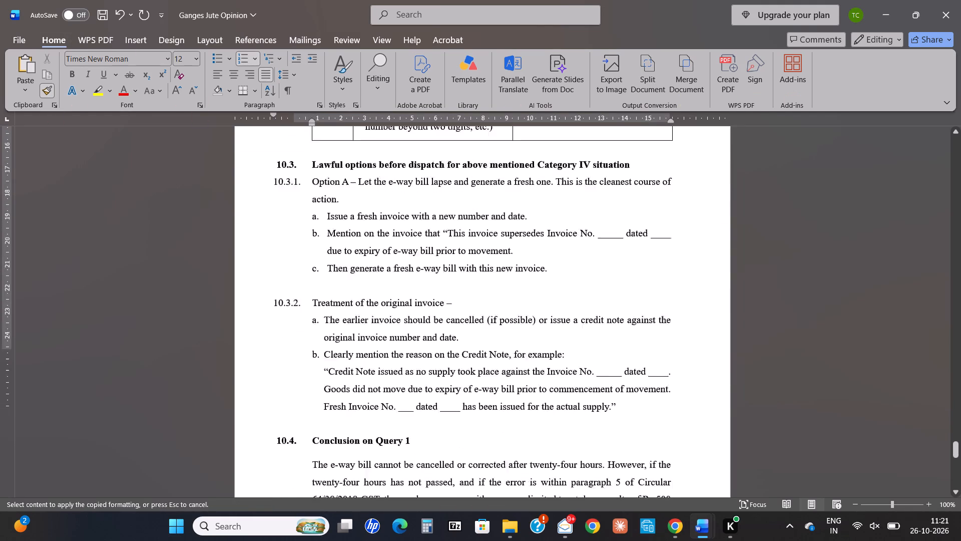
pyautogui.scroll(-1, 320, 264)
pyautogui.scroll(2, 320, 275)
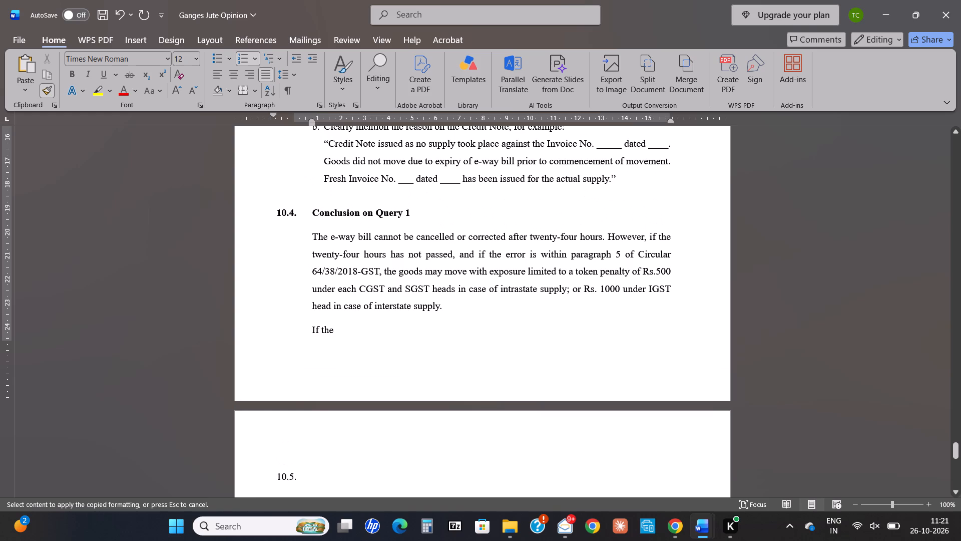
pyautogui.click(322, 241)
# Join the "If the" paragraph to 10.4.1 and split it off again as numbered item 10.4.2.
pyautogui.hotkey('ctrl', 'Down')
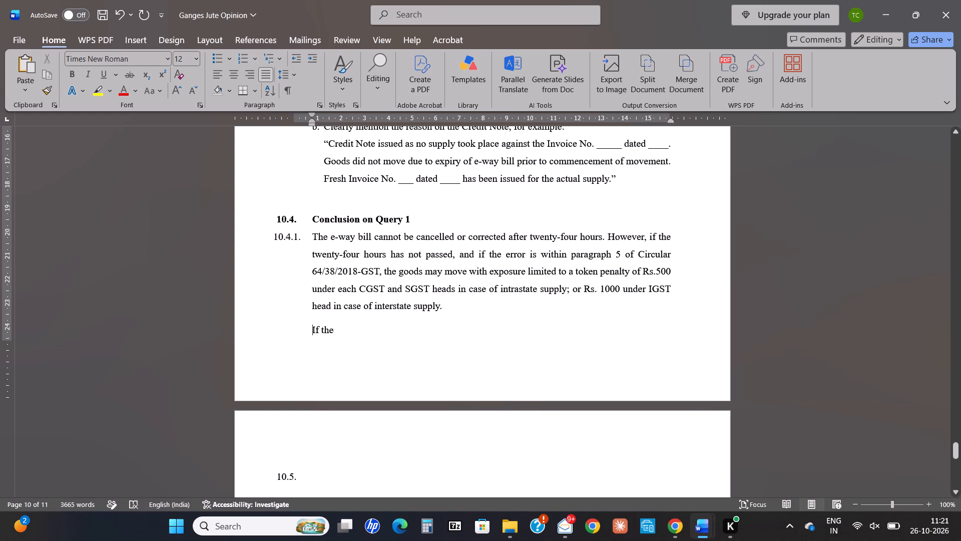
pyautogui.press('BackSpace')
pyautogui.press('BackSpace')
pyautogui.press('BackSpace')
pyautogui.press('BackSpace')
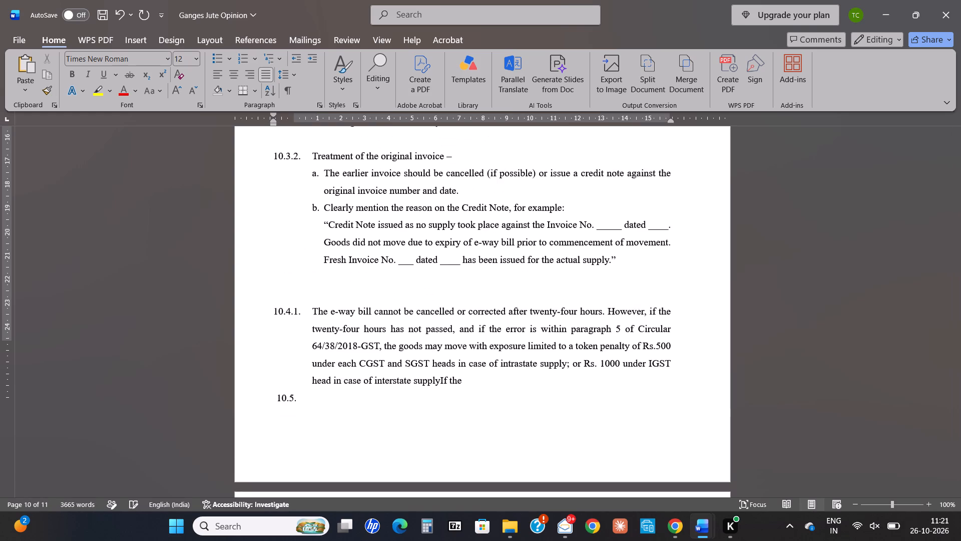
pyautogui.press('Return')
pyautogui.press('Down')
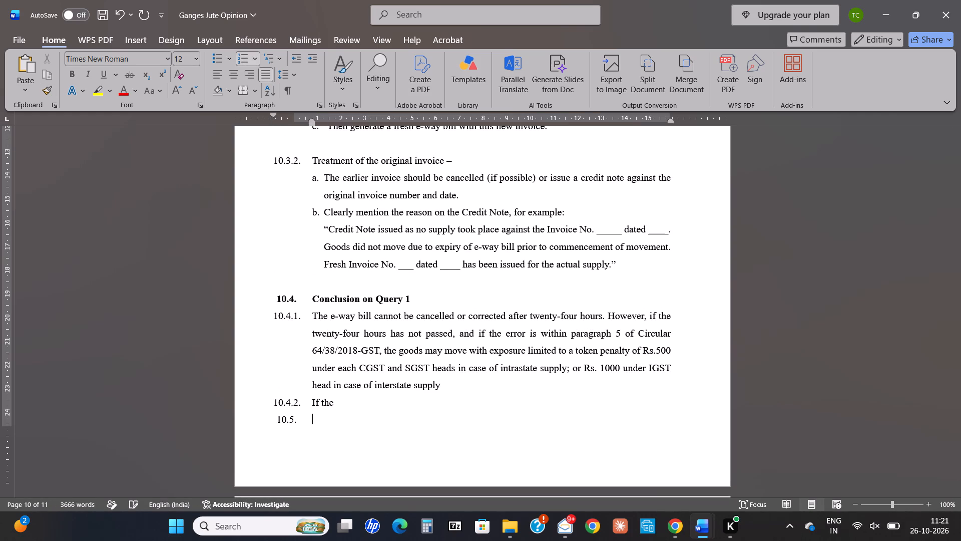
# Add an unnumbered blank line between items 10.4.1 and 10.4.2.
pyautogui.press('Up')
pyautogui.press('Return')
pyautogui.press('Up')
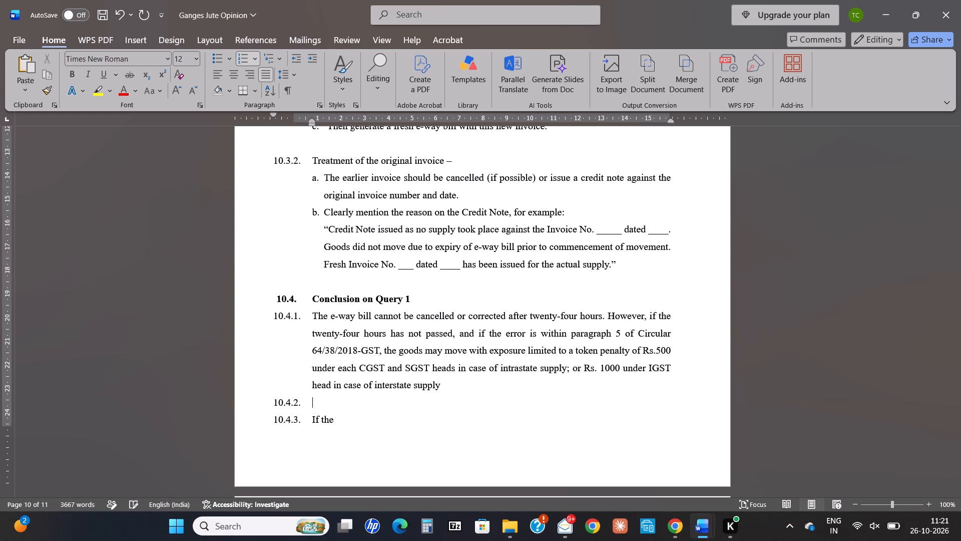
pyautogui.press('BackSpace')
# Continue item 10.4.2 after "If the" with "error is material", following the reference conclusion.
pyautogui.press('Down')
pyautogui.press('End')
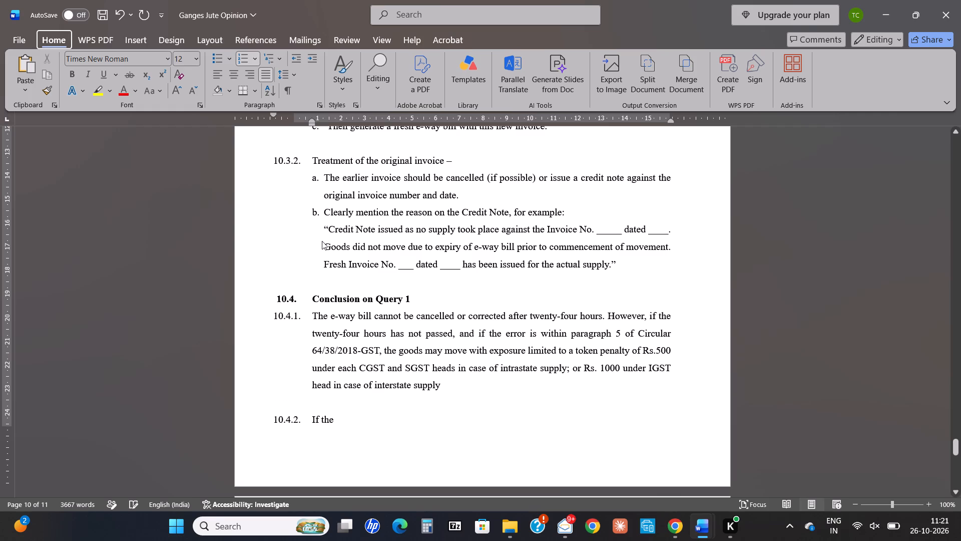
pyautogui.write('erro')
pyautogui.press('space')
pyautogui.press('BackSpace')
pyautogui.write('r is')
pyautogui.press('space')
pyautogui.hotkey('alt', 'Tab')
pyautogui.hotkey('alt', 'Tab')
pyautogui.write('material')
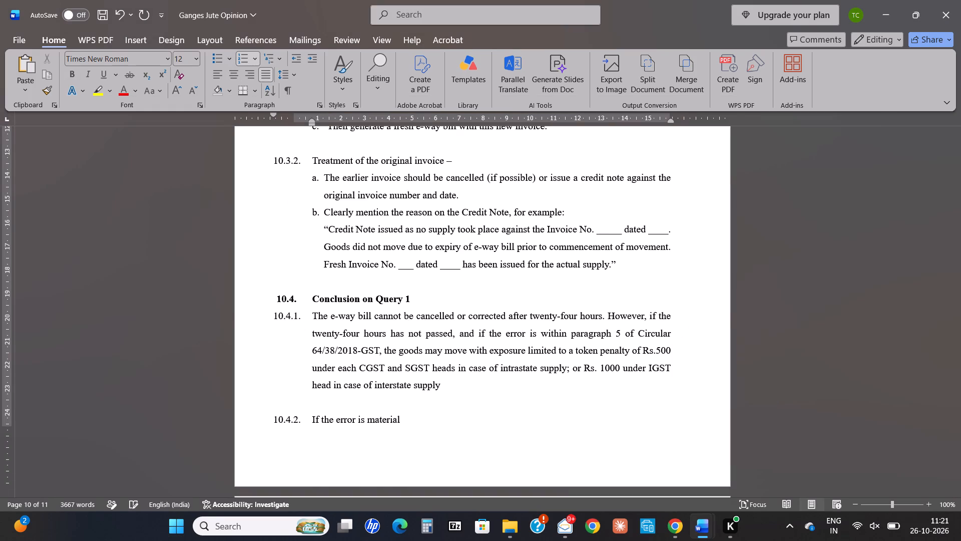
pyautogui.press('space')
# Extend item 10.4.2 with ", the goods should not move", following the reference conclusion.
pyautogui.hotkey('alt', 'Tab')
pyautogui.hotkey('alt', 'Tab')
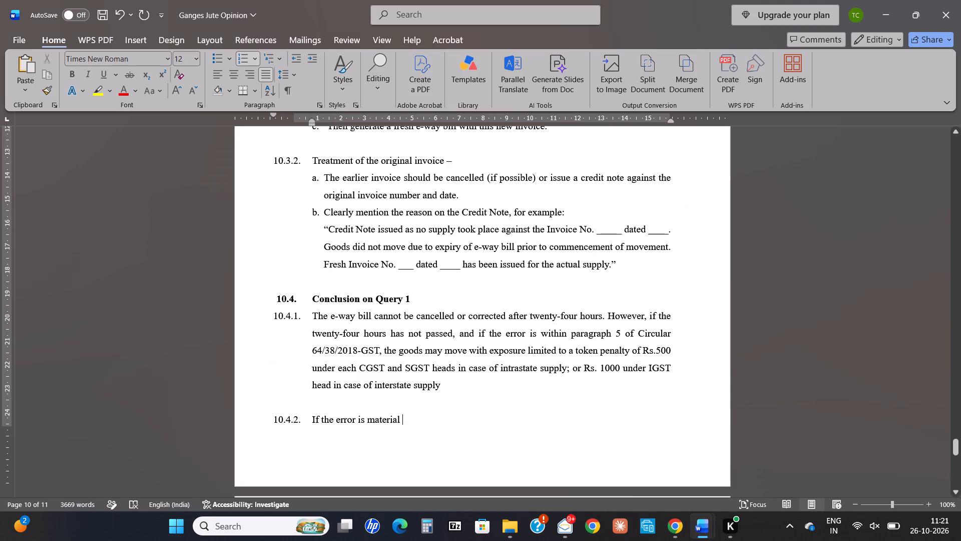
pyautogui.press('BackSpace')
pyautogui.write(', the goods')
pyautogui.press('space')
pyautogui.hotkey('alt', 'Tab')
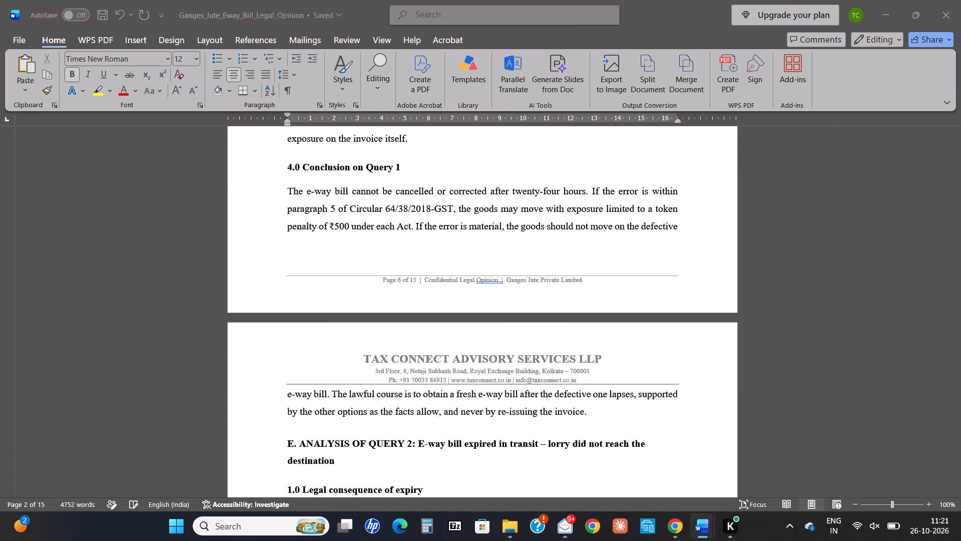
pyautogui.hotkey('alt', 'Tab')
pyautogui.write('should not move')
pyautogui.press('space')
# Finish item 10.4.2 with "on the defective e-way bill.", following the reference conclusion.
pyautogui.hotkey('alt', 'Tab')
pyautogui.hotkey('alt', 'Tab')
pyautogui.write('on the defectvie')
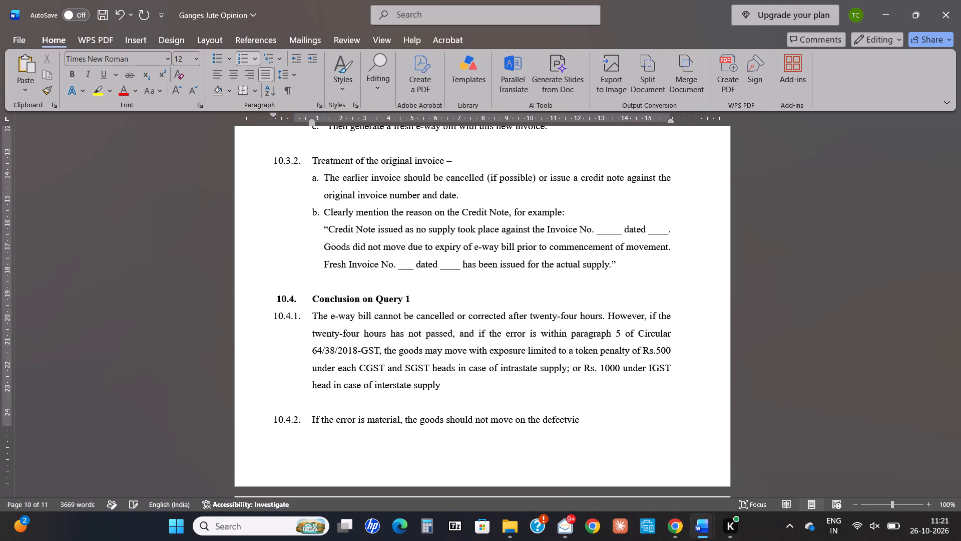
pyautogui.press('BackSpace')
pyautogui.press('BackSpace')
pyautogui.press('BackSpace')
pyautogui.write('ive')
pyautogui.press('space')
pyautogui.hotkey('alt', 'Tab')
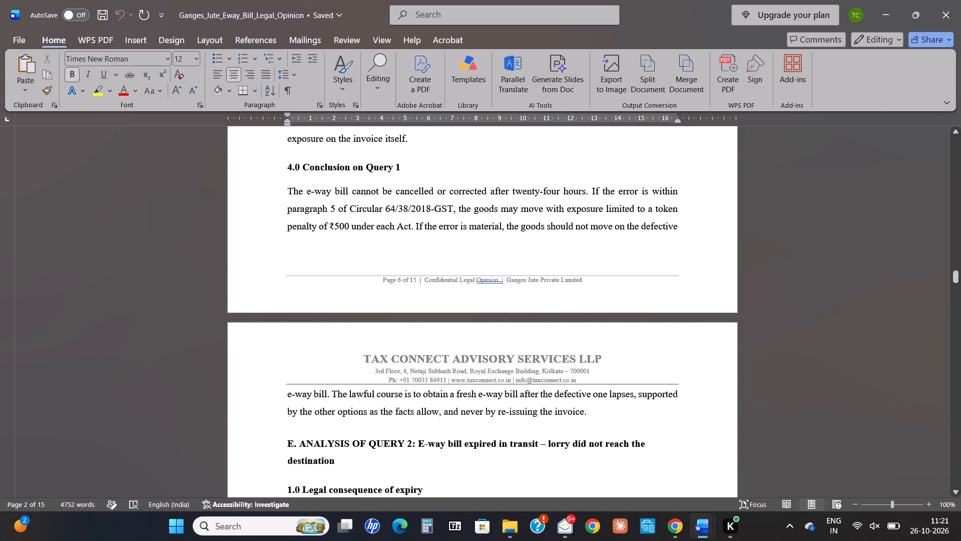
pyautogui.hotkey('alt', 'Tab')
pyautogui.write('e-way bill')
pyautogui.hotkey('alt', 'Tab')
pyautogui.hotkey('alt', 'Tab')
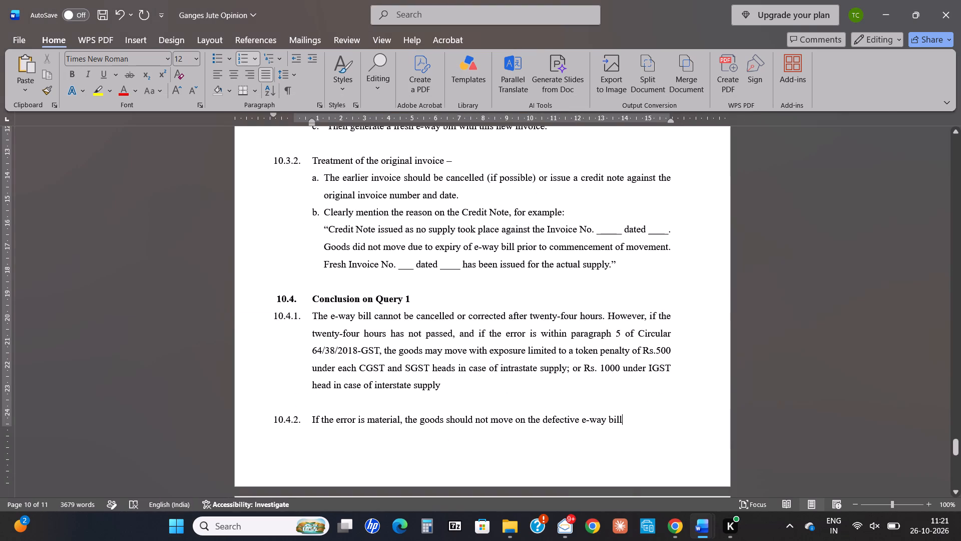
pyautogui.press(',')
pyautogui.press('BackSpace')
pyautogui.press('.')
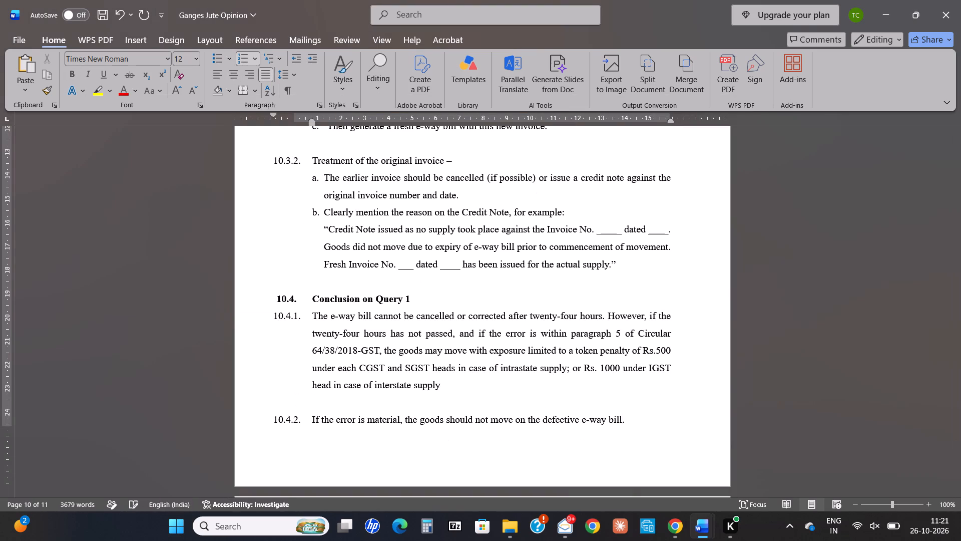
pyautogui.press('BackSpace')
pyautogui.press('.')
# Add item 10.4.3 and begin it with "The lawful course is to", following the reference conclusion.
pyautogui.press('Return')
pyautogui.write('The lawful course')
pyautogui.press('space')
pyautogui.hotkey('alt', 'Tab')
pyautogui.hotkey('alt', 'Tab')
pyautogui.press('o')
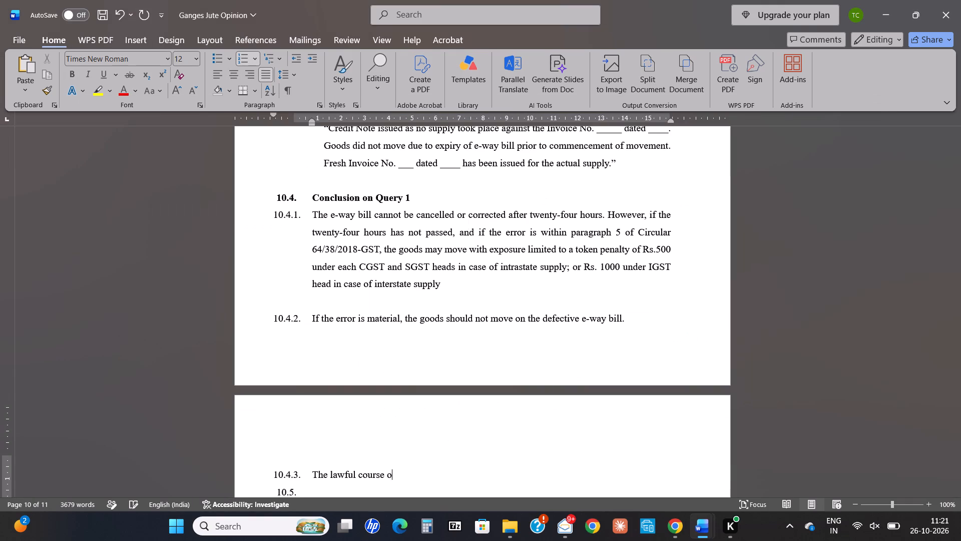
pyautogui.press('BackSpace')
pyautogui.write('is to bot')
# Continue item 10.4.3 with "issue a fresh invoice" in place of the reference's obtain wording.
pyautogui.press('BackSpace')
pyautogui.press('BackSpace')
pyautogui.press('BackSpace')
pyautogui.write('ot')
pyautogui.press('BackSpace')
pyautogui.write('bta')
pyautogui.press('BackSpace')
pyautogui.hotkey('ctrl', 'BackSpace')
pyautogui.write('issue a freash')
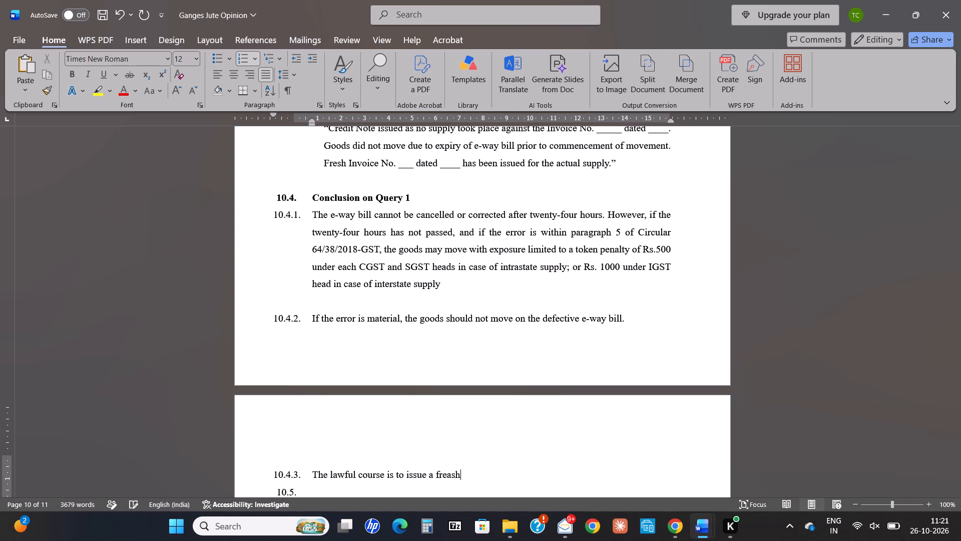
pyautogui.press('BackSpace')
pyautogui.press('BackSpace')
pyautogui.press('BackSpace')
pyautogui.write('sh invoice')
pyautogui.press('space')
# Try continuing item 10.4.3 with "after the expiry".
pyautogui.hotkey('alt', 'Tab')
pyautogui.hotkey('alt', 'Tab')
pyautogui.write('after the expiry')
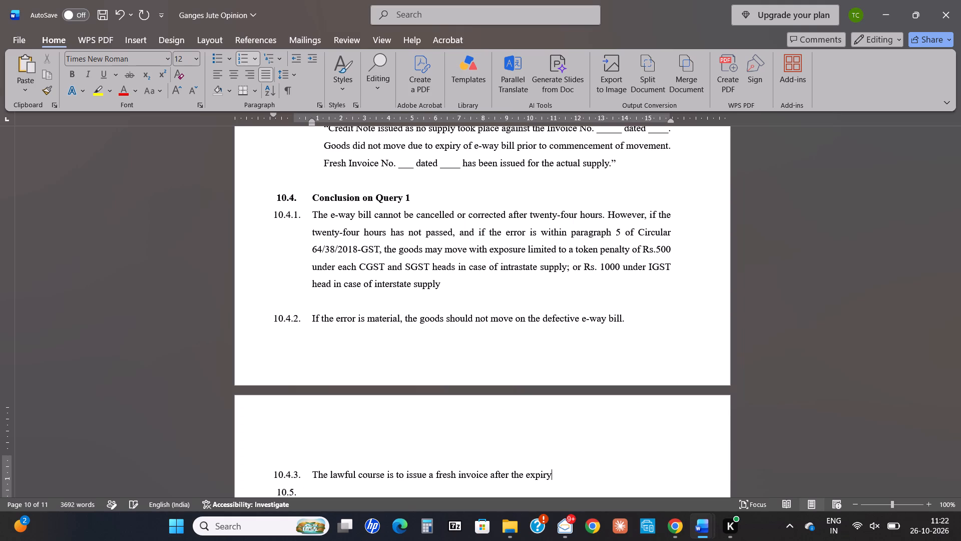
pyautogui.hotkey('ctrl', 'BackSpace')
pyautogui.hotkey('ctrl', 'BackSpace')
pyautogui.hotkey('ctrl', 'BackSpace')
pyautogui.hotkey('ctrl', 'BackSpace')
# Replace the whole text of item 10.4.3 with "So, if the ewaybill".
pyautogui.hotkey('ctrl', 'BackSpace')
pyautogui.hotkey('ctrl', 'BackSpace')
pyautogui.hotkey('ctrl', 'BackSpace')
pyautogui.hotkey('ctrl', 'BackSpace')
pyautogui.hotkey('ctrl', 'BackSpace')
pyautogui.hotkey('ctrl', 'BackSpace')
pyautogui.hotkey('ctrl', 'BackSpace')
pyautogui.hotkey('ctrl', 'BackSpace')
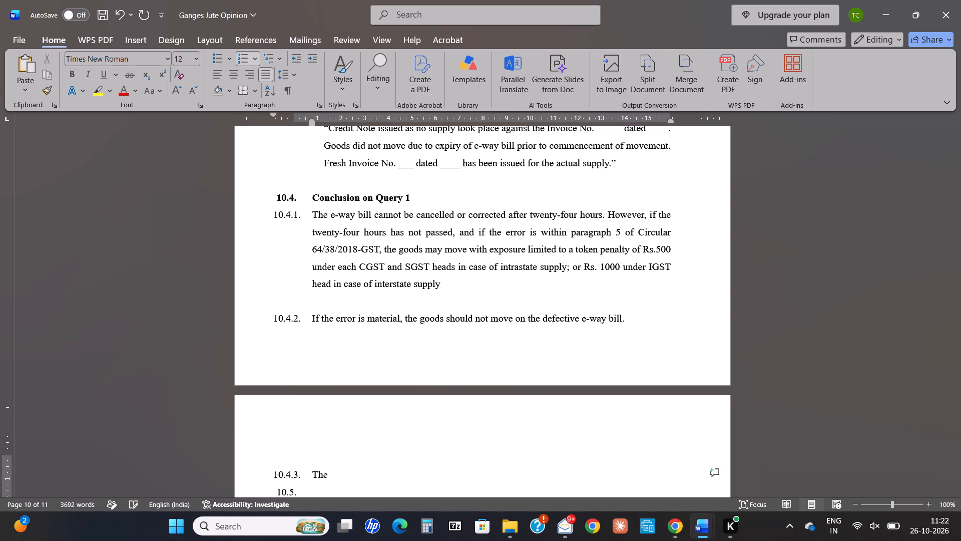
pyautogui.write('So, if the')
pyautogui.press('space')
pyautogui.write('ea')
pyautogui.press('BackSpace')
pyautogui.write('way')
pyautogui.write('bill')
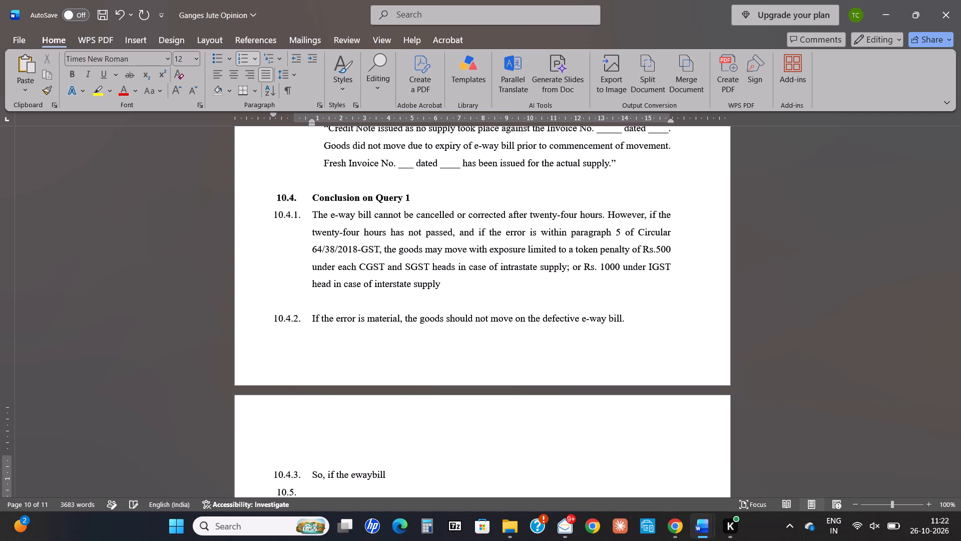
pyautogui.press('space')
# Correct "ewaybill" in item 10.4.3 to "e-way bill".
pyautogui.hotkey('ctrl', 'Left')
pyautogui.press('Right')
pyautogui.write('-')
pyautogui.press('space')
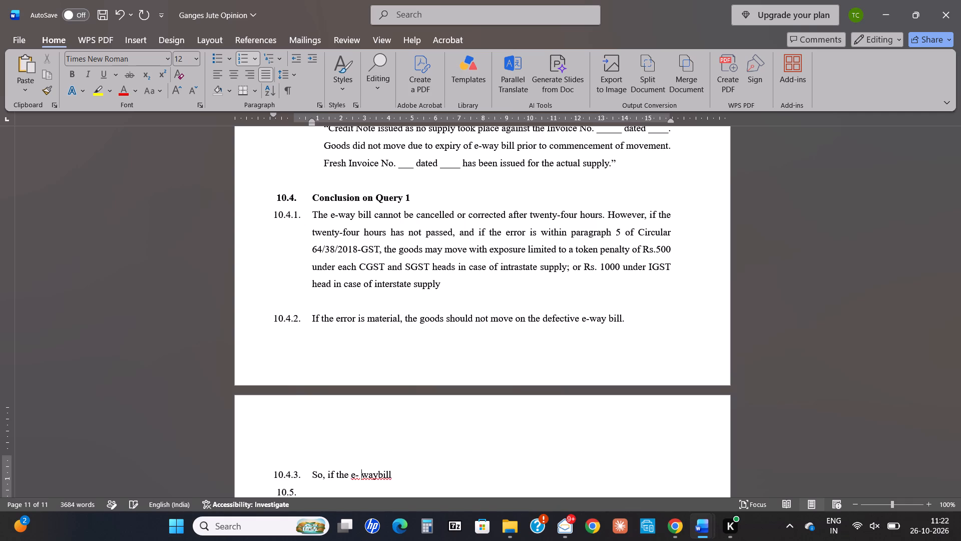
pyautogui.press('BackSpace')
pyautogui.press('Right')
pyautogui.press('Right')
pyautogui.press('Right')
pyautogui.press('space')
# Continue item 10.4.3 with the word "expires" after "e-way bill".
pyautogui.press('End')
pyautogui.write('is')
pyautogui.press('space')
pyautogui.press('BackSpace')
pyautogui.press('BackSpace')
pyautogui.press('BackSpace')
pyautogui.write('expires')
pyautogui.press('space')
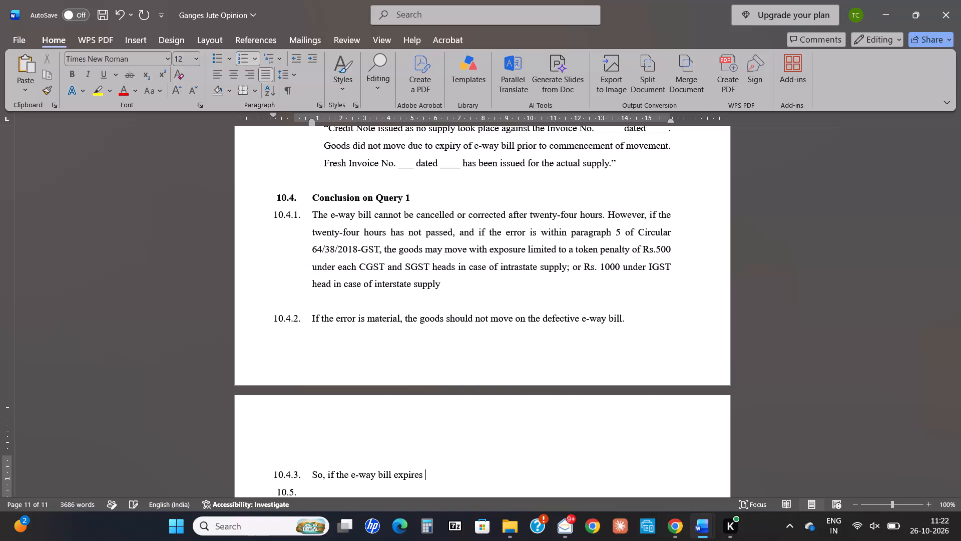
# Switch to Chrome and search Google for "can we rectify e-way bill?" in a new tab.
pyautogui.hotkey('alt', 'Tab')
pyautogui.hotkey('alt', 'Tab')
pyautogui.hotkey('alt', 'Tab')
pyautogui.hotkey('alt', 'Tab')
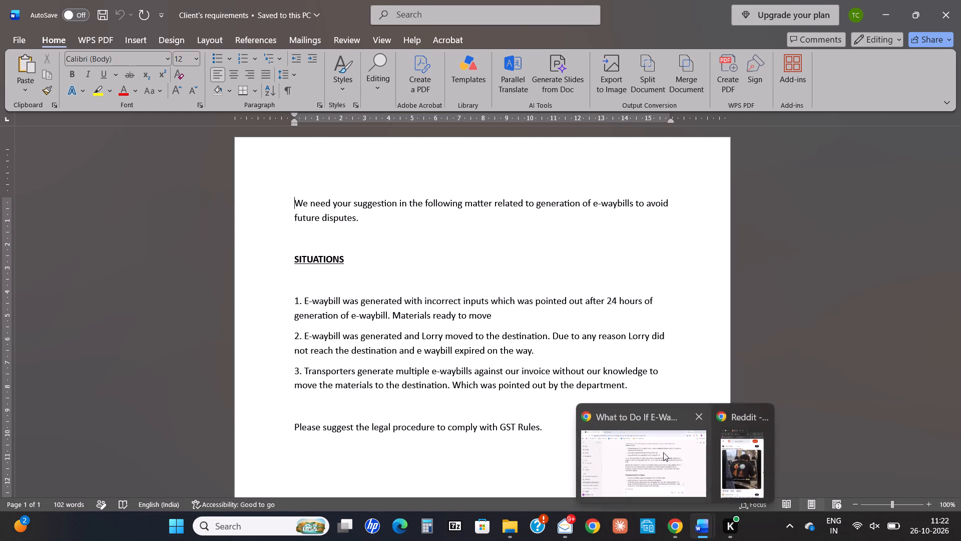
pyautogui.click(663, 452)
pyautogui.hotkey('ctrl', 't')
pyautogui.write('can we')
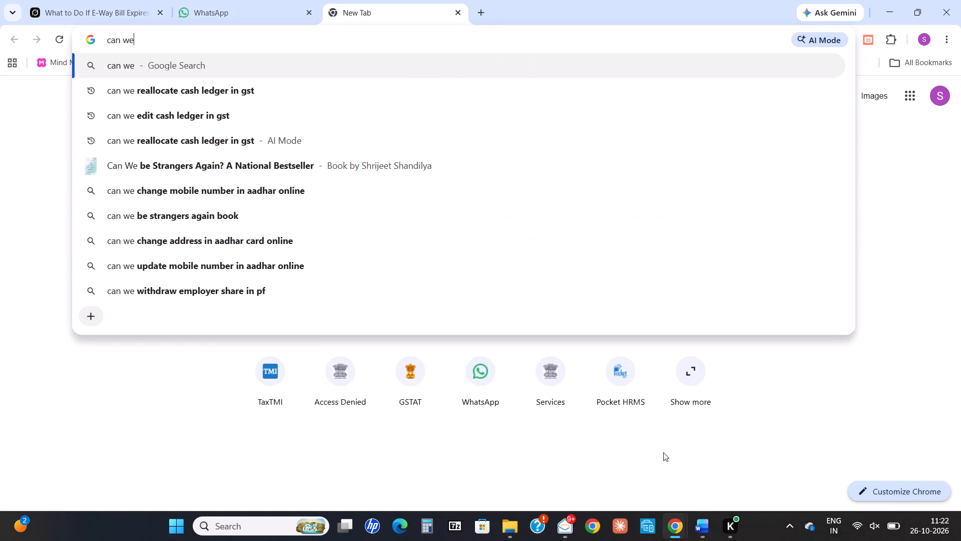
pyautogui.hotkey('alt', 'Tab')
pyautogui.hotkey('alt', 'Tab')
pyautogui.press('space')
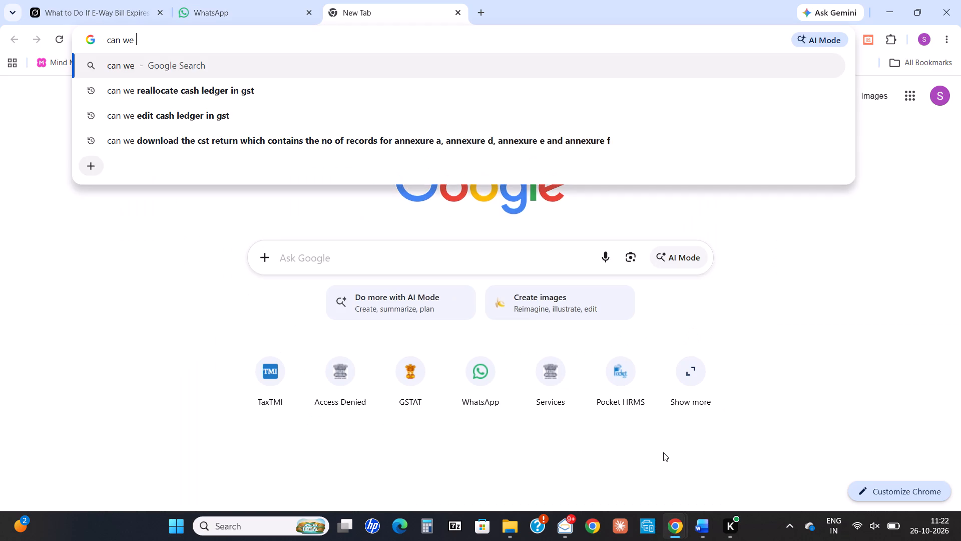
pyautogui.write('update e')
pyautogui.press('BackSpace')
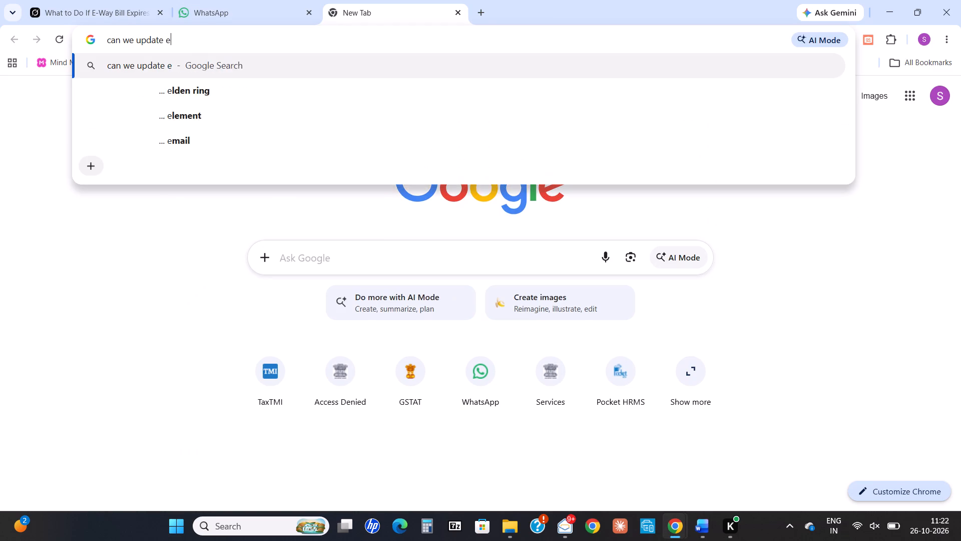
pyautogui.press('BackSpace')
pyautogui.press('BackSpace')
pyautogui.press('BackSpace')
pyautogui.press('BackSpace')
pyautogui.press('BackSpace')
pyautogui.press('BackSpace')
pyautogui.press('BackSpace')
pyautogui.write('rectifu')
pyautogui.press('BackSpace')
pyautogui.write('y')
pyautogui.press('space')
pyautogui.write('e-way bill?')
pyautogui.press('Return')
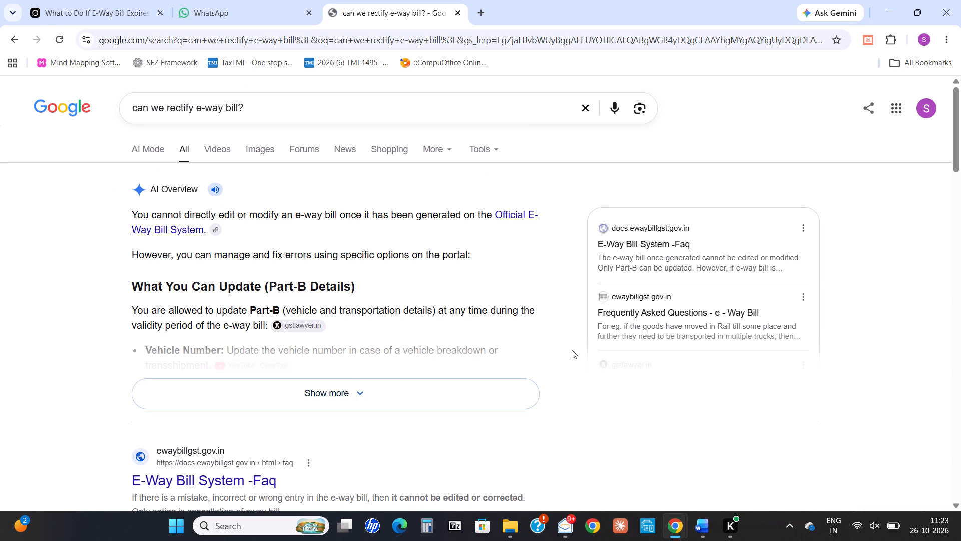
# Read the full AI overview on which e-way bill details can be updated and how Part-A mistakes are fixed.
pyautogui.click(499, 375)
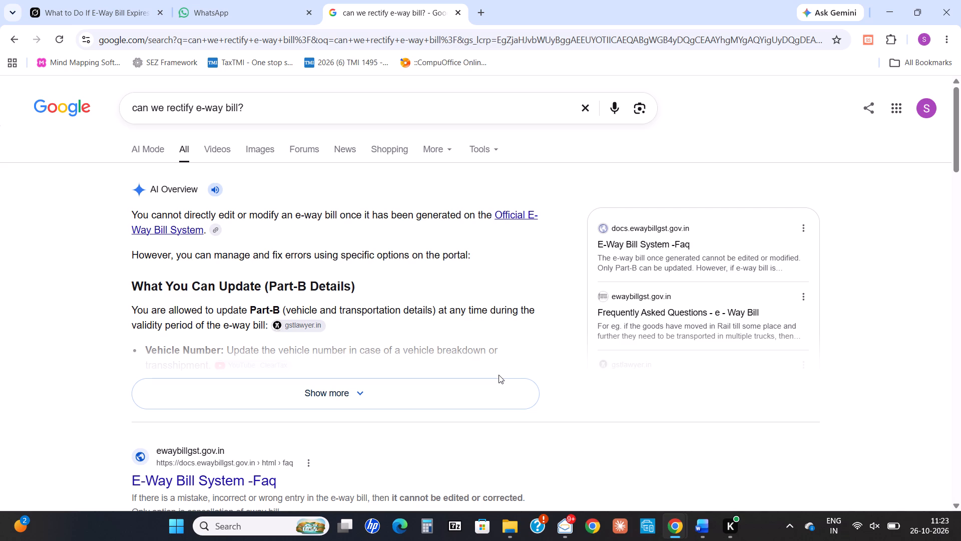
pyautogui.scroll(-3, 499, 375)
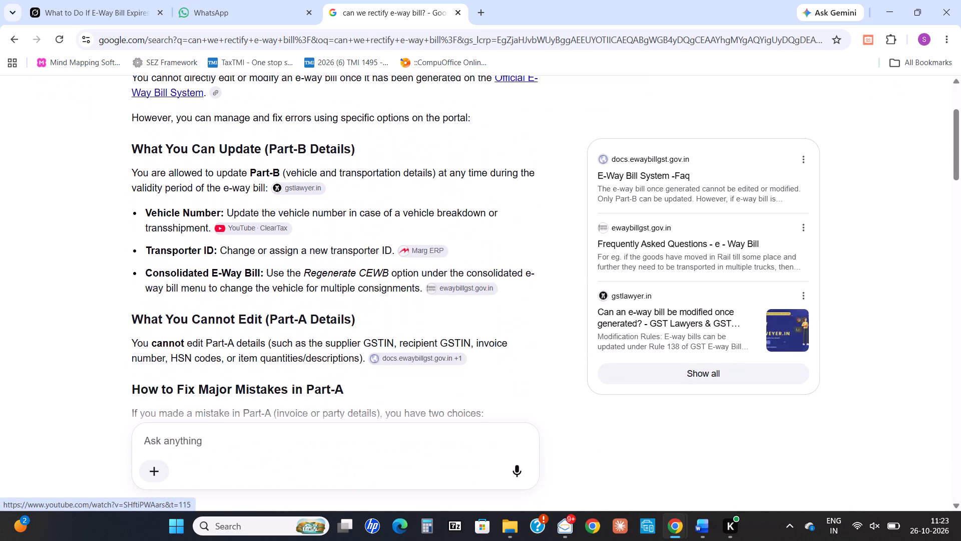
pyautogui.scroll(-1, 499, 375)
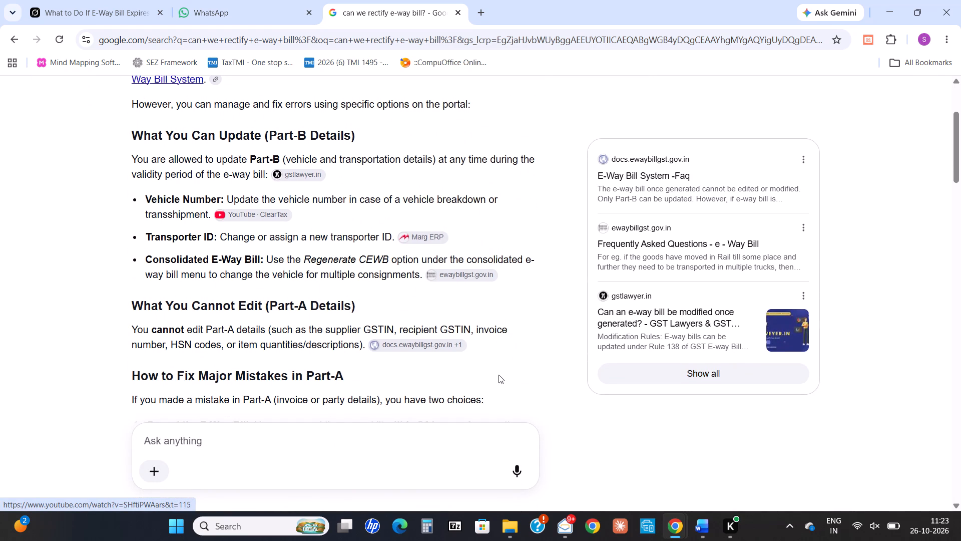
pyautogui.scroll(-1, 499, 375)
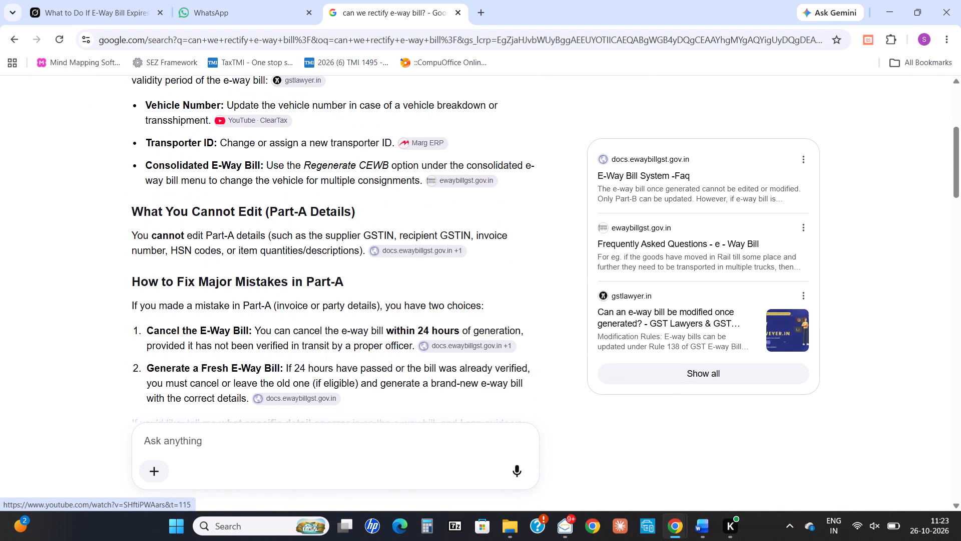
pyautogui.click(362, 436)
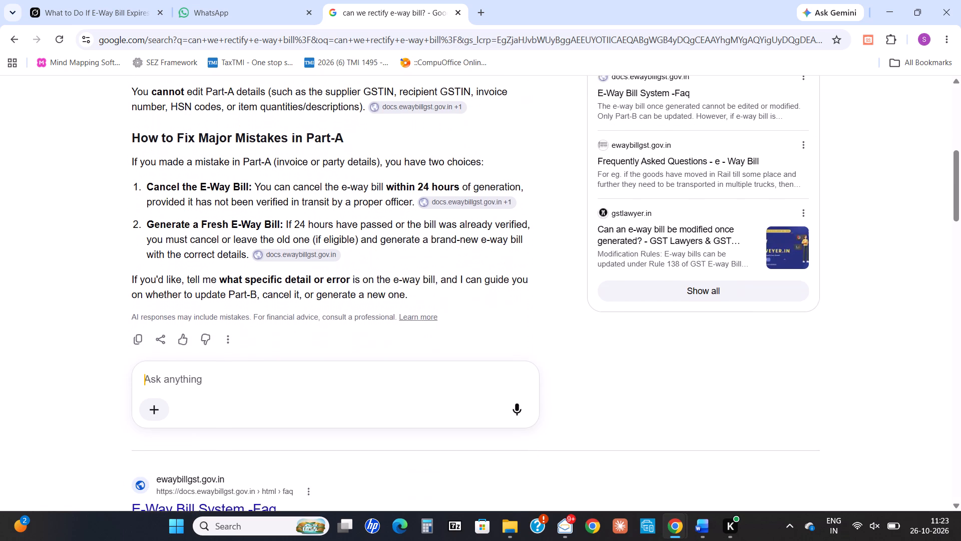
pyautogui.scroll(1, 417, 335)
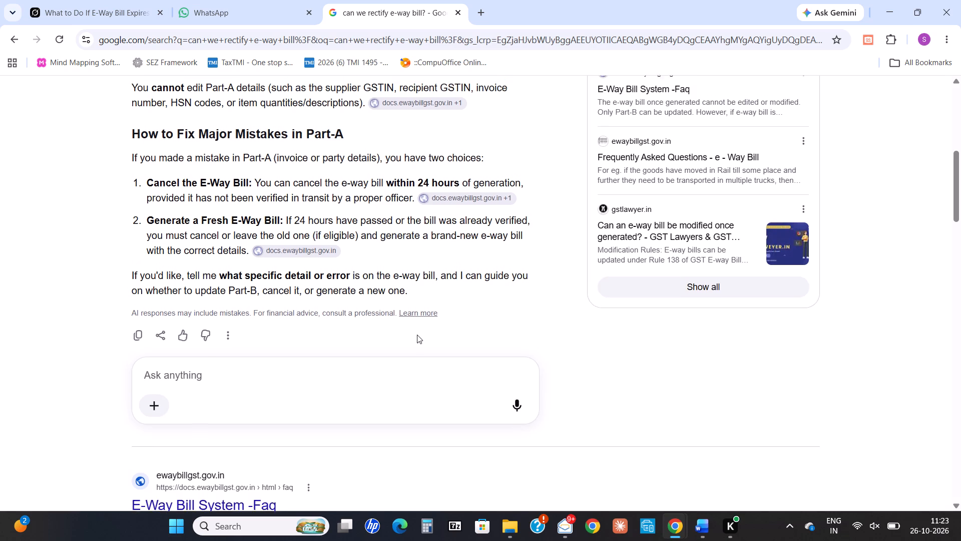
pyautogui.scroll(1, 417, 335)
# Switch to the Client's requirements document in Word and review the listed e-waybill situations.
pyautogui.hotkey('alt', 'Tab')
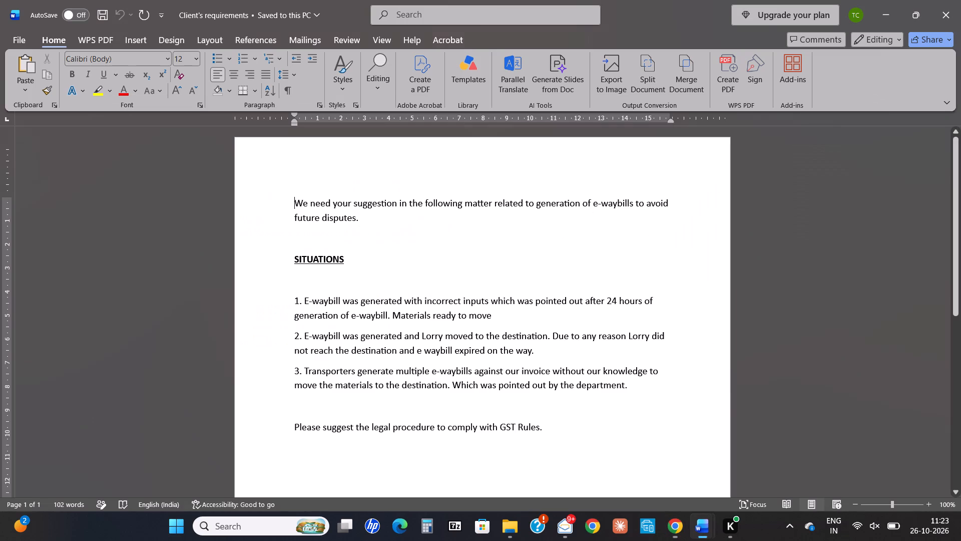
pyautogui.click(419, 374)
pyautogui.hotkey('ctrl', 'Down')
pyautogui.press('Left')
pyautogui.press('Left')
pyautogui.press('Right')
# Return to the Ganges Jute Opinion and replace item 10.4.3's text with "The lawful course is to", following the reference opinion.
pyautogui.hotkey('alt', 'Tab')
pyautogui.hotkey('alt', 'Tab')
pyautogui.hotkey('alt', 'Tab')
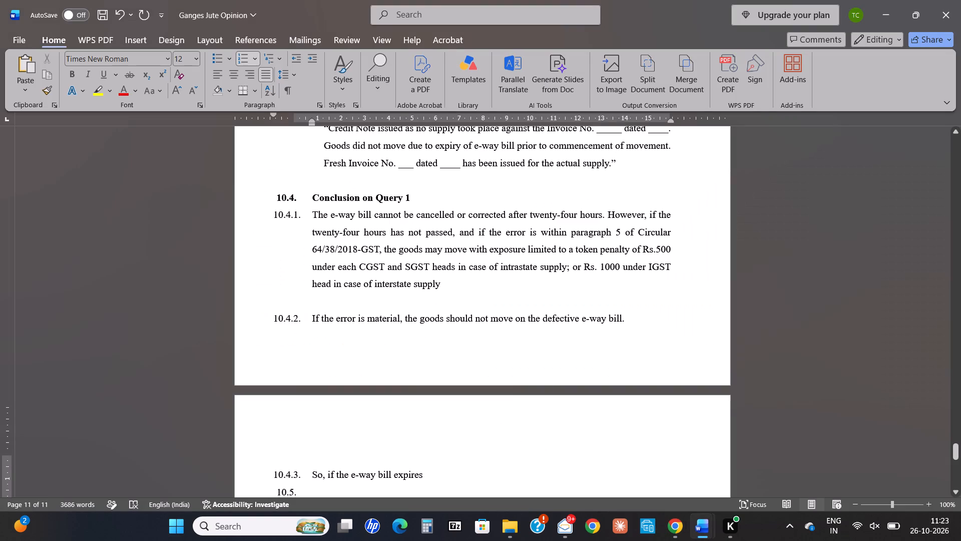
pyautogui.hotkey('ctrl', 'BackSpace')
pyautogui.hotkey('ctrl', 'BackSpace')
pyautogui.hotkey('ctrl', 'BackSpace')
pyautogui.hotkey('ctrl', 'BackSpace')
pyautogui.hotkey('ctrl', 'BackSpace')
pyautogui.hotkey('ctrl', 'BackSpace')
pyautogui.hotkey('ctrl', 'BackSpace')
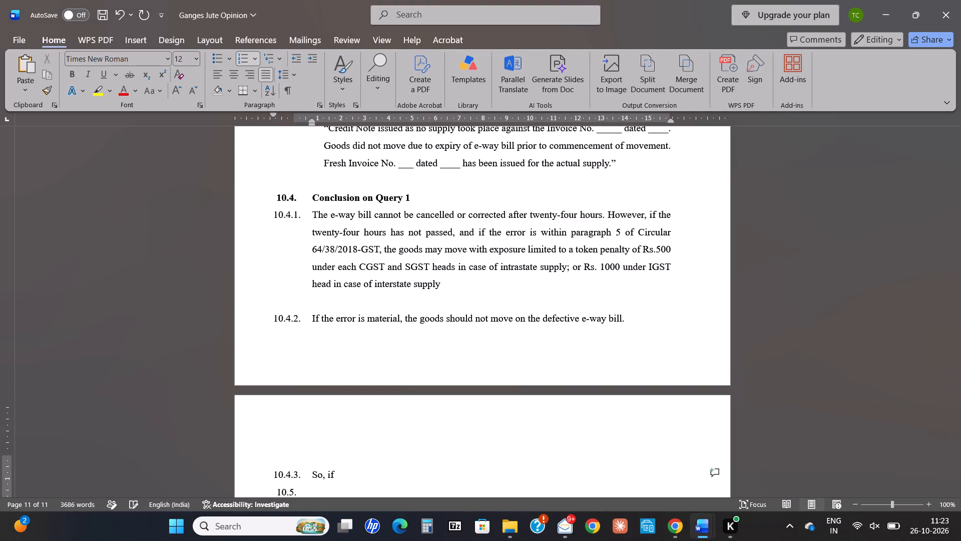
pyautogui.hotkey('ctrl', 'BackSpace')
pyautogui.hotkey('ctrl', 'BackSpace')
pyautogui.hotkey('alt', 'Tab')
pyautogui.hotkey('alt', 'Tab')
pyautogui.hotkey('alt', 'Tab')
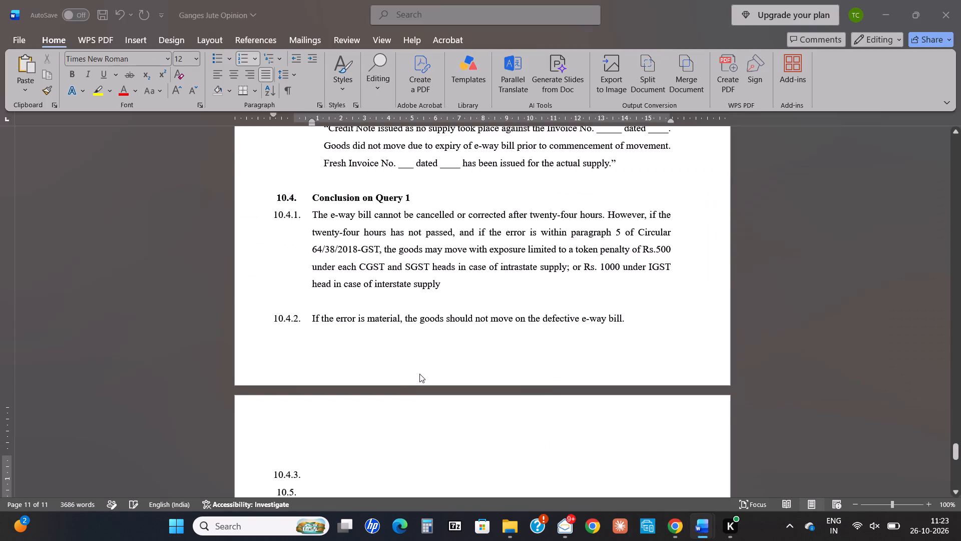
pyautogui.hotkey('alt', 'Tab')
pyautogui.hotkey('alt', 'Tab')
pyautogui.hotkey('alt', 'Tab')
pyautogui.hotkey('alt', 'Tab')
pyautogui.hotkey('alt', 'Tab')
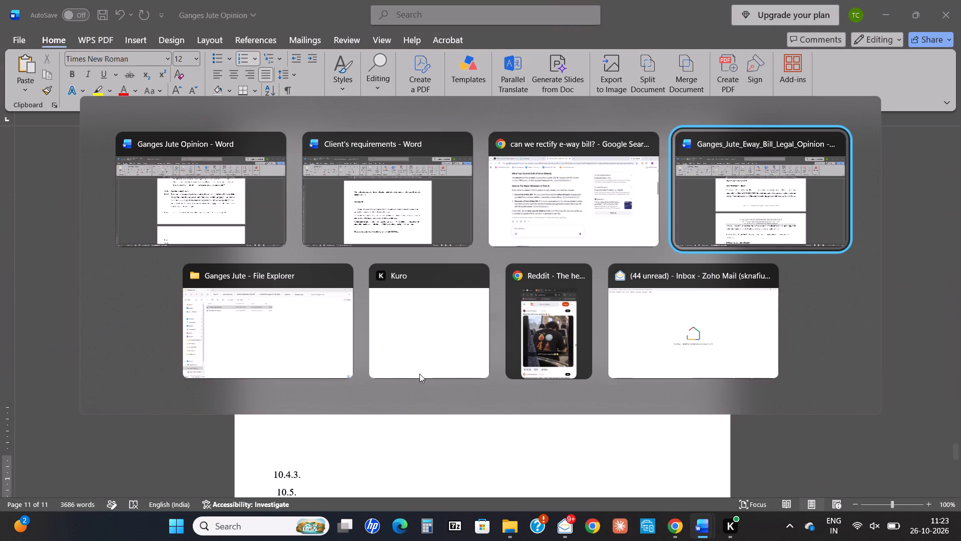
pyautogui.hotkey('alt', 'Tab')
pyautogui.write('The lawful course')
pyautogui.press('space')
pyautogui.hotkey('alt', 'Tab')
pyautogui.hotkey('alt', 'Tab')
pyautogui.write('is to b')
pyautogui.press('BackSpace')
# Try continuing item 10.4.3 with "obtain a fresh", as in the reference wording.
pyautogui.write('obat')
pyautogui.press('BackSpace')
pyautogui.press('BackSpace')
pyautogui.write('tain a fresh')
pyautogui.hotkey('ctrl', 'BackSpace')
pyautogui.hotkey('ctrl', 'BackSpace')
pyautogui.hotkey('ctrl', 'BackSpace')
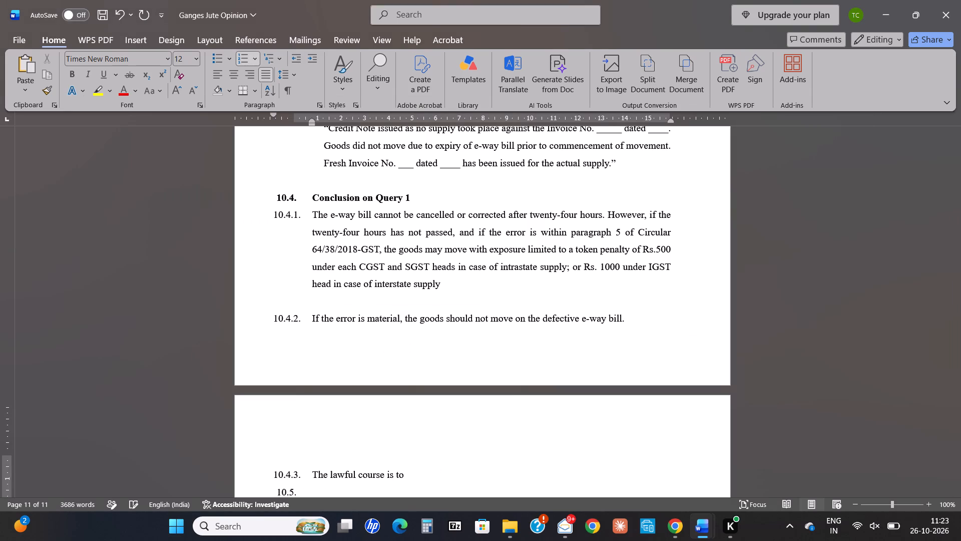
# Continue item 10.4.3 with "issue a fresh invoice since".
pyautogui.write('issue a freash')
pyautogui.press('space')
pyautogui.press('BackSpace')
pyautogui.press('BackSpace')
pyautogui.press('BackSpace')
pyautogui.press('s')
pyautogui.press('BackSpace')
pyautogui.press('BackSpace')
pyautogui.write('sh invoice since')
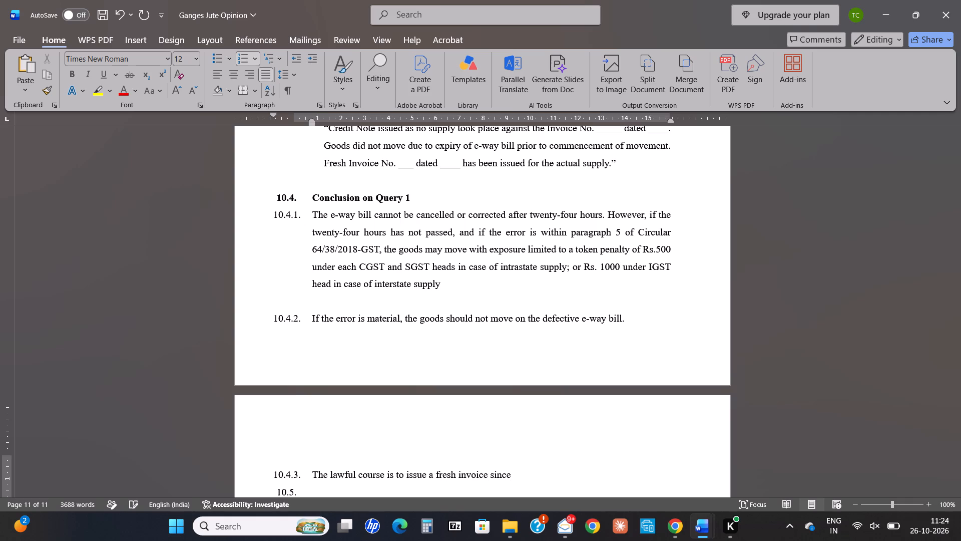
# Extend item 10.4.3 with the reason "it is not possible to issue a fresh e-way bill".
pyautogui.press('space')
pyautogui.write('i')
pyautogui.press('space')
pyautogui.press('BackSpace')
pyautogui.write('t')
pyautogui.press('space')
pyautogui.press('BackSpace')
pyautogui.press('BackSpace')
pyautogui.press('BackSpace')
pyautogui.write('it is not possible to issue a')
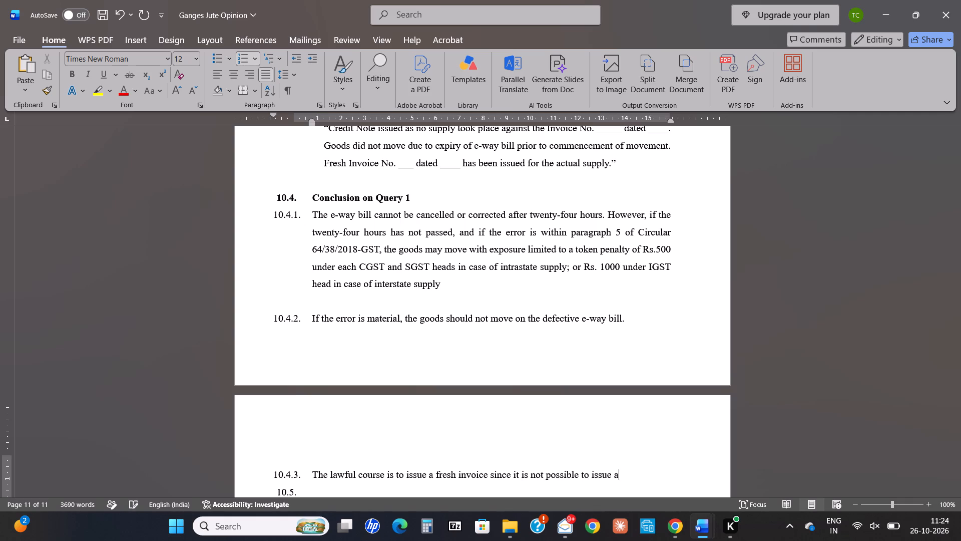
pyautogui.press('space')
pyautogui.write('fresh e-way bill')
pyautogui.press('space')
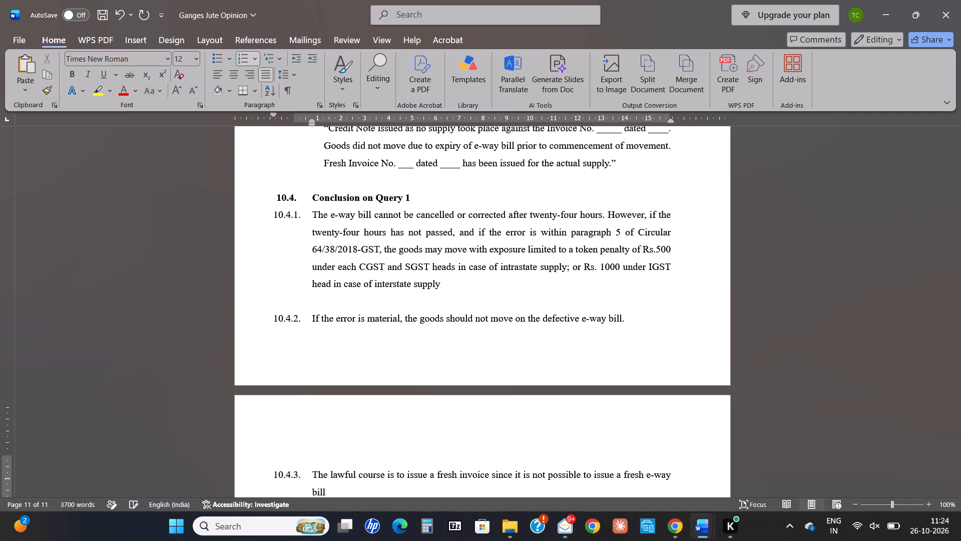
# Continue item 10.4.3 with "against the original invoice".
pyautogui.write('against the in')
pyautogui.press('BackSpace')
pyautogui.press('BackSpace')
pyautogui.write('original invoice')
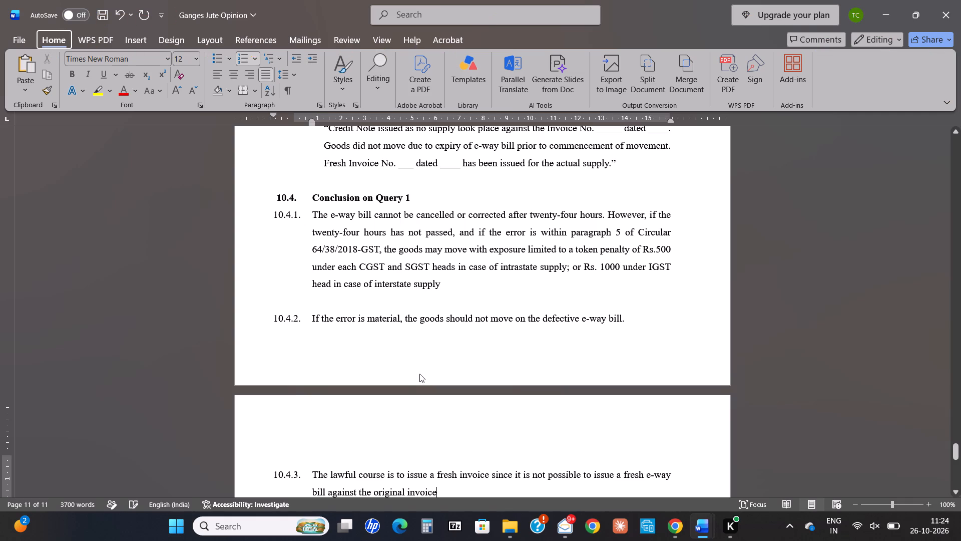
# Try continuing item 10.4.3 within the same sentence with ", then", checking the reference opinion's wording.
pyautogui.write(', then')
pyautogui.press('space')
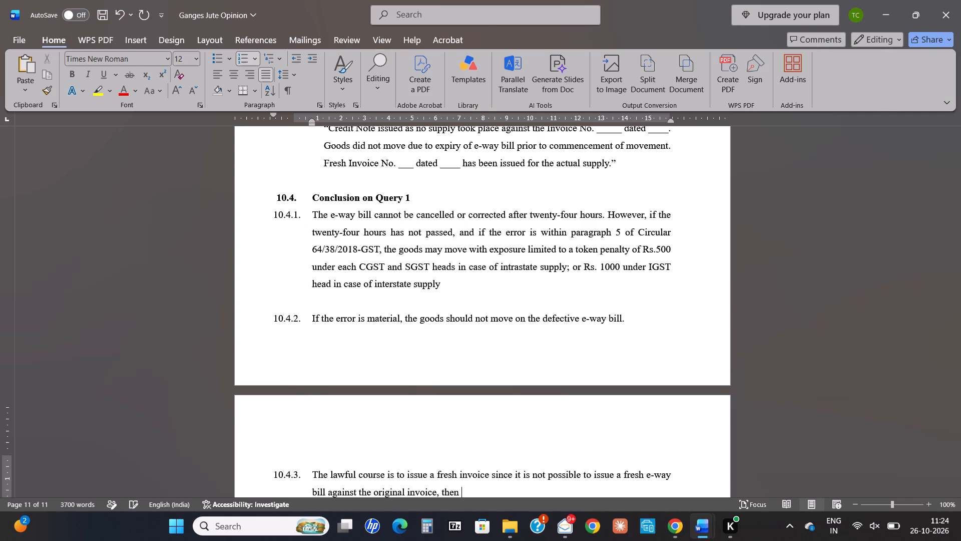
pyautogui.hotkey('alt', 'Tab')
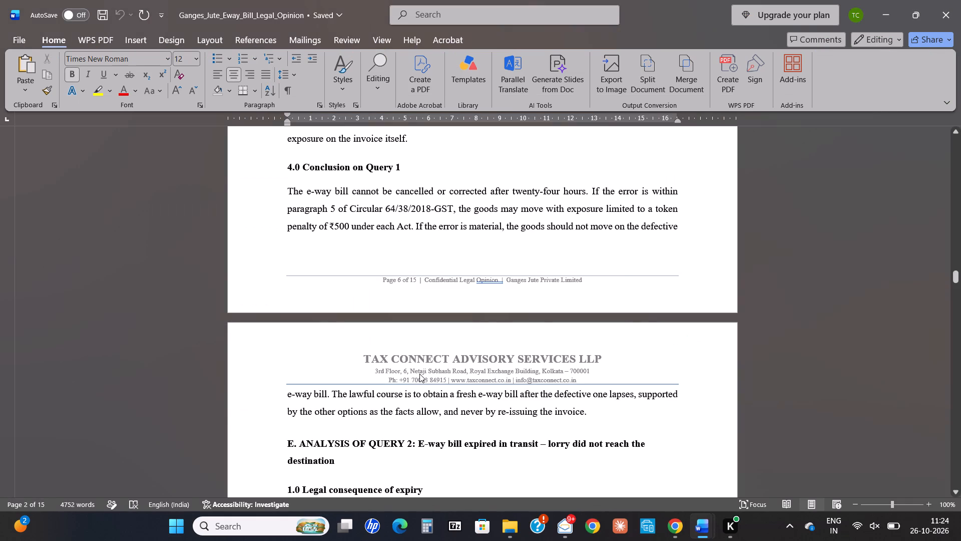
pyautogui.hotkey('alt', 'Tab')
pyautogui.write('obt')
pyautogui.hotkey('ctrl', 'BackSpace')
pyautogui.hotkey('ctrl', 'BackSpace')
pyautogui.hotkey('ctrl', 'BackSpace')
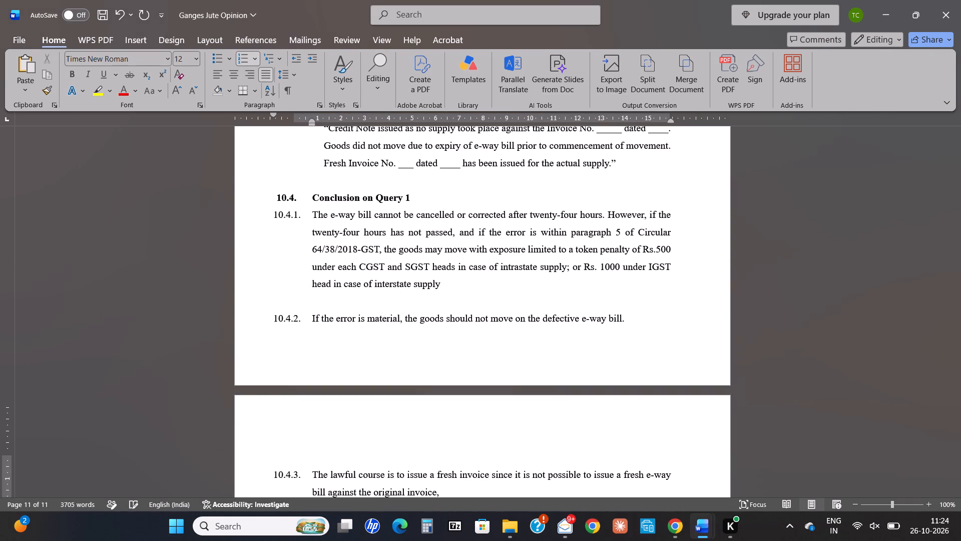
# Start a second sentence in item 10.4.3 reading "Then, obtain a fresh e-way bill", following the reference opinion.
pyautogui.write('. Then')
pyautogui.press('space')
pyautogui.hotkey('alt', 'Tab')
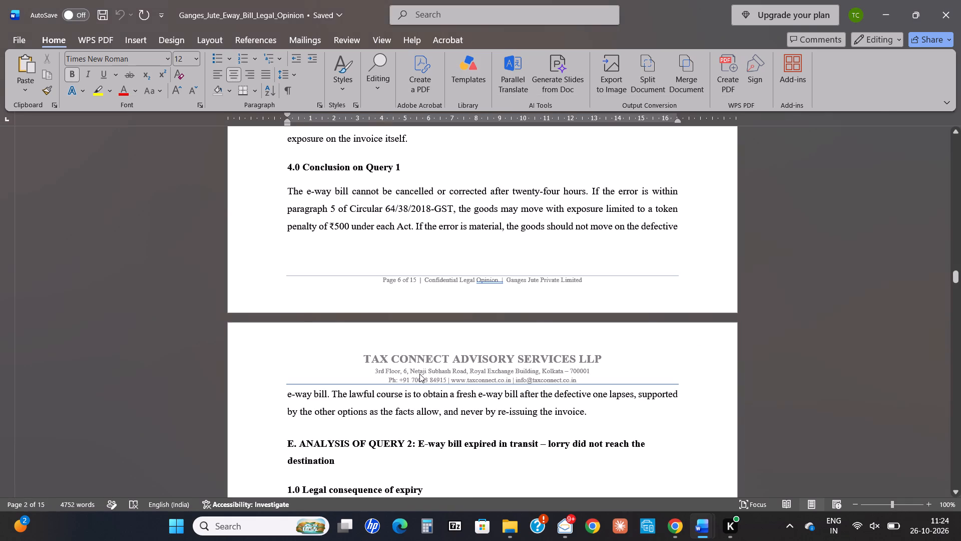
pyautogui.hotkey('alt', 'Tab')
pyautogui.press('BackSpace')
pyautogui.write(',')
pyautogui.press('space')
pyautogui.hotkey('alt', 'Tab')
pyautogui.hotkey('alt', 'Tab')
pyautogui.write('obtain a fresh')
pyautogui.press('space')
pyautogui.hotkey('alt', 'Tab')
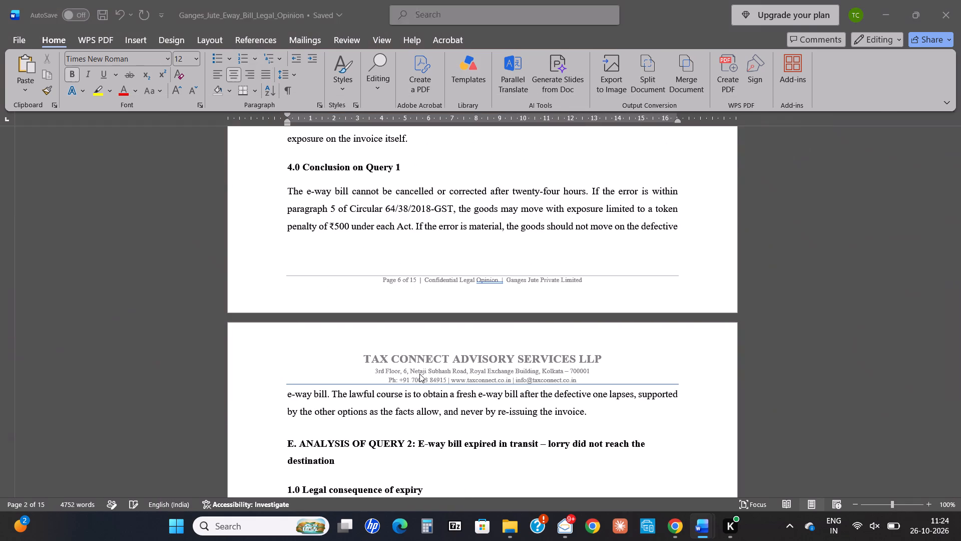
pyautogui.hotkey('alt', 'Tab')
pyautogui.write('e-way bill')
# Extend item 10.4.3's second sentence with "after the defective one lapses", as in the reference opinion.
pyautogui.hotkey('alt', 'Tab')
pyautogui.hotkey('alt', 'Tab')
pyautogui.press('space')
pyautogui.write('after te')
pyautogui.press('BackSpace')
pyautogui.write('he')
pyautogui.press('space')
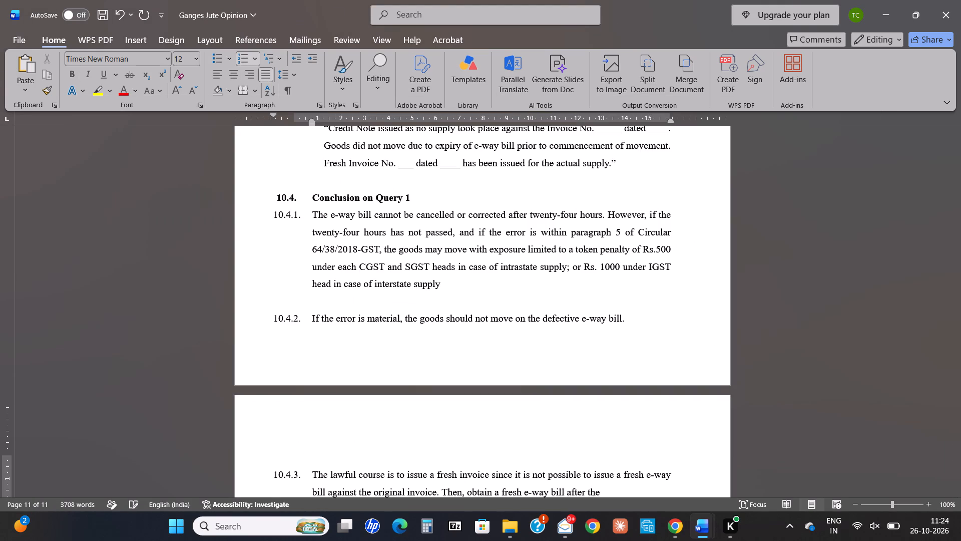
pyautogui.write('defective one lasp')
pyautogui.press('BackSpace')
pyautogui.press('BackSpace')
pyautogui.write('pses')
# Recheck the reference conclusion and end item 10.4.3 with a full stop after "lapses".
pyautogui.hotkey('alt', 'Tab')
pyautogui.hotkey('alt', 'Tab')
pyautogui.write(', s')
pyautogui.hotkey('alt', 'Tab')
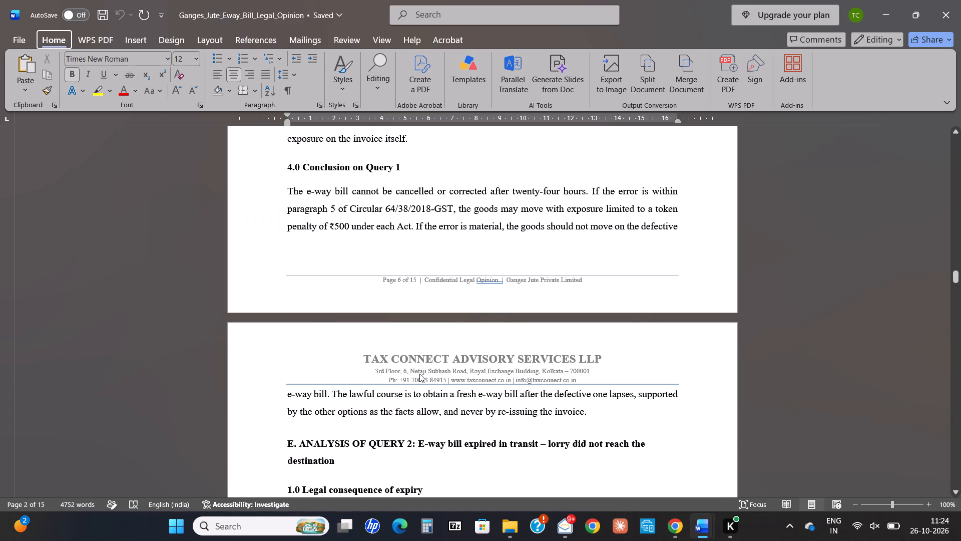
pyautogui.press('Tab')
pyautogui.hotkey('alt', 'Tab')
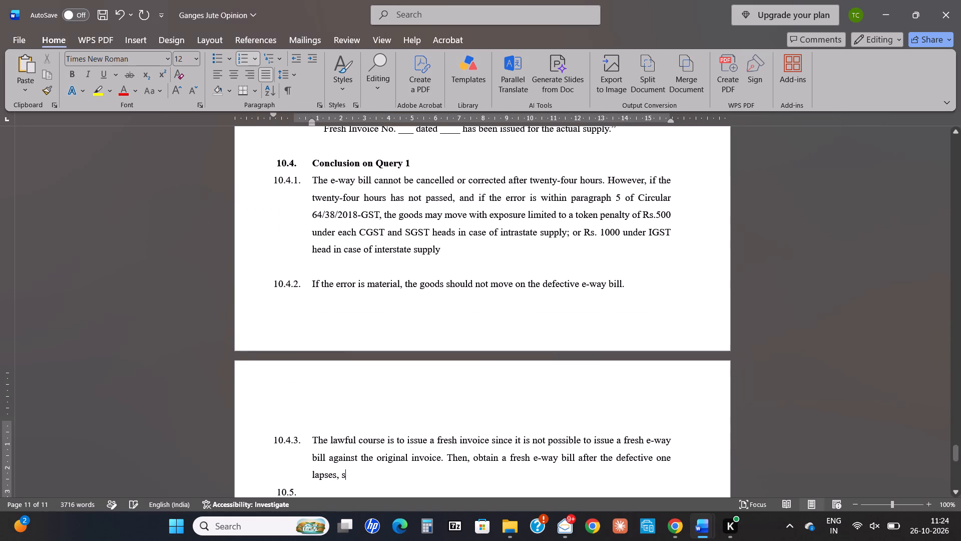
pyautogui.press('BackSpace')
pyautogui.press('BackSpace')
pyautogui.press('BackSpace')
pyautogui.press('.')
# Copy the formatting of the 10.0 Query 1 heading onto the empty 10.5 paragraph below item 10.4.3.
pyautogui.hotkey('alt', 'Tab')
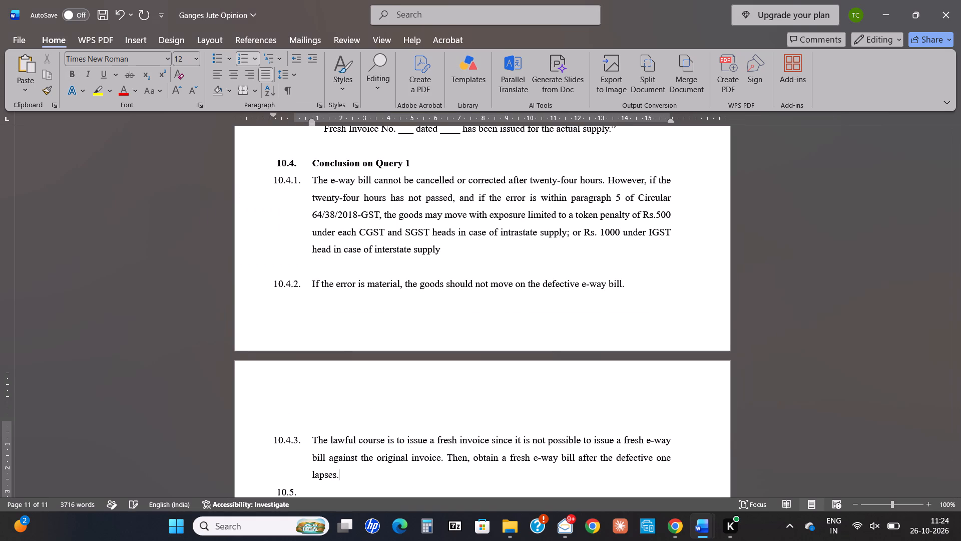
pyautogui.hotkey('alt', 'Tab')
pyautogui.scroll(9, 419, 374)
pyautogui.hotkey('alt', 'Tab')
pyautogui.hotkey('alt', 'Tab')
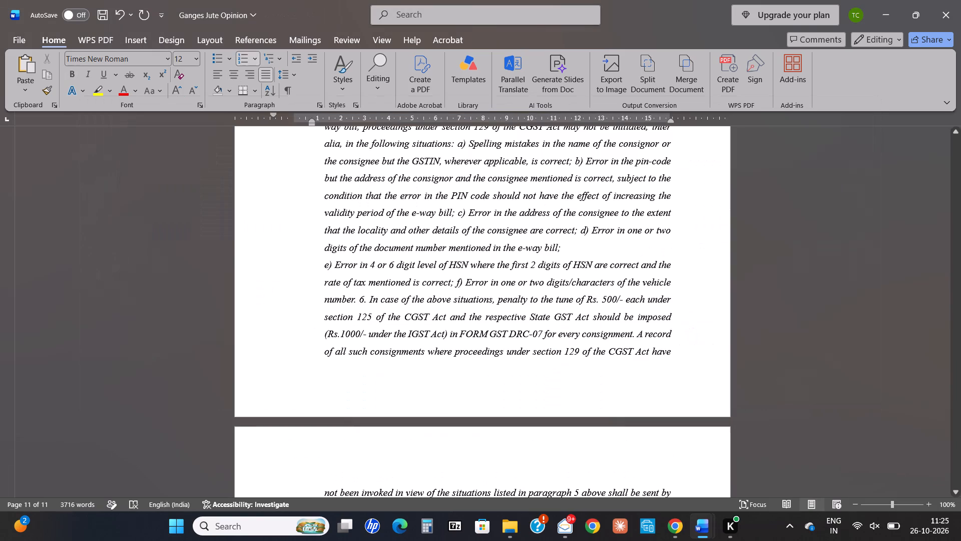
pyautogui.hotkey('alt', 'Tab')
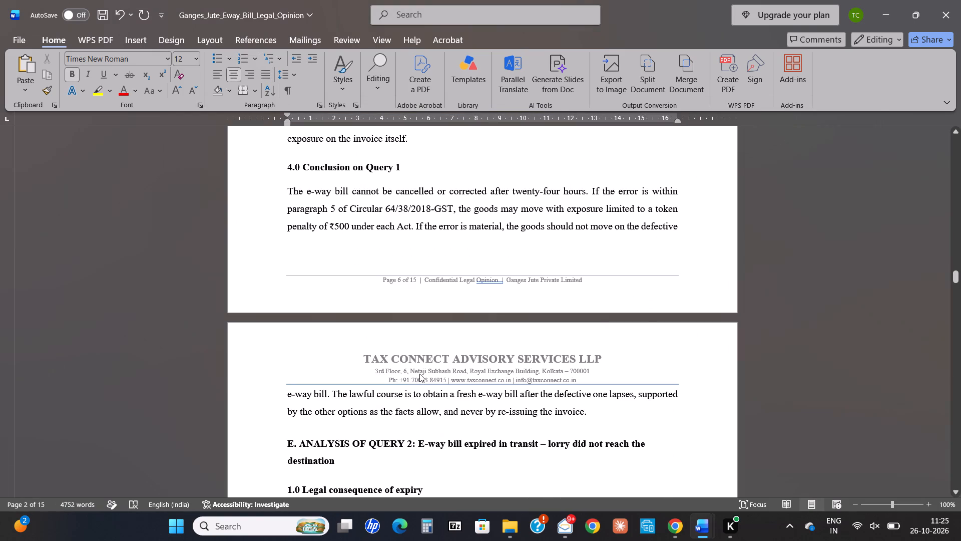
pyautogui.hotkey('alt', 'Tab')
pyautogui.hotkey('alt', 'Tab')
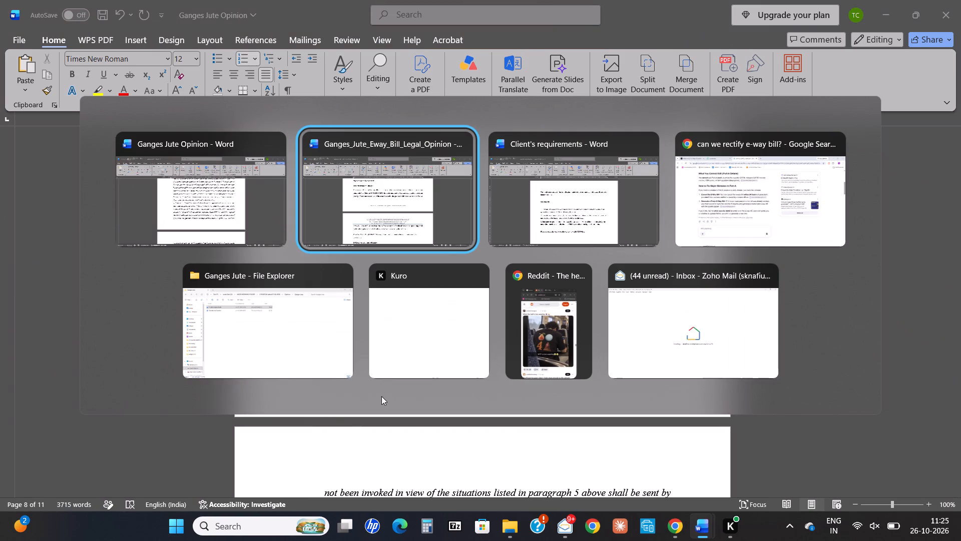
pyautogui.hotkey('alt', 'Left')
pyautogui.scroll(5, 381, 396)
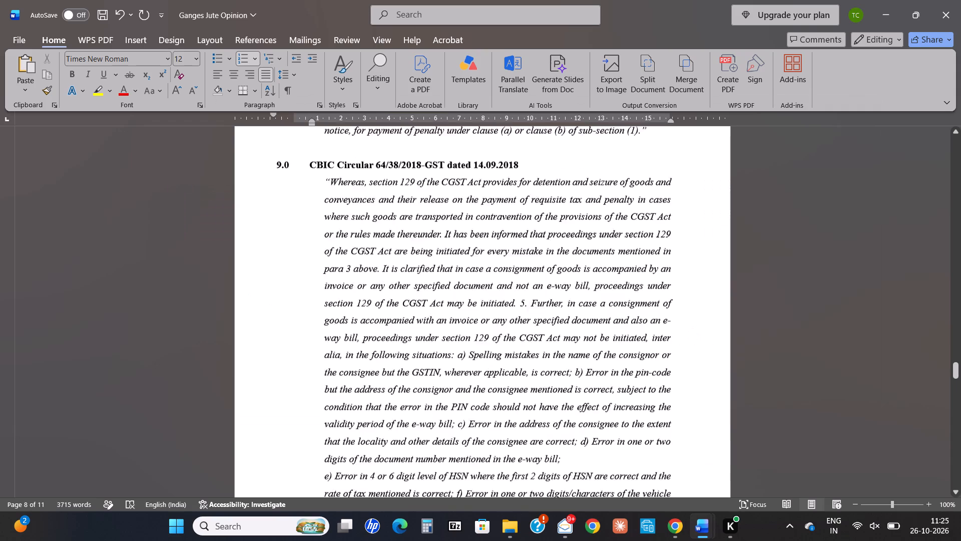
pyautogui.scroll(-5, 381, 396)
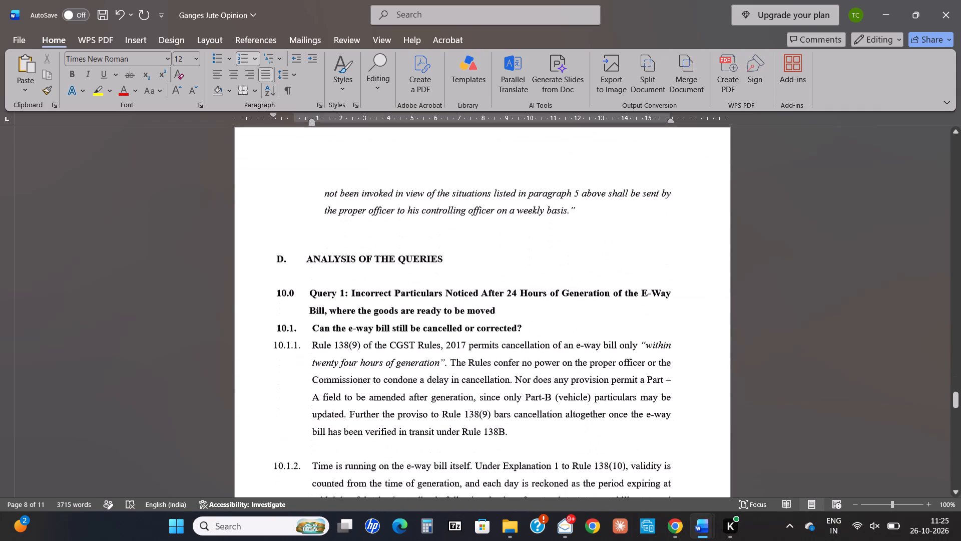
pyautogui.click(310, 245)
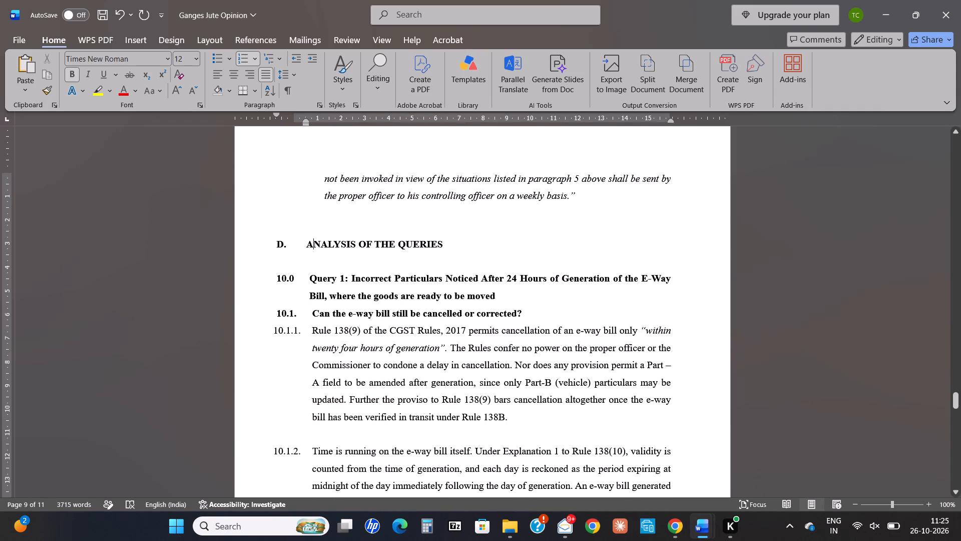
pyautogui.click(316, 277)
pyautogui.write('hfp')
pyautogui.scroll(-9, 316, 277)
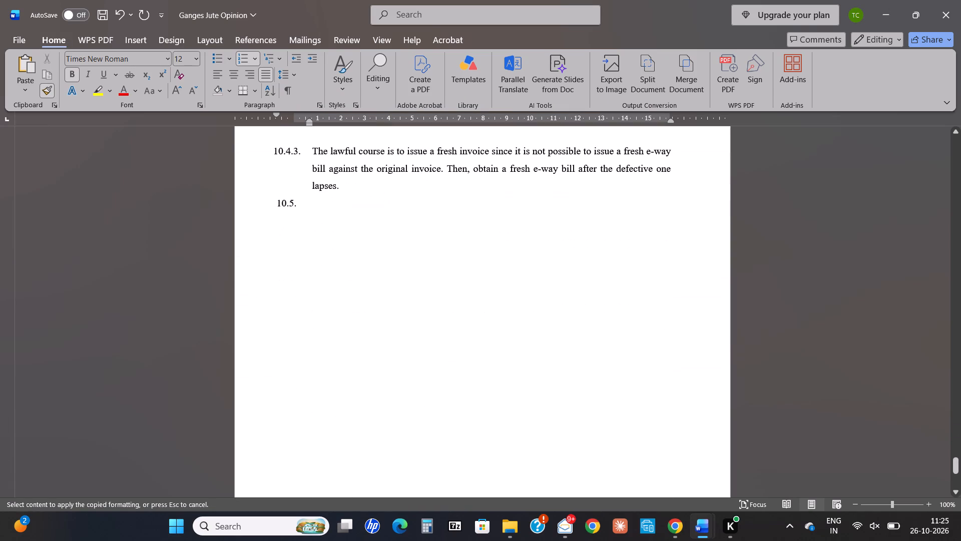
pyautogui.click(334, 208)
# Insert an unnumbered blank line between item 10.4.3 and the empty 11.0 heading.
pyautogui.press('.')
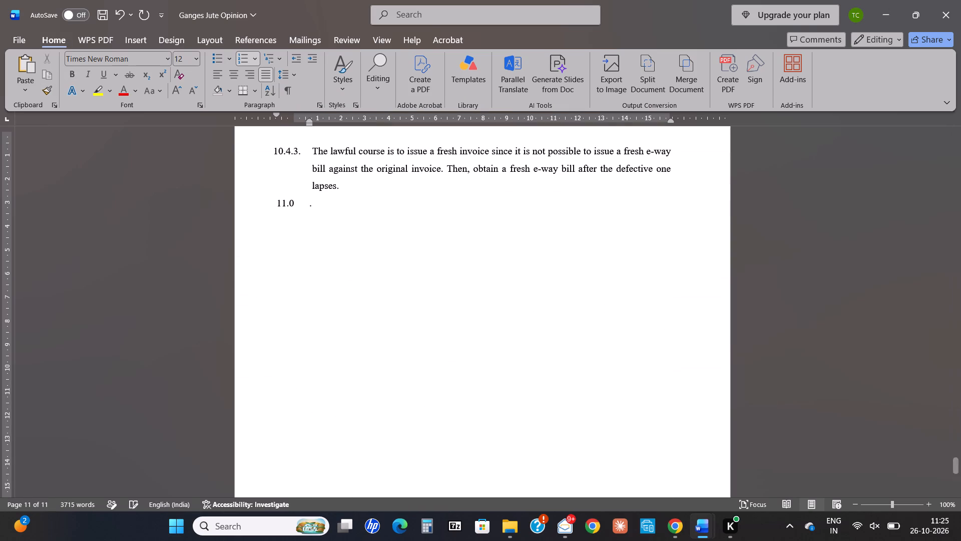
pyautogui.press('Return')
pyautogui.press('Up')
pyautogui.press('Up')
pyautogui.press('Down')
pyautogui.press('Right')
pyautogui.press('BackSpace')
pyautogui.press('BackSpace')
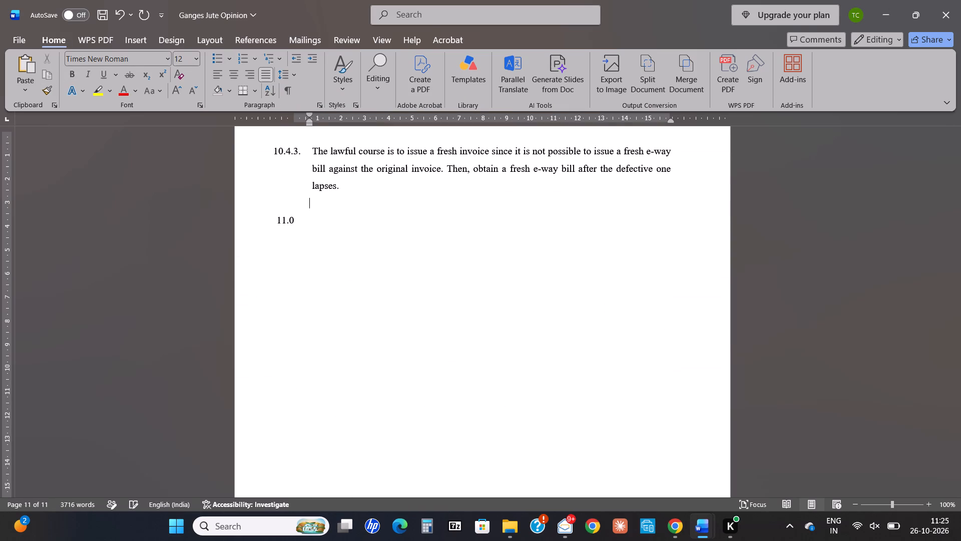
# Enter "Query 2: E-way bill" as the start of heading 11.0, consulting the Query 1 heading and the reference opinion.
pyautogui.press('Down')
pyautogui.write('Query 2:')
pyautogui.scroll(6, 334, 208)
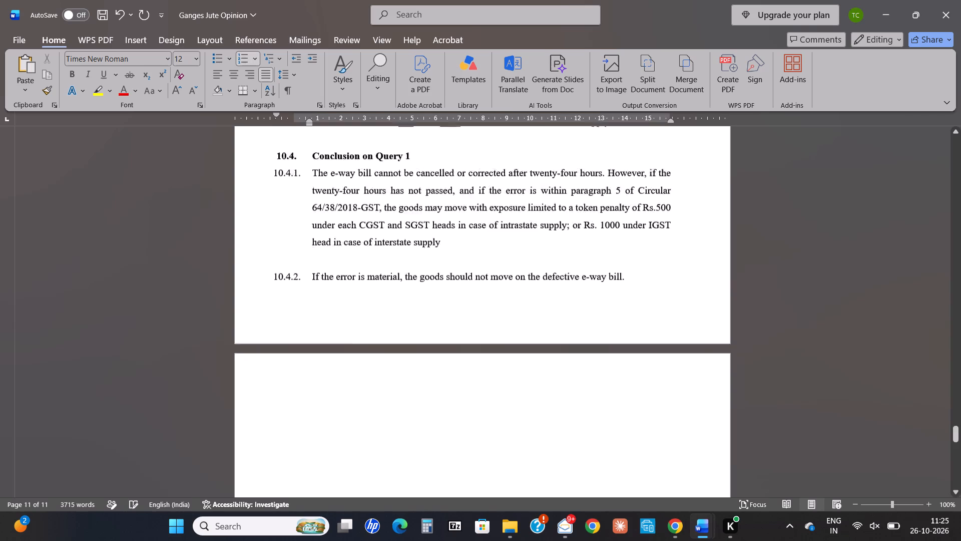
pyautogui.scroll(8, 334, 208)
pyautogui.scroll(-3, 334, 208)
pyautogui.scroll(3, 334, 208)
pyautogui.scroll(-3, 334, 208)
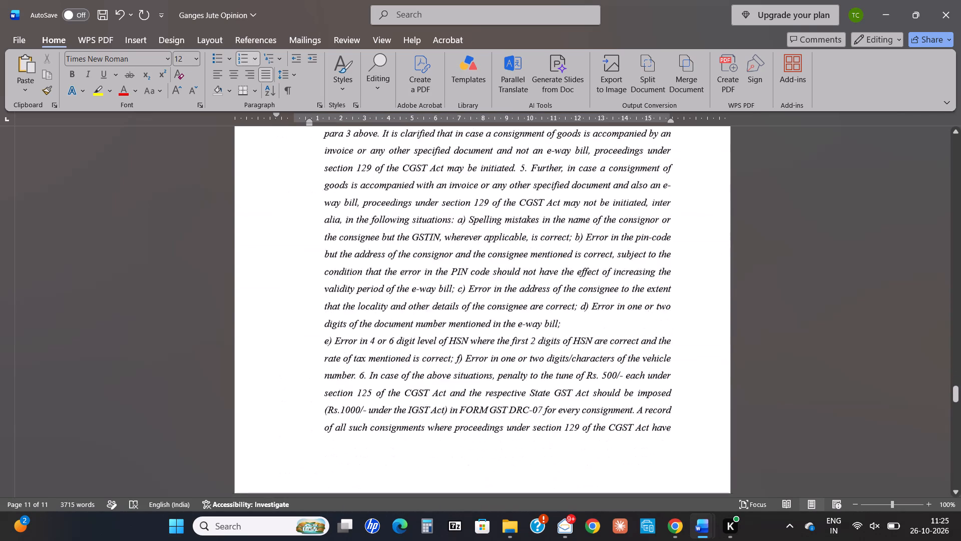
pyautogui.scroll(-1, 334, 208)
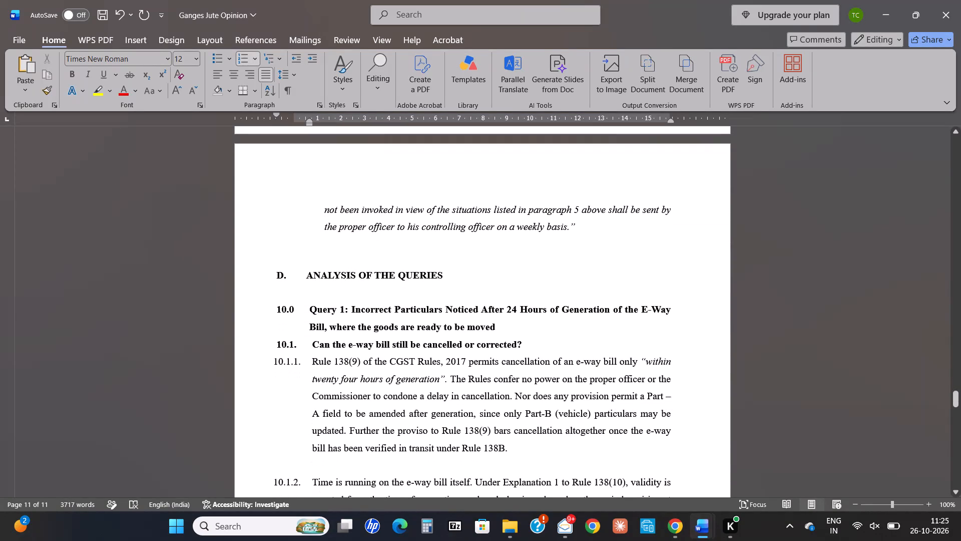
pyautogui.scroll(-6, 334, 208)
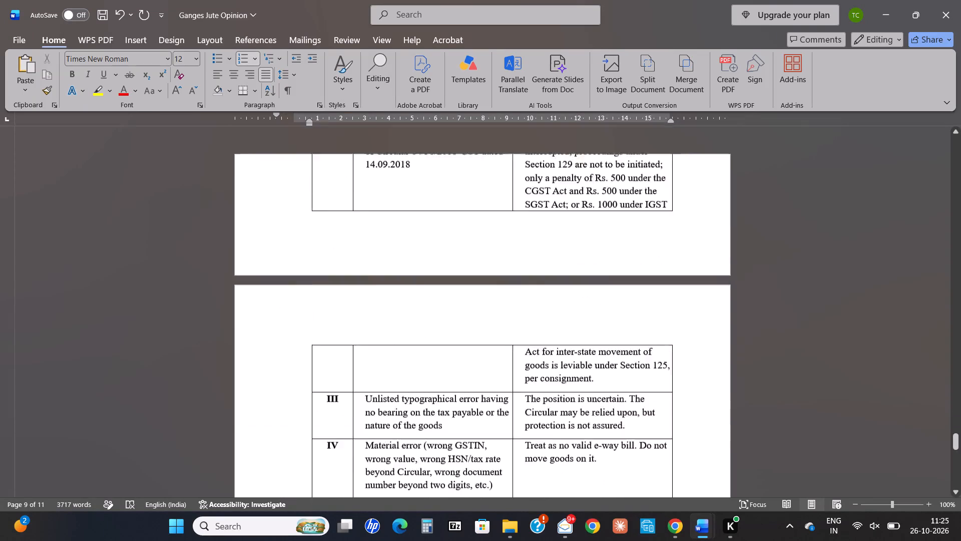
pyautogui.hotkey('alt', 'Tab')
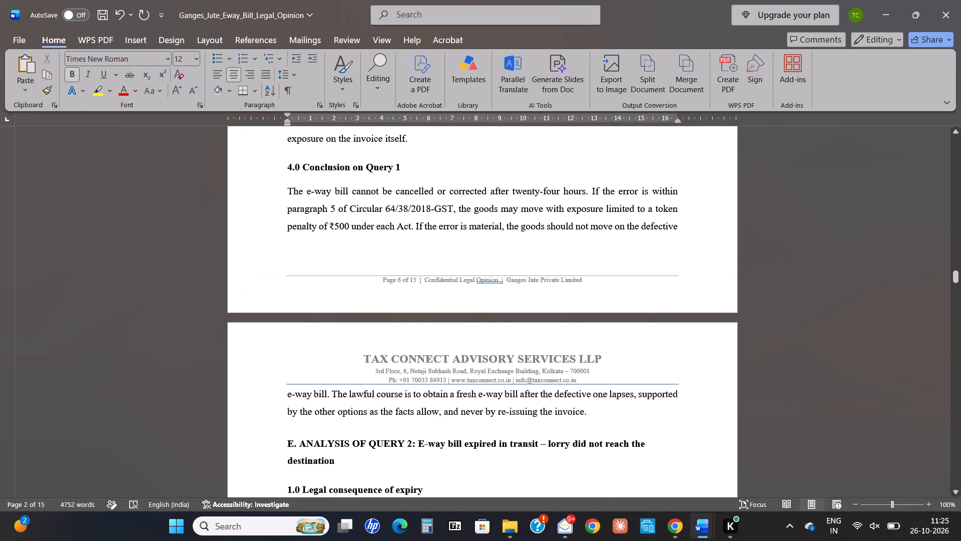
pyautogui.hotkey('alt', 'Tab')
pyautogui.press('space')
pyautogui.write('E-way bill')
pyautogui.press('space')
# Check the client's requirements and extend heading 11.0 with "expired in transit".
pyautogui.hotkey('alt', 'Tab')
pyautogui.hotkey('alt', 'Tab')
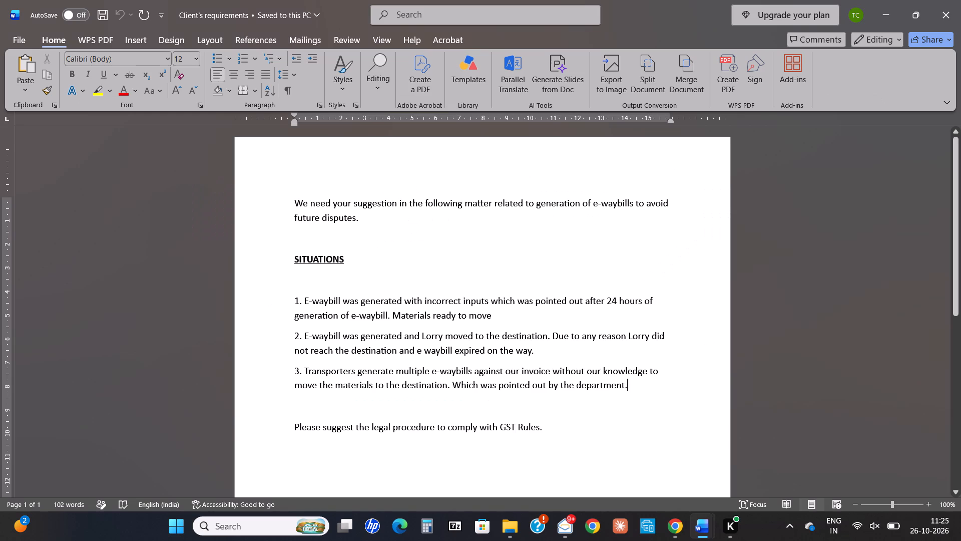
pyautogui.hotkey('alt', 'Tab')
pyautogui.write('expis')
pyautogui.press('BackSpace')
pyautogui.write('red in transit')
# Consult the reference opinion's Query 2 heading and add "- lorry" to heading 11.0.
pyautogui.hotkey('alt', 'Tab')
pyautogui.hotkey('alt', 'Tab')
pyautogui.hotkey('alt', 'Tab')
pyautogui.hotkey('alt', 'Tab')
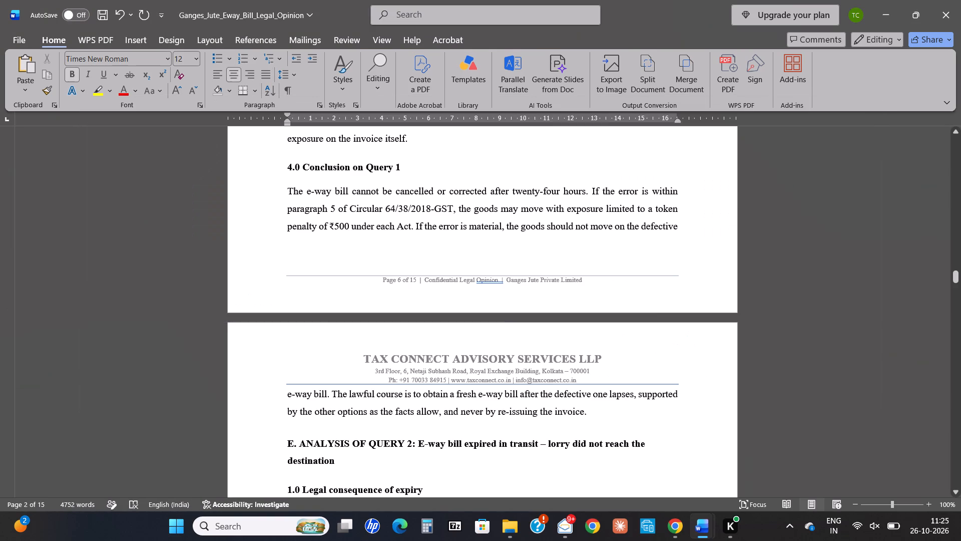
pyautogui.hotkey('alt', 'Tab')
pyautogui.press('space')
pyautogui.write('- lorry')
pyautogui.press('space')
# Complete heading 11.0 with "did not reach the destination", following the reference opinion's Query 2 heading.
pyautogui.hotkey('alt', 'Tab')
pyautogui.hotkey('alt', 'Tab')
pyautogui.write('has')
pyautogui.press('BackSpace')
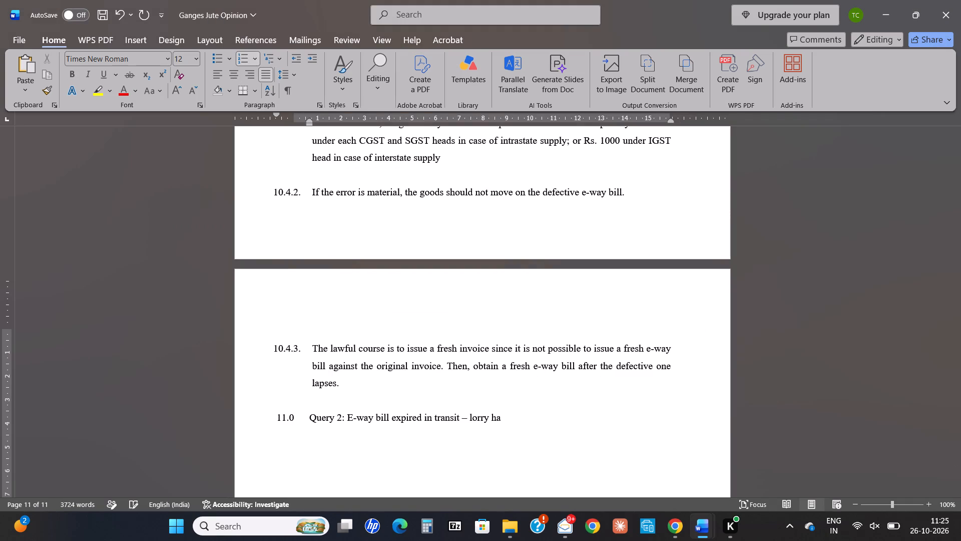
pyautogui.press('BackSpace')
pyautogui.press('BackSpace')
pyautogui.write('id')
pyautogui.press('BackSpace')
pyautogui.press('BackSpace')
pyautogui.write('did not reach')
pyautogui.press('space')
pyautogui.hotkey('alt', 'Tab')
pyautogui.hotkey('alt', 'Tab')
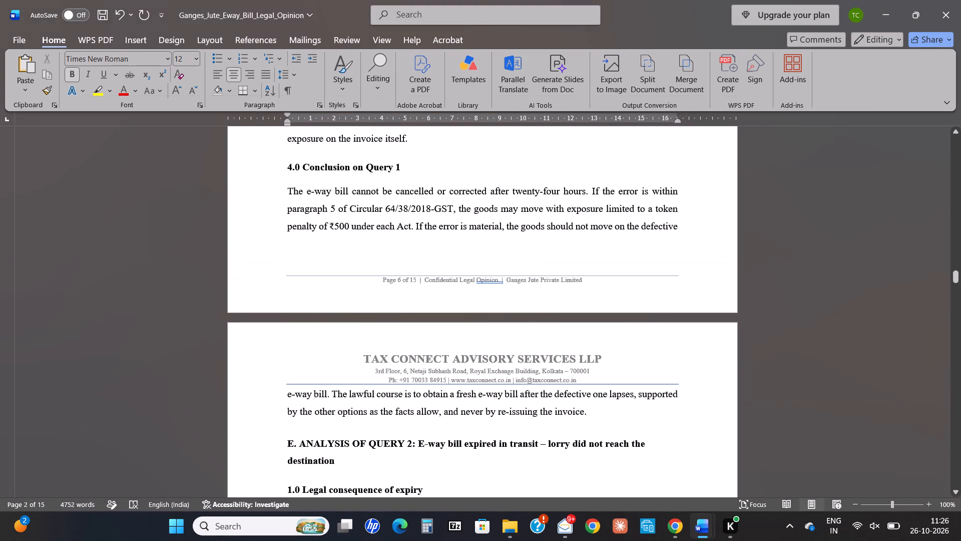
pyautogui.write('the destinatoin')
pyautogui.press('BackSpace')
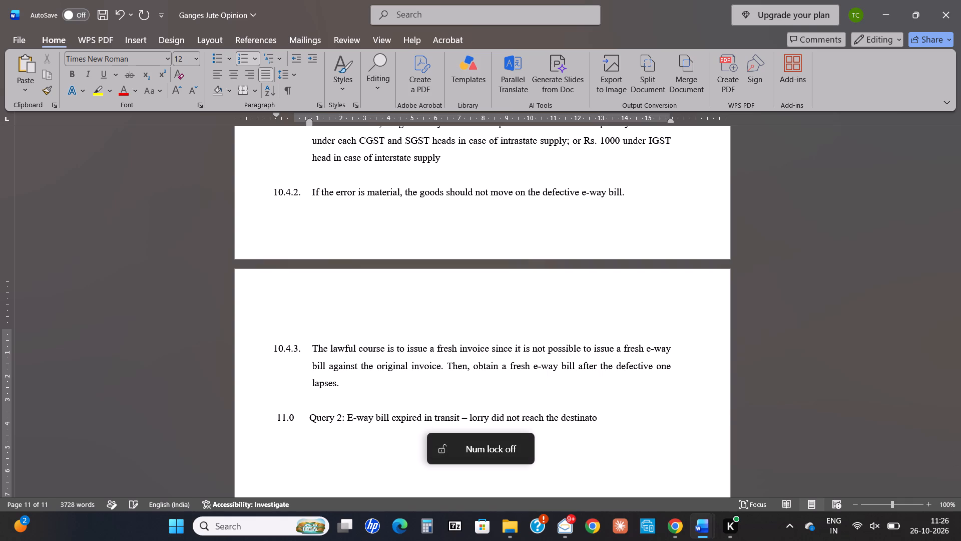
pyautogui.press('BackSpace')
pyautogui.write('ion11')
pyautogui.press('BackSpace')
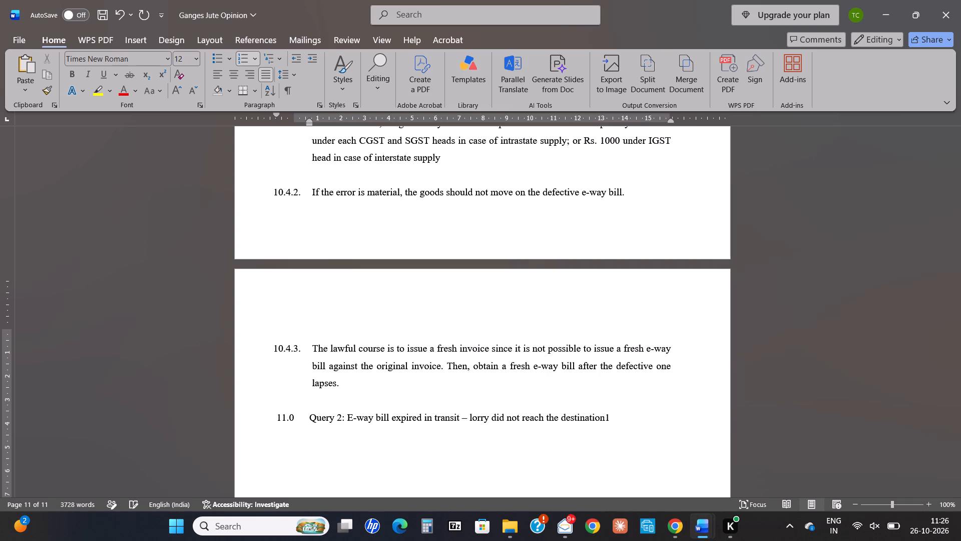
pyautogui.press('BackSpace')
# Add an item below heading 11.0 and copy a section 10 sub-heading's formatting onto it, making it level 11.1.
pyautogui.press('Return')
pyautogui.scroll(1, 335, 182)
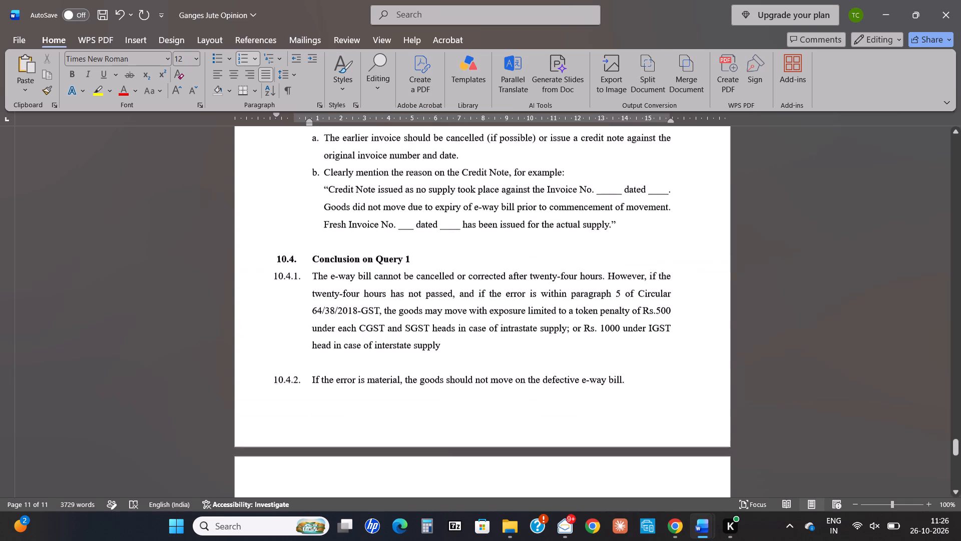
pyautogui.scroll(1, 347, 237)
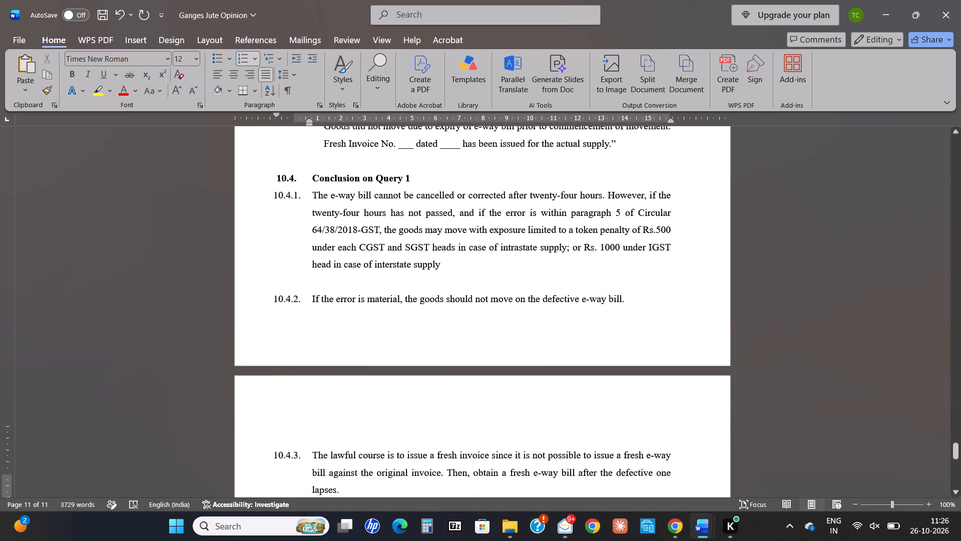
pyautogui.scroll(1, 347, 237)
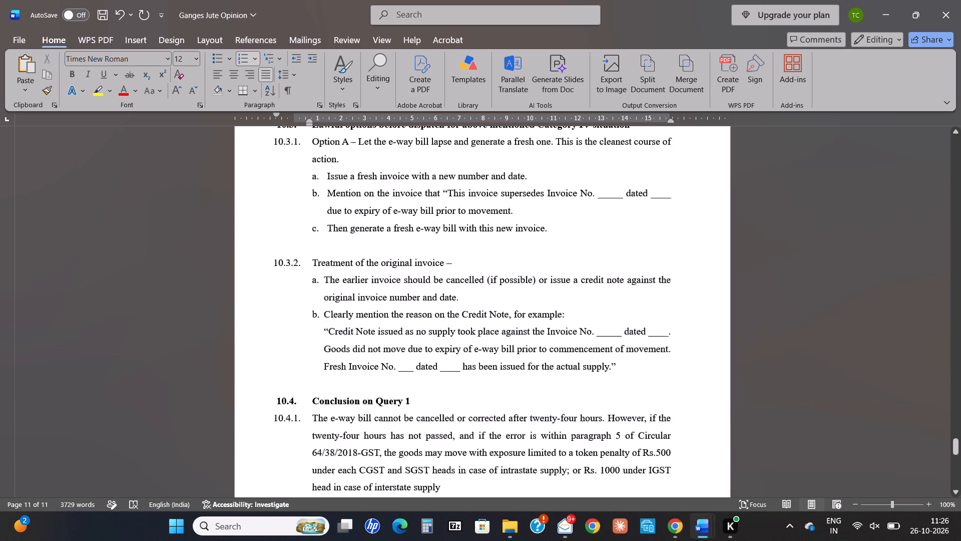
pyautogui.click(333, 231)
pyautogui.write('hfp')
pyautogui.scroll(-2, 333, 231)
pyautogui.click(311, 198)
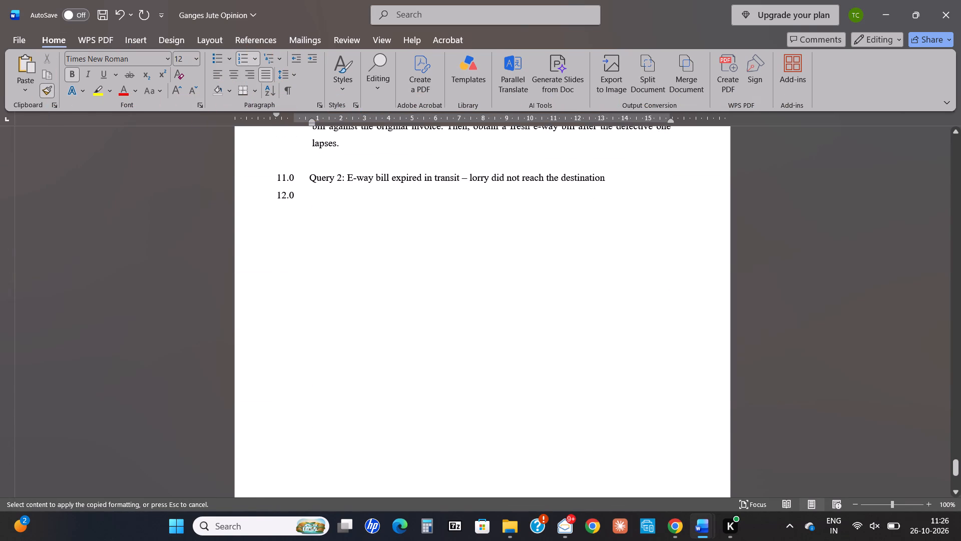
# Check the reference opinion's first Query 2 sub-heading and enter "Legal consequences of expiry" as sub-heading 11.1.
pyautogui.hotkey('alt', 'Tab')
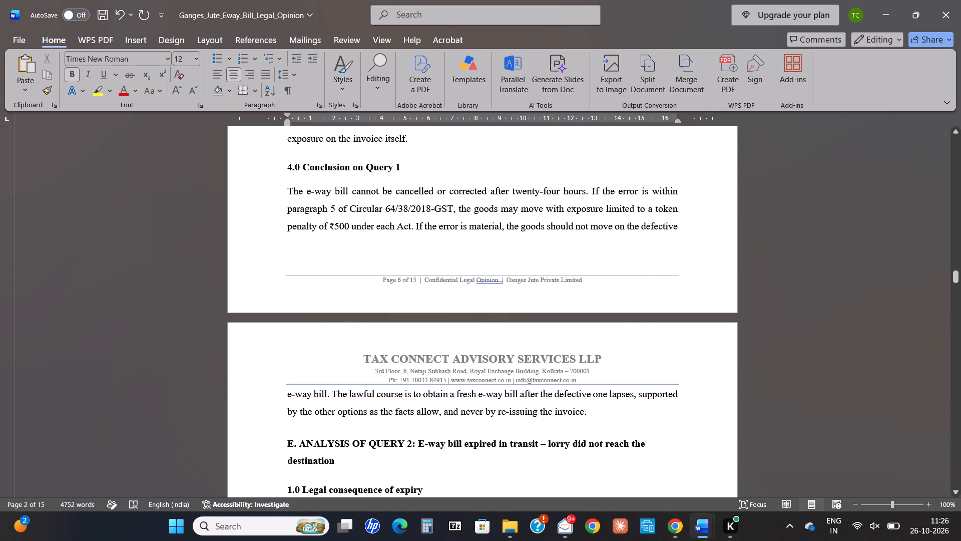
pyautogui.scroll(-3, 311, 198)
pyautogui.hotkey('alt', 'Tab')
pyautogui.write('Legal consee')
pyautogui.press('BackSpace')
pyautogui.write('quence s')
pyautogui.press('BackSpace')
pyautogui.press('BackSpace')
pyautogui.write('s of expiry')
# Add an item below 11.1 and copy a third-level section 10 paragraph's formatting onto it, making it 11.1.1.
pyautogui.press('Return')
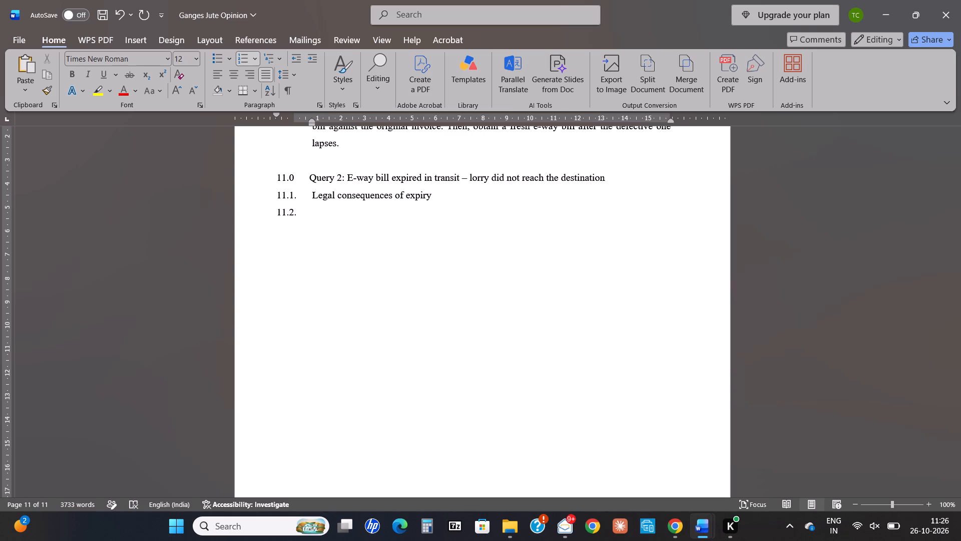
pyautogui.hotkey('alt', 'Tab')
pyautogui.hotkey('alt', 'Tab')
pyautogui.scroll(1, 311, 198)
pyautogui.hotkey('alt', 'Tab')
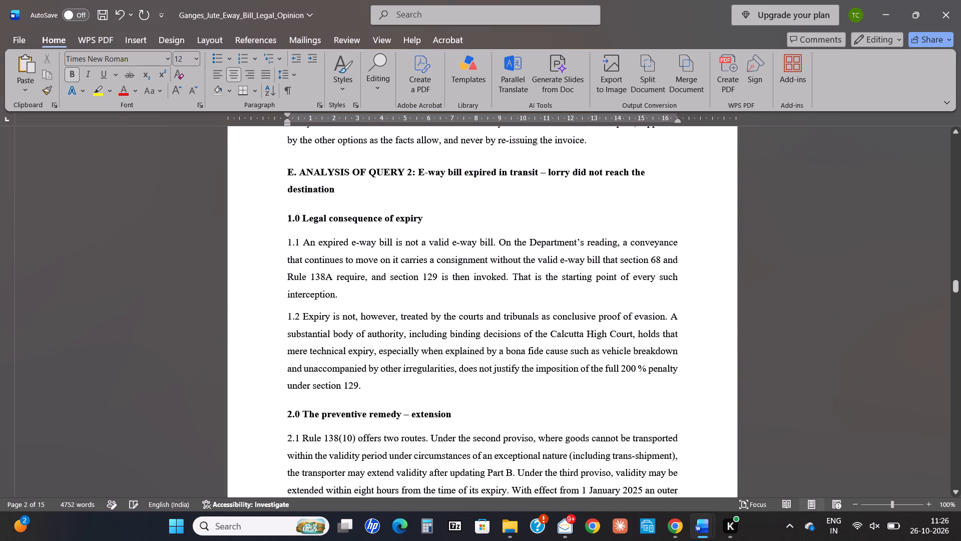
pyautogui.hotkey('alt', 'Tab')
pyautogui.scroll(1, 311, 198)
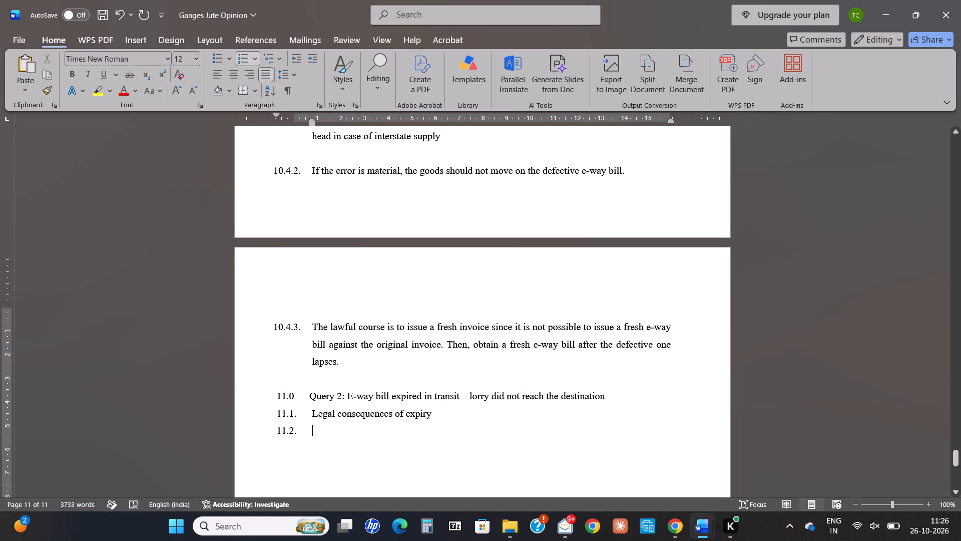
pyautogui.scroll(1, 325, 200)
pyautogui.click(316, 210)
pyautogui.hotkey('alt', 'h')
pyautogui.write('fp')
pyautogui.scroll(-2, 316, 210)
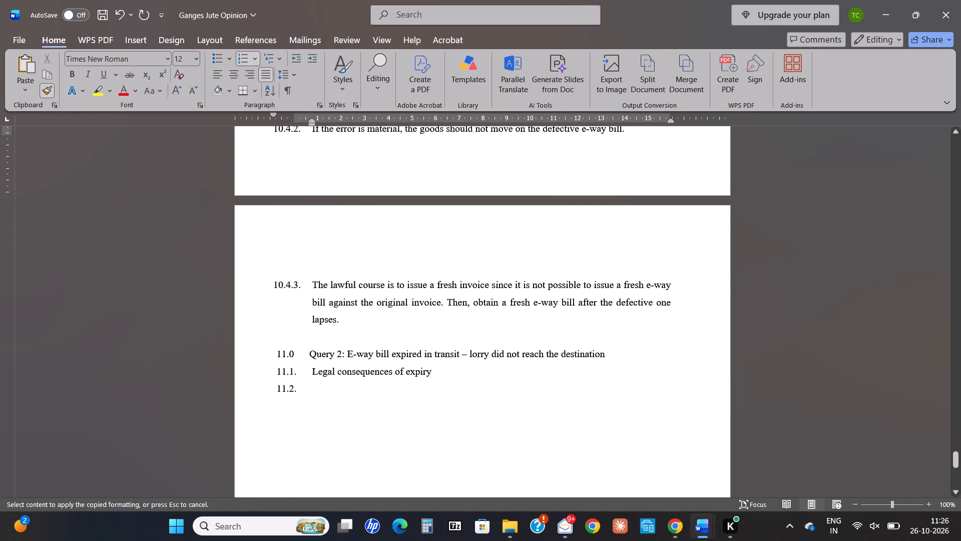
pyautogui.click(317, 392)
# Bold sub-heading 11.1 and the Query 2 heading 11.0.
pyautogui.press('Up')
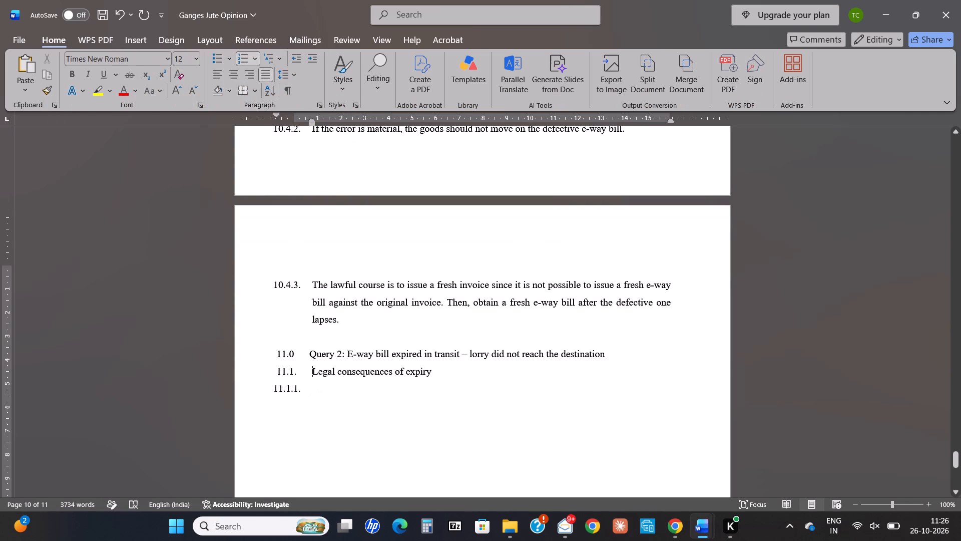
pyautogui.hotkey('shift', 'End')
pyautogui.hotkey('ctrl', 'b')
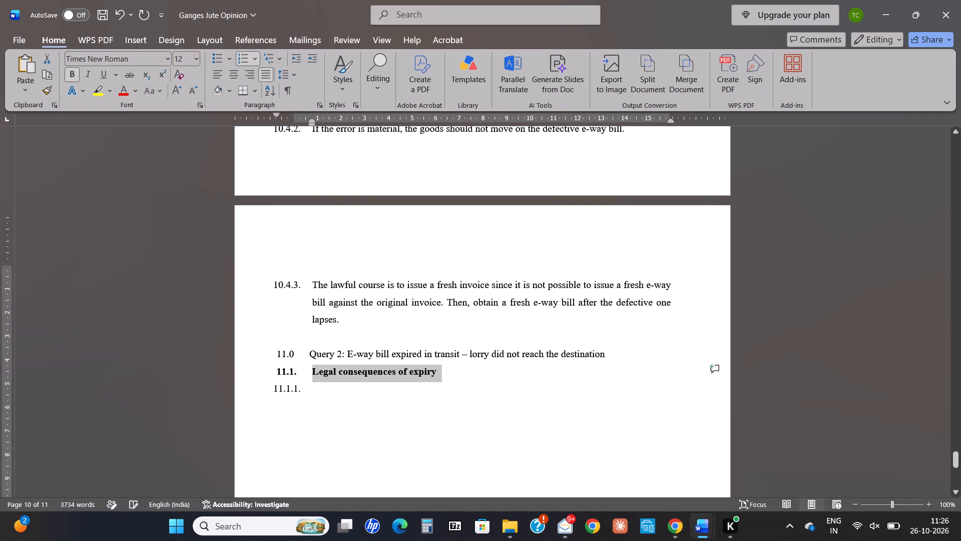
pyautogui.press('Up')
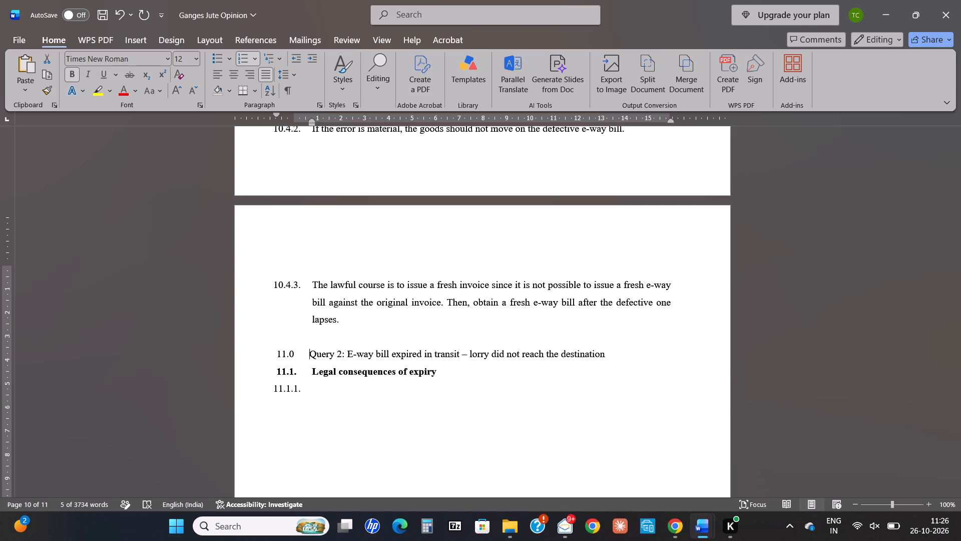
pyautogui.hotkey('shift', 'End')
pyautogui.hotkey('ctrl', 'b')
pyautogui.press('Down')
pyautogui.press('Down')
# Review the formatting of section 10 and underline the whole Query 1 heading 10.0.
pyautogui.hotkey('alt', 'Tab')
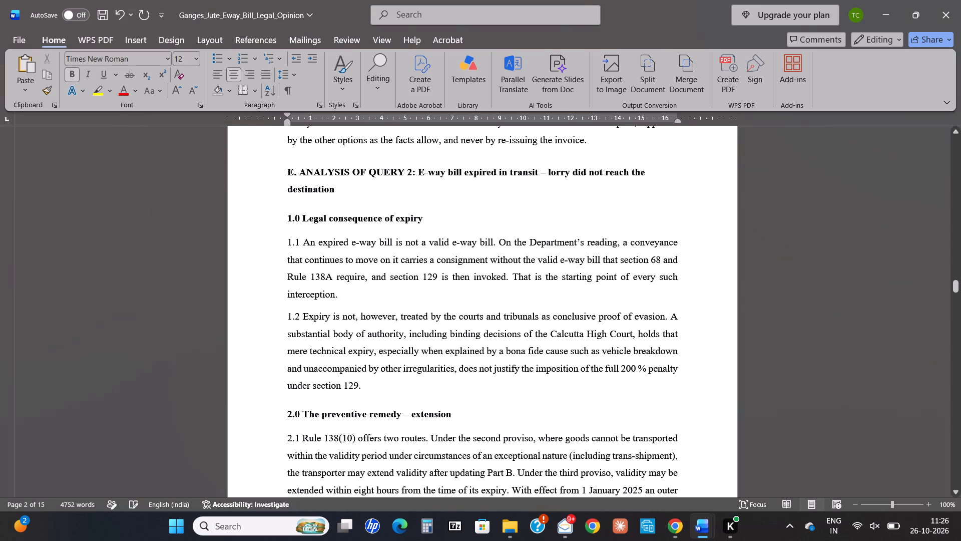
pyautogui.hotkey('alt', 'Tab')
pyautogui.scroll(5, 317, 392)
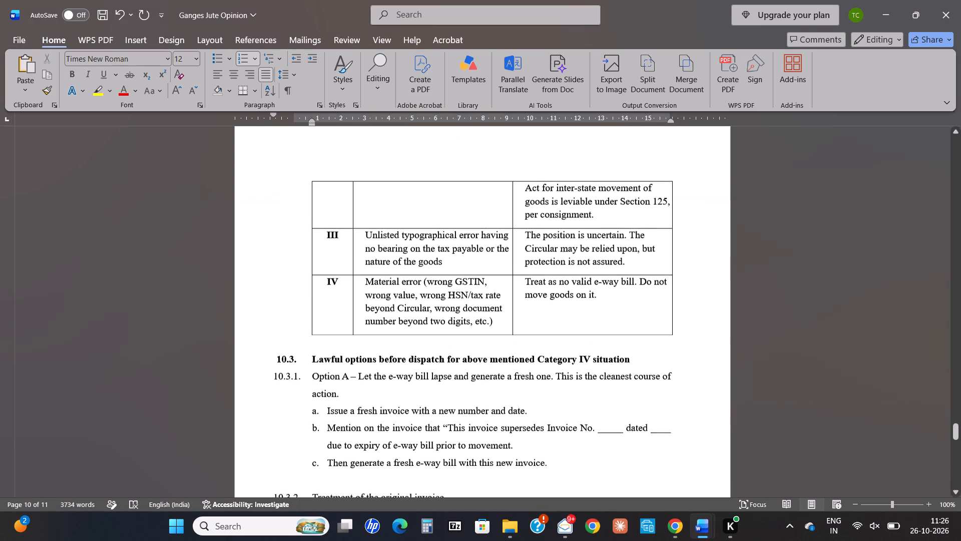
pyautogui.scroll(4, 317, 392)
pyautogui.scroll(-1, 317, 392)
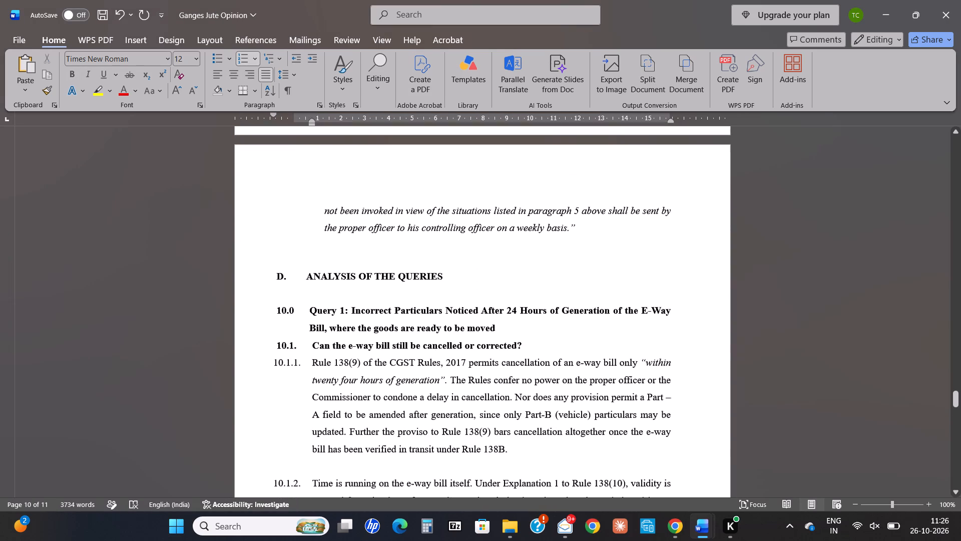
pyautogui.scroll(-5, 317, 392)
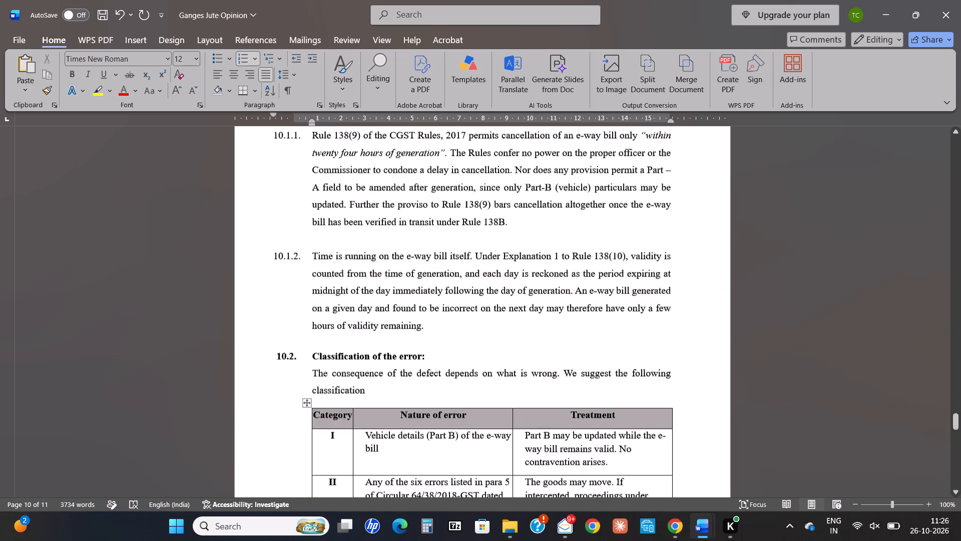
pyautogui.scroll(-1, 317, 392)
pyautogui.scroll(2, 317, 392)
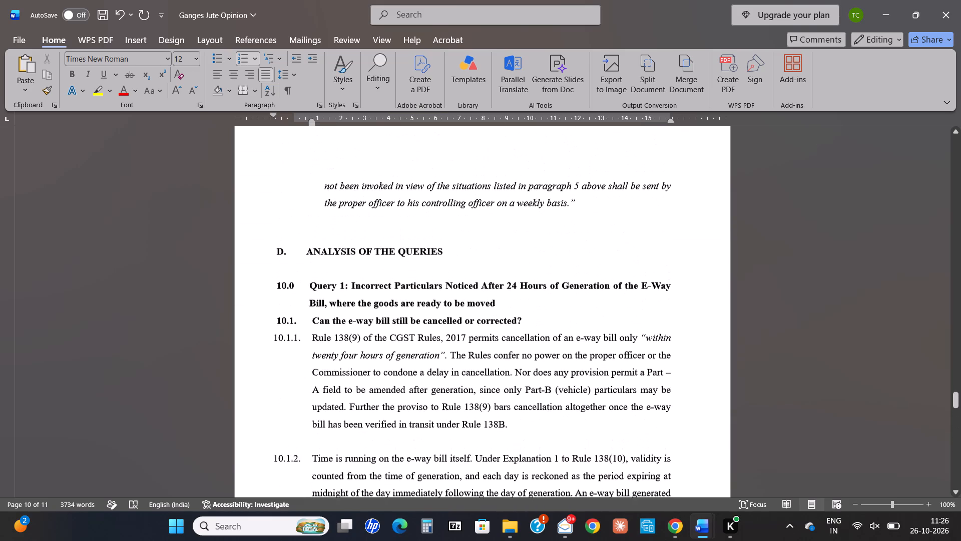
pyautogui.moveTo(501, 307); pyautogui.dragTo(364, 294)
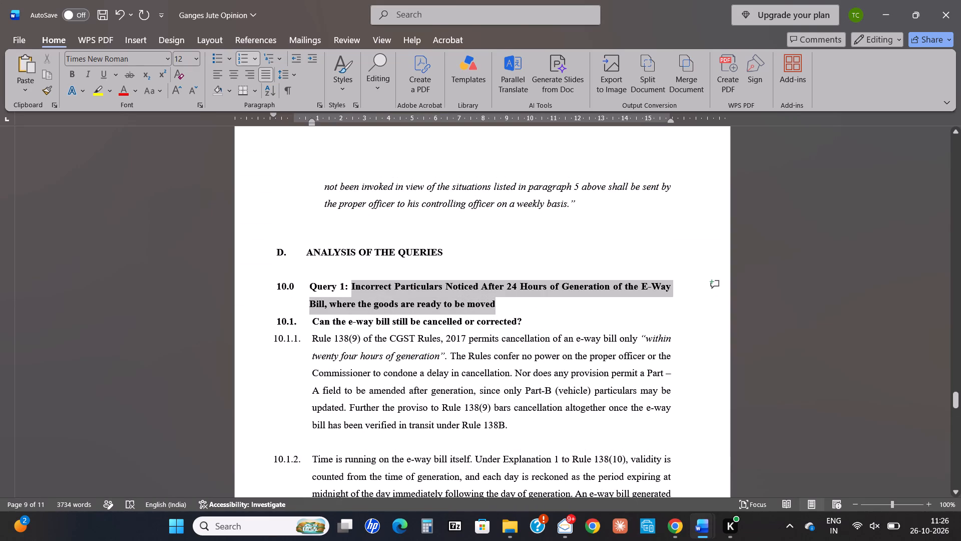
pyautogui.moveTo(364, 294); pyautogui.dragTo(311, 282)
pyautogui.hotkey('ctrl', 'u')
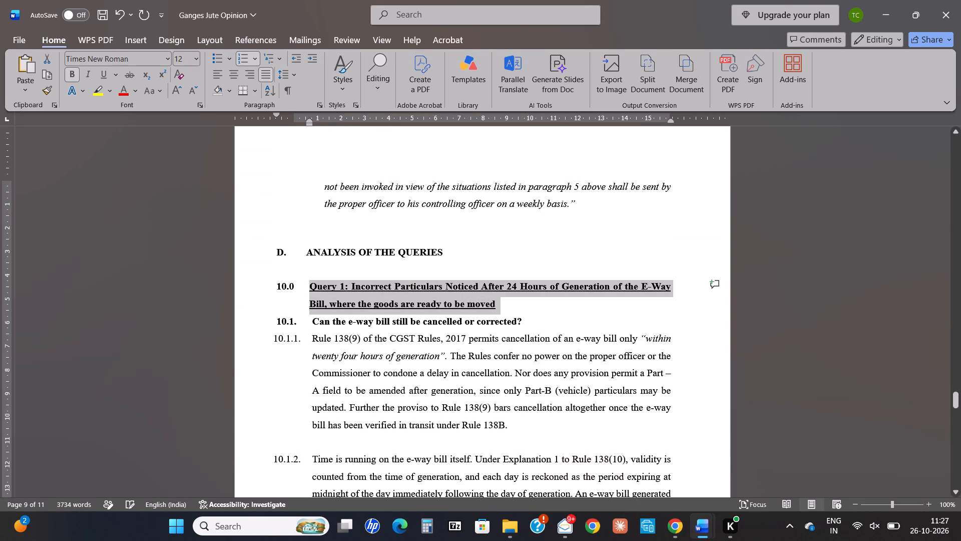
# Underline the whole Query 2 heading 11.0 to match heading 10.0, leaving sub-heading 11.1 without underline.
pyautogui.scroll(-8, 405, 392)
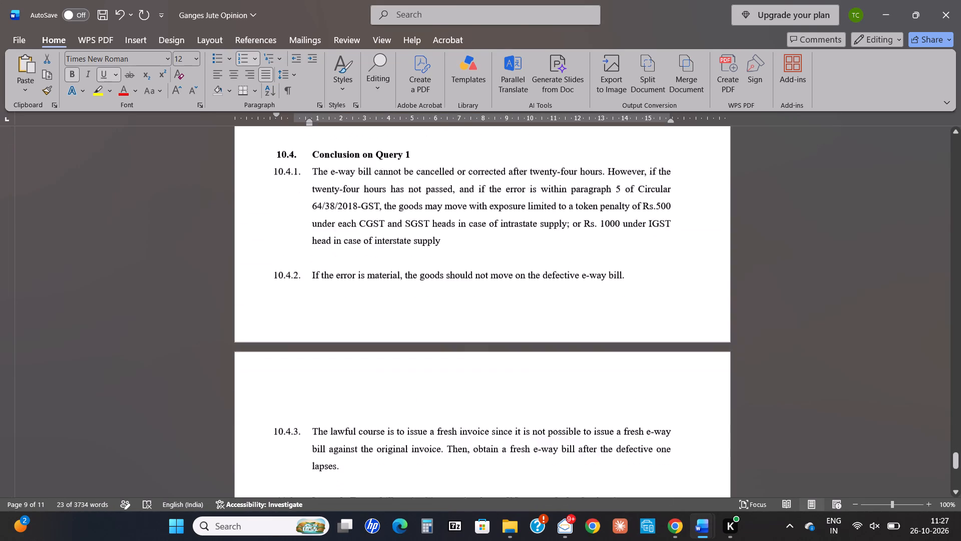
pyautogui.scroll(-1, 405, 392)
pyautogui.scroll(2, 404, 351)
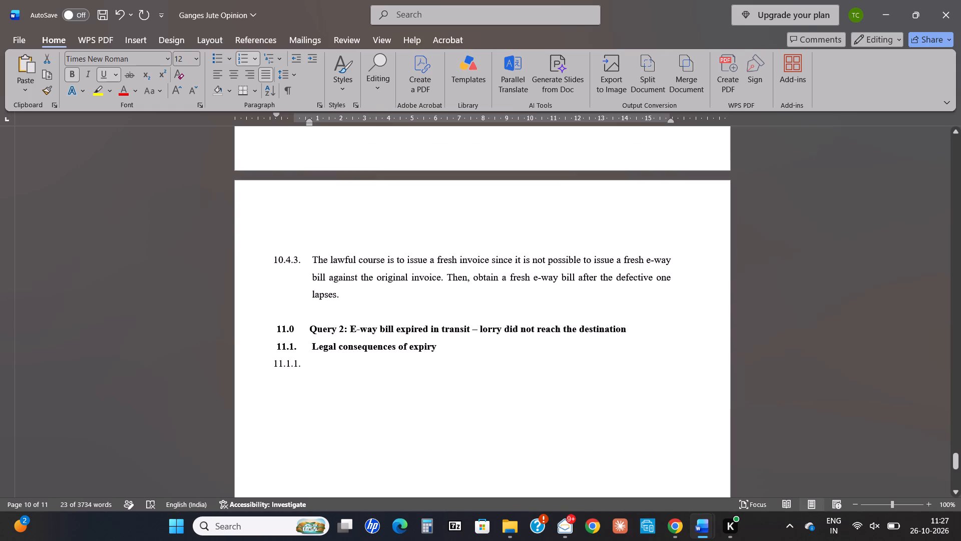
pyautogui.moveTo(450, 350); pyautogui.dragTo(288, 328)
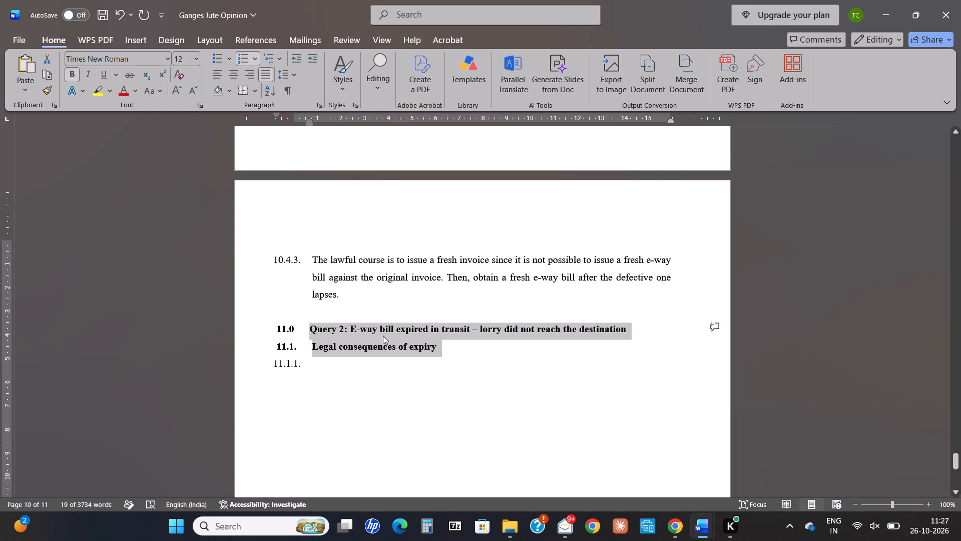
pyautogui.click(383, 336)
pyautogui.press('Home')
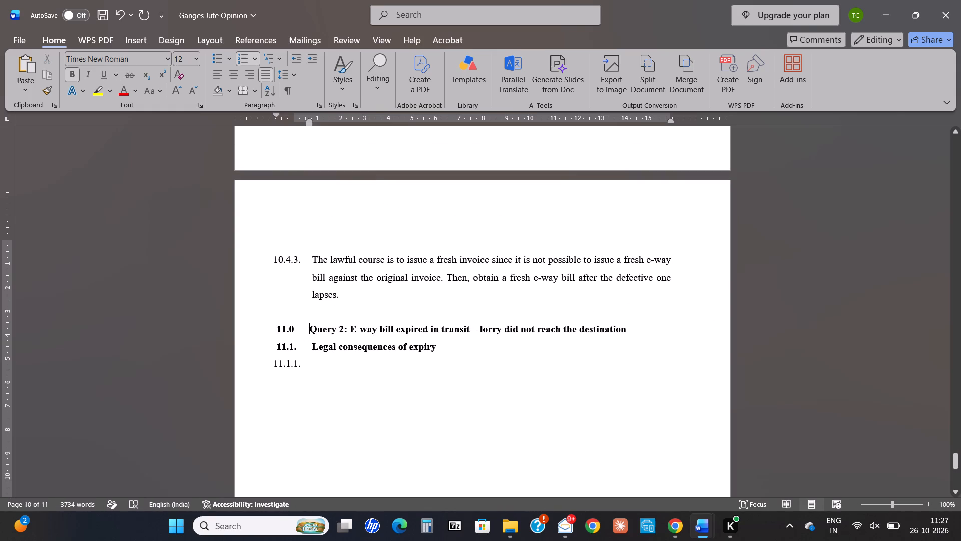
pyautogui.hotkey('ctrl', 'u')
pyautogui.hotkey('shift', 'Home')
pyautogui.hotkey('shift', 'End')
pyautogui.hotkey('ctrl', 'u')
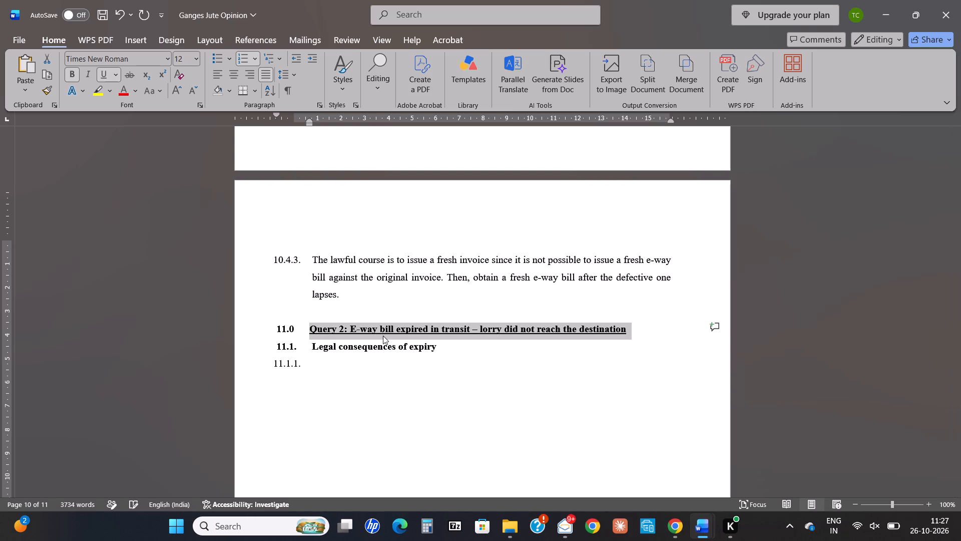
pyautogui.press('Down')
pyautogui.press('Down')
# Consult the Query 2 analysis in the Ganges_Jute_Eway_Bill_Legal_Opinion document and begin paragraph 11.1.1 in Ganges Jute Opinion with "An expired".
pyautogui.hotkey('alt', 'Tab')
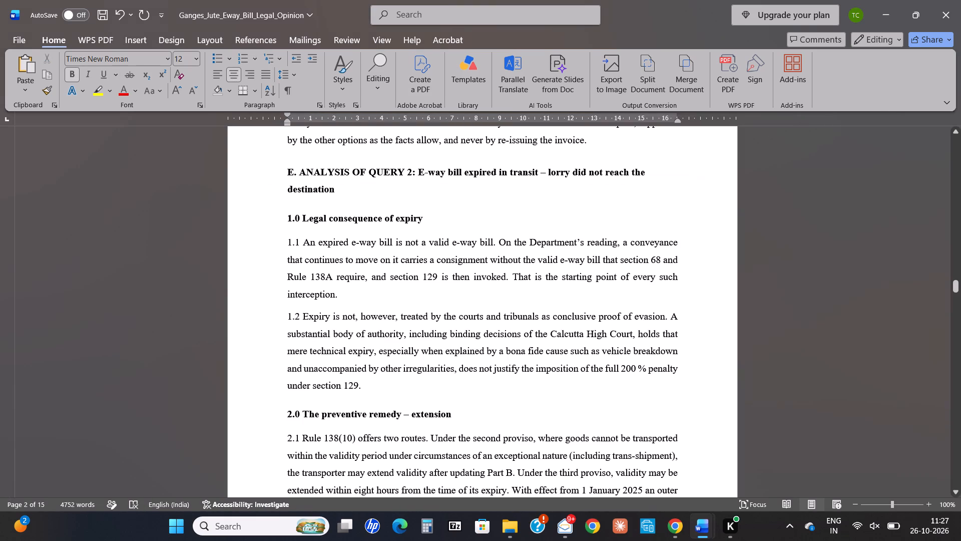
pyautogui.hotkey('alt', 'Tab')
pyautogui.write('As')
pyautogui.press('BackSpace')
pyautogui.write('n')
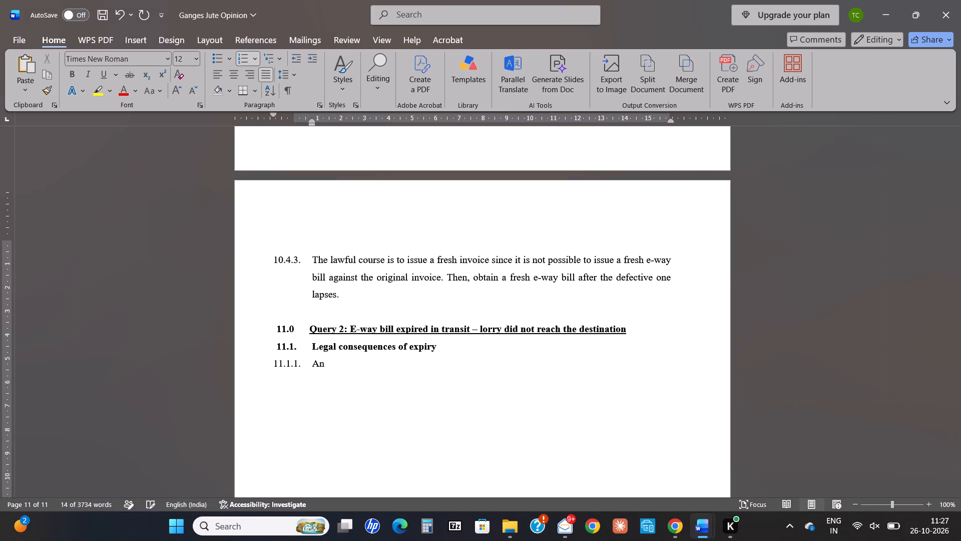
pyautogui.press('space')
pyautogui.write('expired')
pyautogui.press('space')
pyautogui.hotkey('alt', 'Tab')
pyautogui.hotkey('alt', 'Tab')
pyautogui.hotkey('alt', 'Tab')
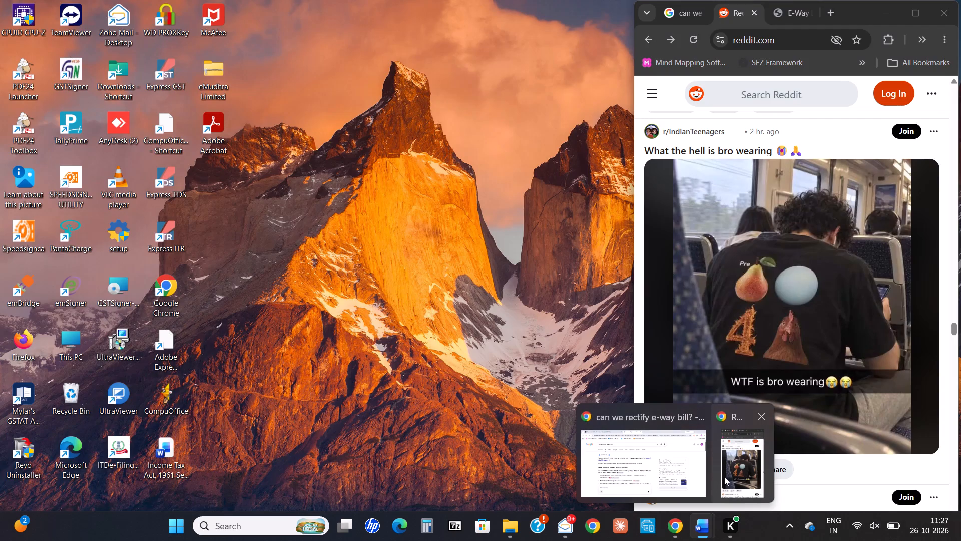
# Switch to the Chrome window holding the e-way bill research and close its Reddit tab.
pyautogui.click(726, 477)
pyautogui.hotkey('ctrl', 'shift', 'Tab')
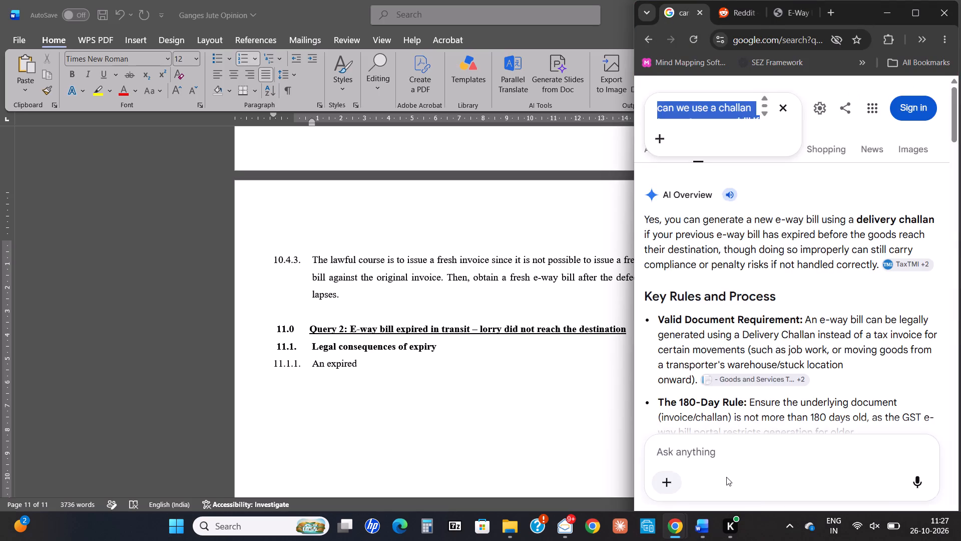
pyautogui.hotkey('ctrl', 'Tab')
pyautogui.hotkey('ctrl', 'w')
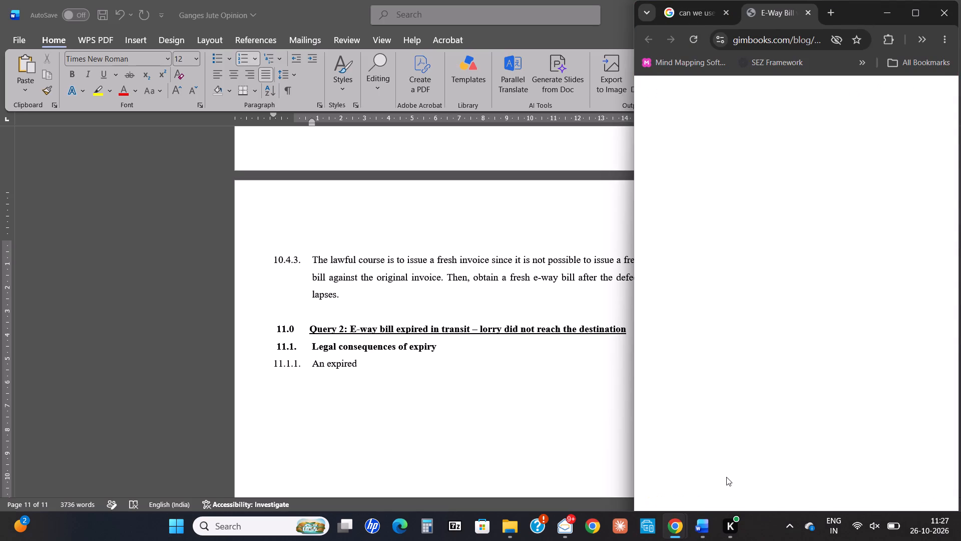
# Look over the E-Way Bill vs Delivery Challan article and the Google AI Overview on using a challan after e-way bill expiry.
pyautogui.scroll(15, 784, 348)
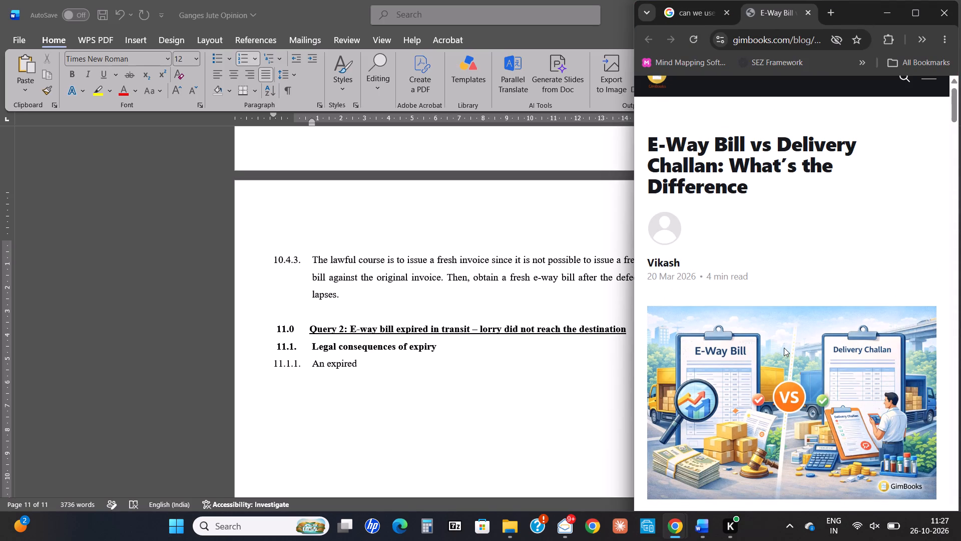
pyautogui.hotkey('ctrl', 'Tab')
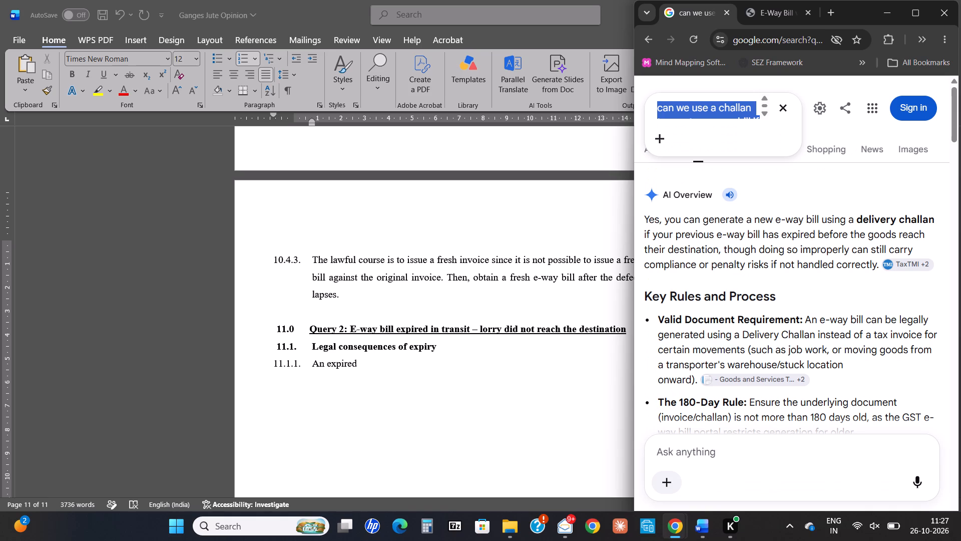
pyautogui.click(827, 222)
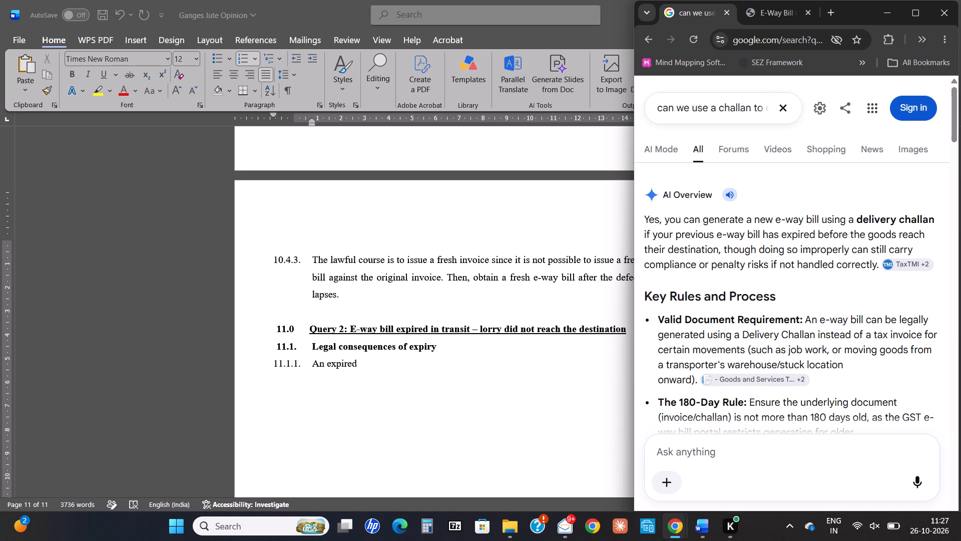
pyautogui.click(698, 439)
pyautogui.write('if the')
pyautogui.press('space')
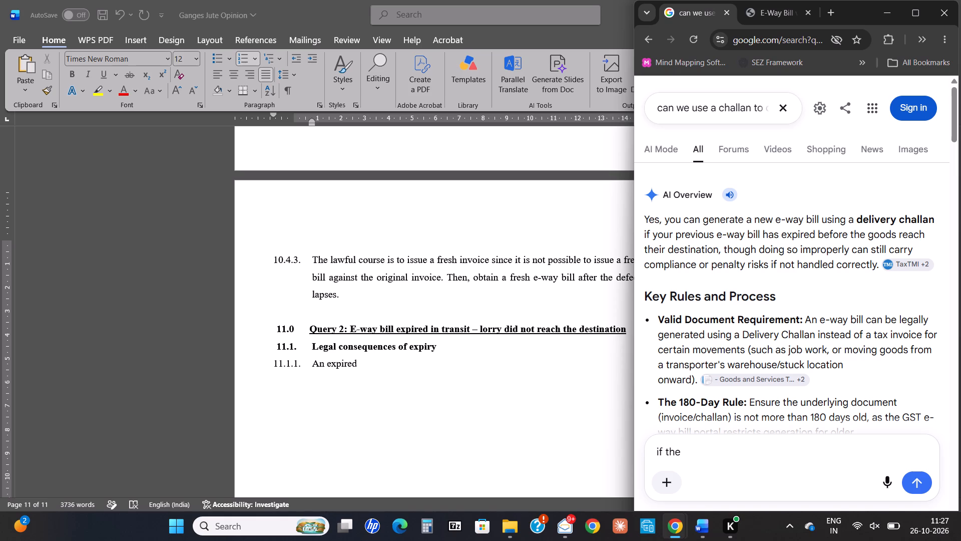
# Search Google for "what to do if the e-way bill expires in transit" and read the AI Overview.
pyautogui.hotkey('ctrl', 'e')
pyautogui.press('BackSpace')
pyautogui.press('BackSpace')
pyautogui.write('what to do th')
pyautogui.press('BackSpace')
pyautogui.press('BackSpace')
pyautogui.write('if the')
pyautogui.press('space')
pyautogui.write('e-way bill exi')
pyautogui.press('BackSpace')
pyautogui.write('pires in transti')
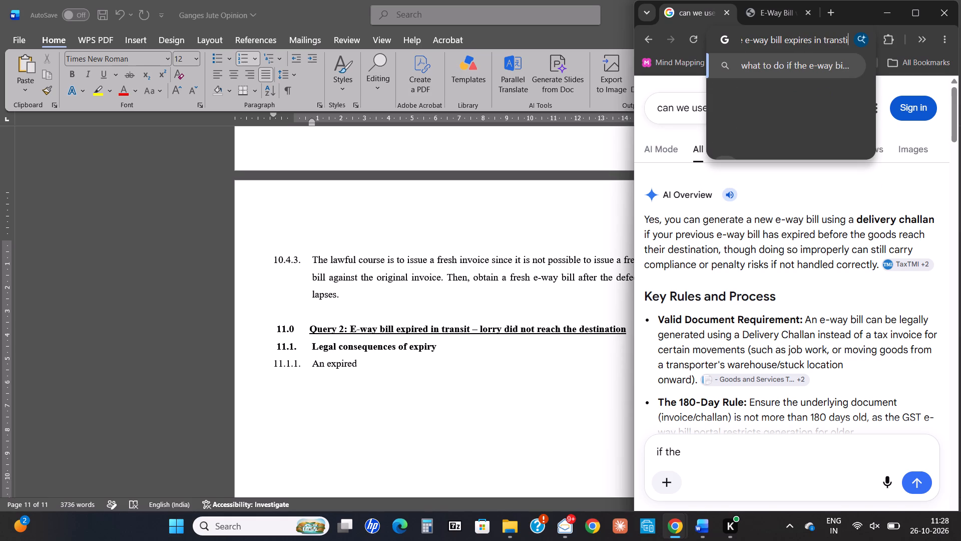
pyautogui.press('BackSpace')
pyautogui.press('BackSpace')
pyautogui.write('it')
pyautogui.press('space')
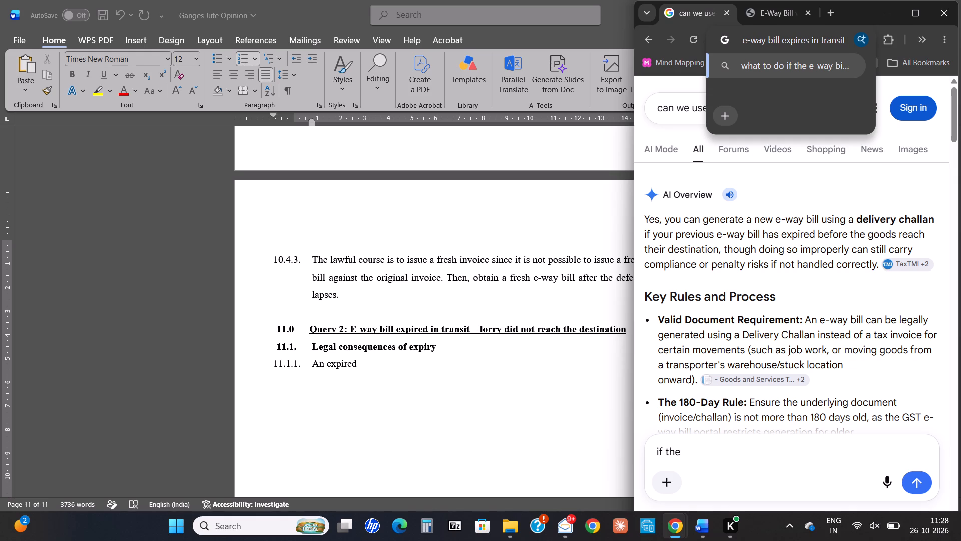
pyautogui.write('beof')
pyautogui.press('BackSpace')
pyautogui.write('re')
pyautogui.press('BackSpace')
pyautogui.press('BackSpace')
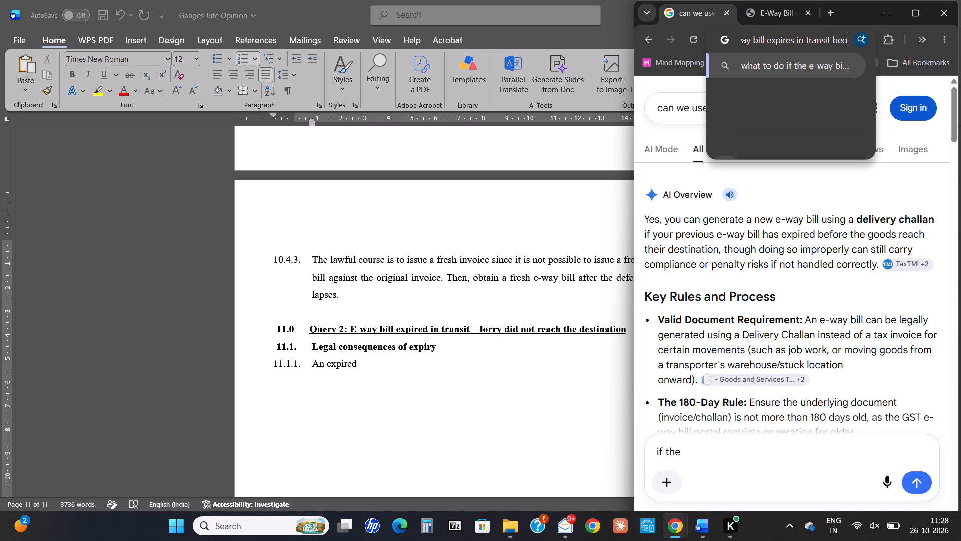
pyautogui.press('BackSpace')
pyautogui.press('BackSpace')
pyautogui.hotkey('ctrl', 'BackSpace')
pyautogui.press('Return')
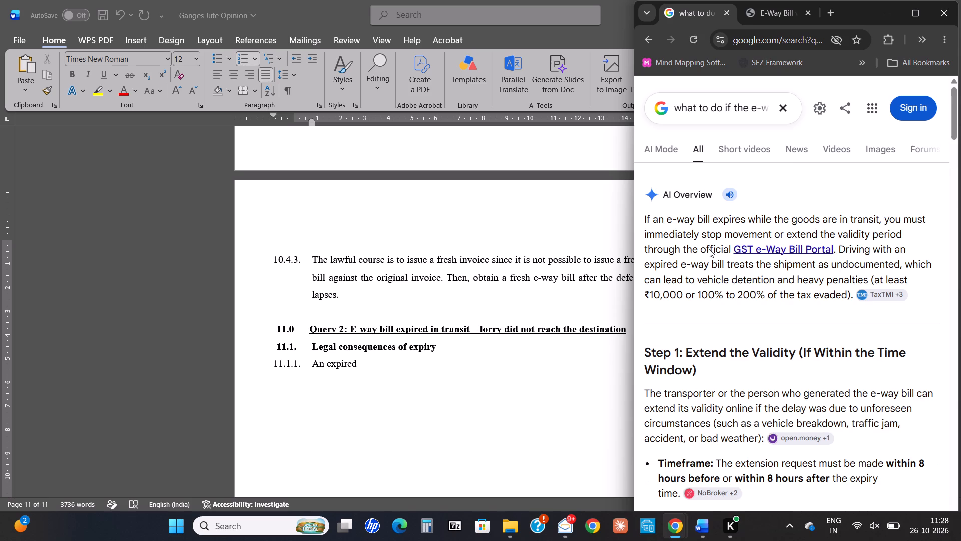
pyautogui.scroll(-2, 766, 311)
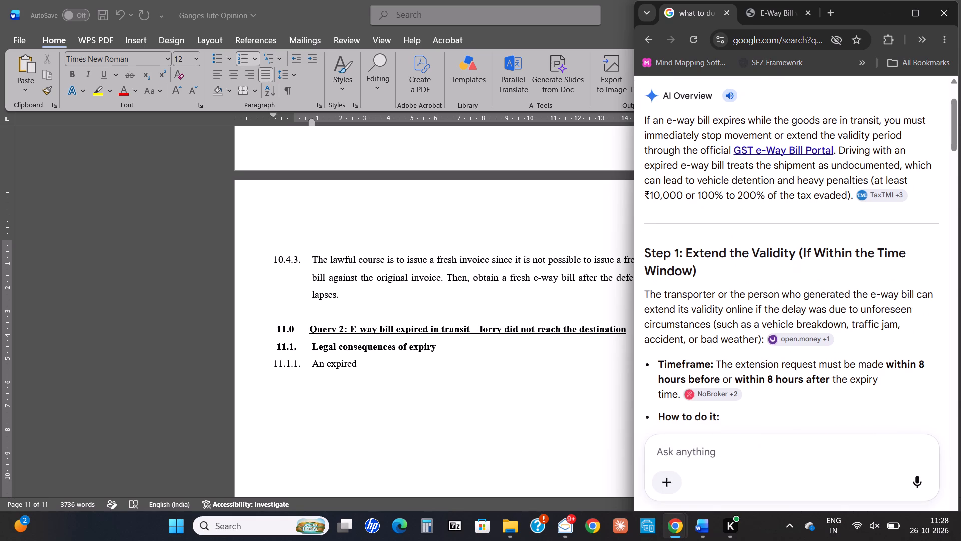
# Return to the Ganges Jute Opinion and continue 11.1.1 from the reference opinion with "e-way bill is not a valid e-way bill".
pyautogui.hotkey('alt', 'Tab')
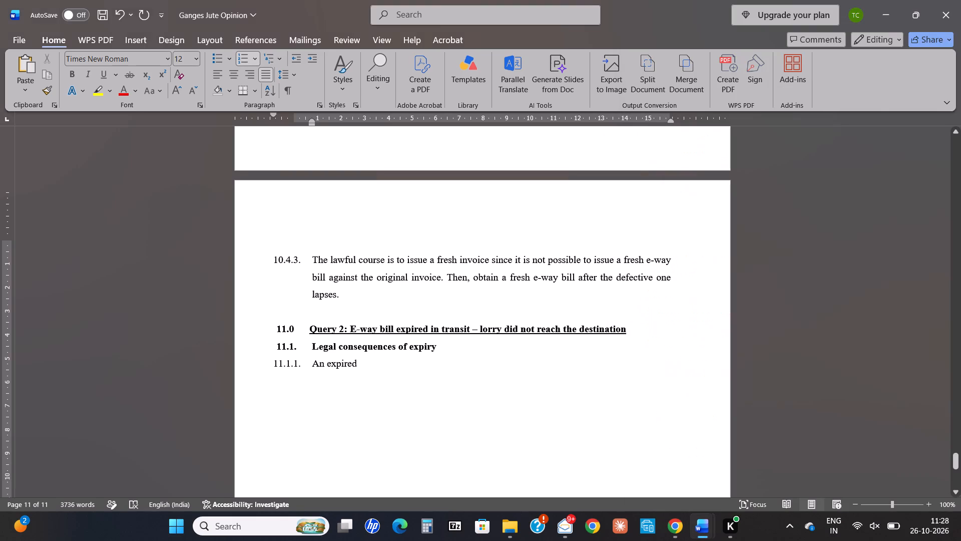
pyautogui.hotkey('alt', 'Tab')
pyautogui.hotkey('alt', 'Tab')
pyautogui.hotkey('alt', 'Tab')
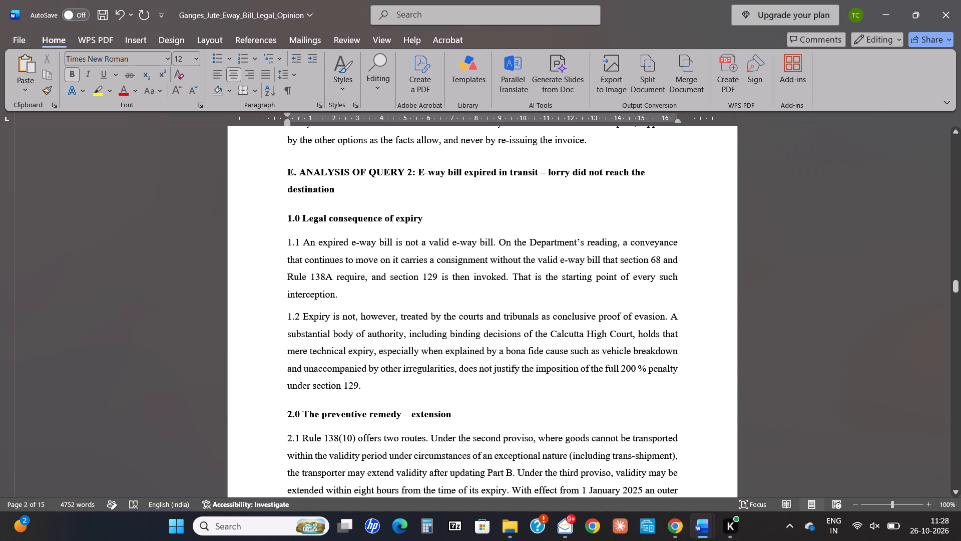
pyautogui.hotkey('alt', 'Tab')
pyautogui.write('e-way bill')
pyautogui.press('space')
pyautogui.hotkey('alt', 'Tab')
pyautogui.hotkey('alt', 'Tab')
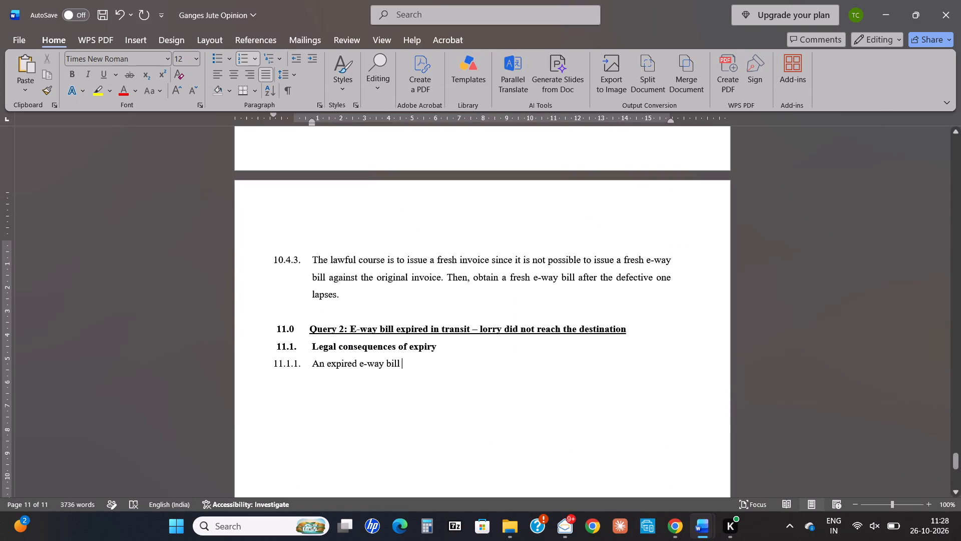
pyautogui.write('is nto')
pyautogui.press('space')
pyautogui.press('BackSpace')
pyautogui.press('BackSpace')
pyautogui.press('BackSpace')
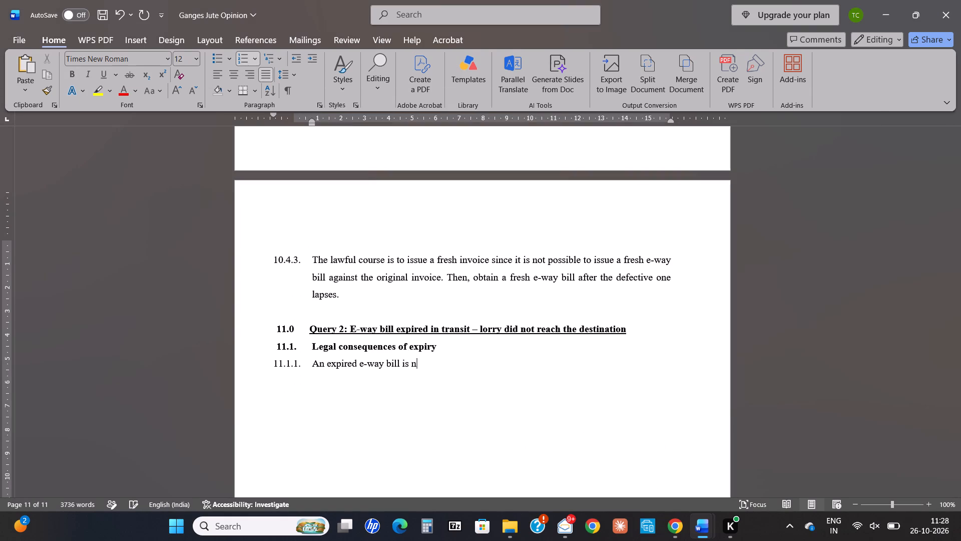
pyautogui.write('ot a valid')
pyautogui.hotkey('alt', 'Tab')
pyautogui.hotkey('alt', 'Tab')
pyautogui.press('space')
pyautogui.write('e=')
pyautogui.press('BackSpace')
pyautogui.press('0')
pyautogui.press('BackSpace')
pyautogui.write('-way bill')
pyautogui.hotkey('alt', 'Tab')
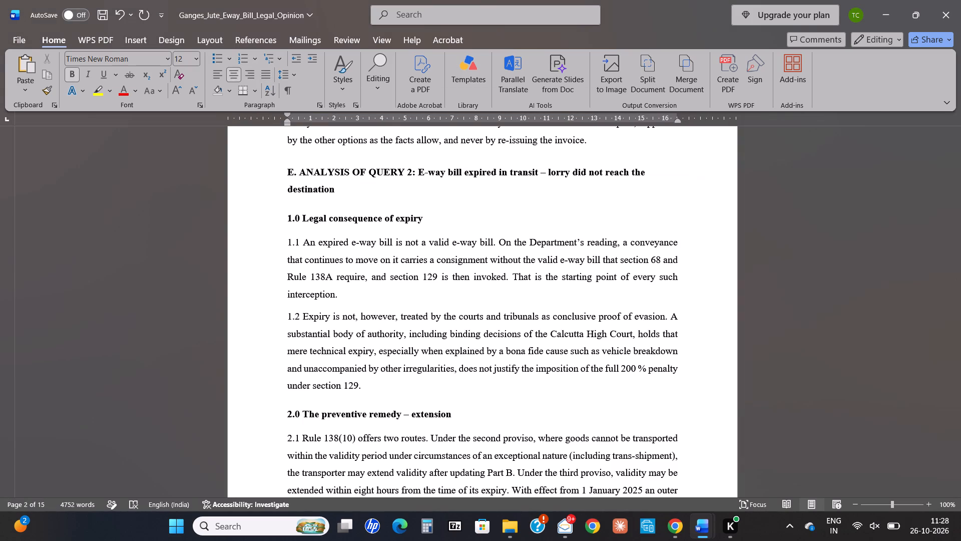
# Start the second sentence of 11.1.1 with "On the Department's reading, a conveyance", following paragraph 1.1 of the reference opinion.
pyautogui.hotkey('alt', 'Tab')
pyautogui.press(',')
pyautogui.press('BackSpace')
pyautogui.write('. On the')
pyautogui.press('space')
pyautogui.hotkey('alt', 'Tab')
pyautogui.hotkey('alt', 'Tab')
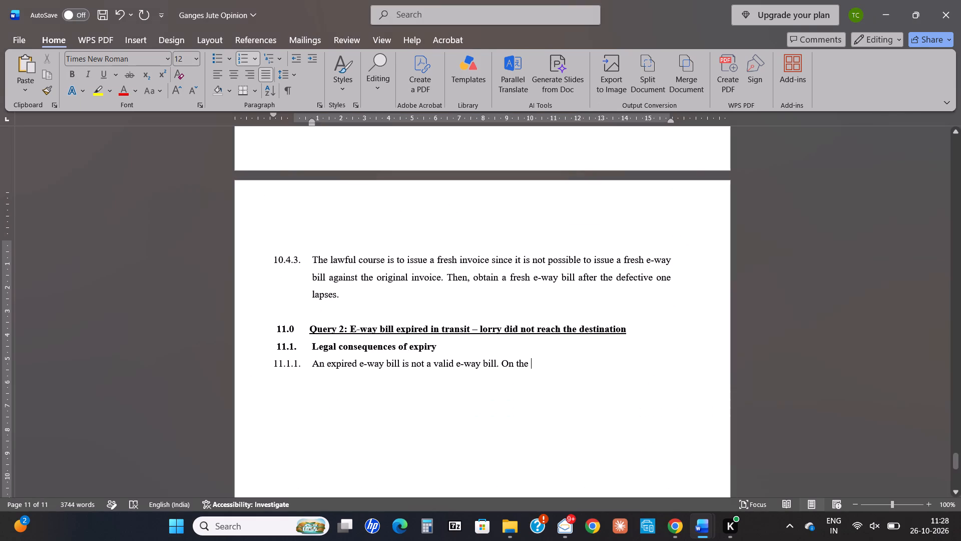
pyautogui.write('De')
pyautogui.write("partment's")
pyautogui.press('space')
pyautogui.hotkey('alt', 'Tab')
pyautogui.hotkey('alt', 'Tab')
pyautogui.write('reading, a conveyance')
pyautogui.press('space')
pyautogui.hotkey('alt', 'Tab')
pyautogui.hotkey('alt', 'Tab')
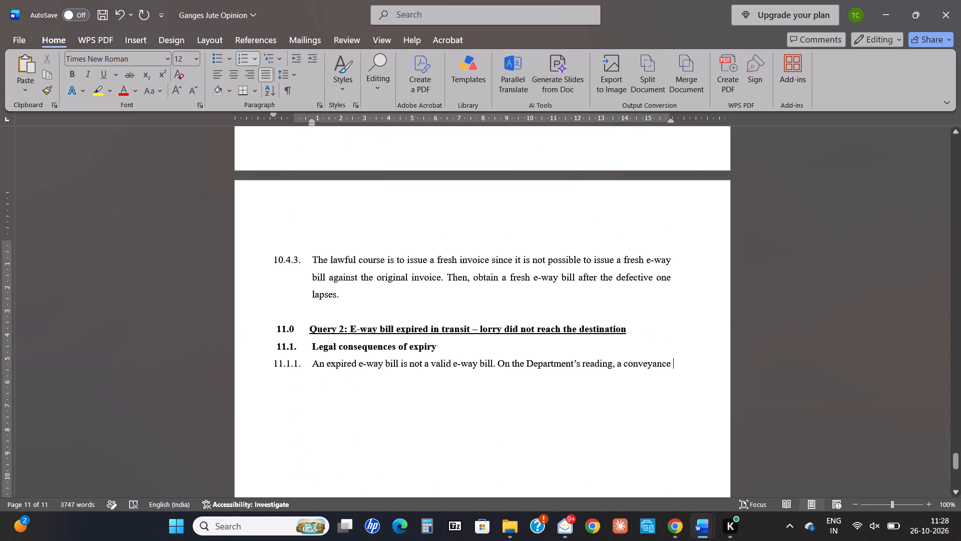
# Continue the second sentence of 11.1.1 with "that continue to move on it", checking the wording against the reference opinion.
pyautogui.write('that onc')
pyautogui.press('BackSpace')
pyautogui.press('BackSpace')
pyautogui.press('BackSpace')
pyautogui.press('BackSpace')
pyautogui.press('c')
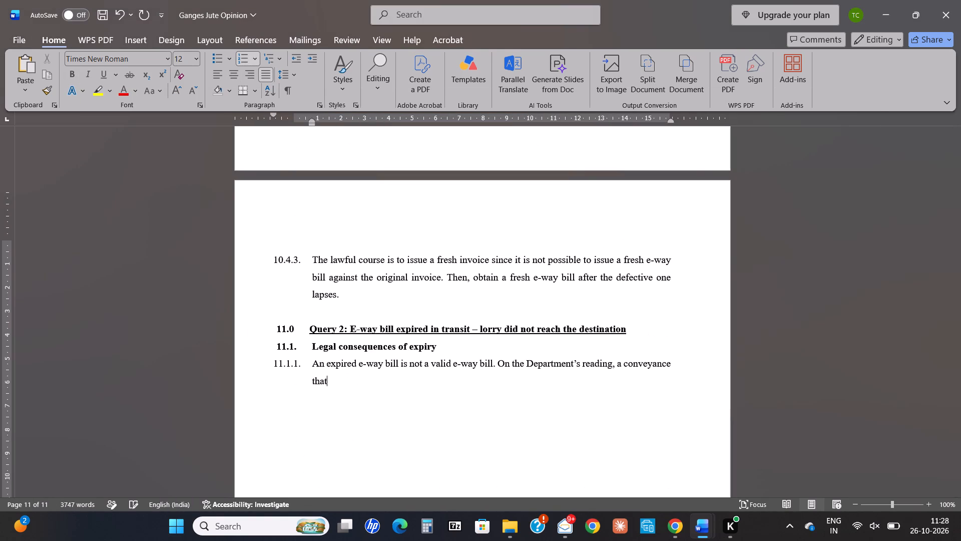
pyautogui.press('BackSpace')
pyautogui.press('space')
pyautogui.write('continue')
pyautogui.hotkey('alt', 'Tab')
pyautogui.hotkey('alt', 'Tab')
pyautogui.press('space')
pyautogui.write('to move')
pyautogui.press('space')
pyautogui.hotkey('alt', 'Tab')
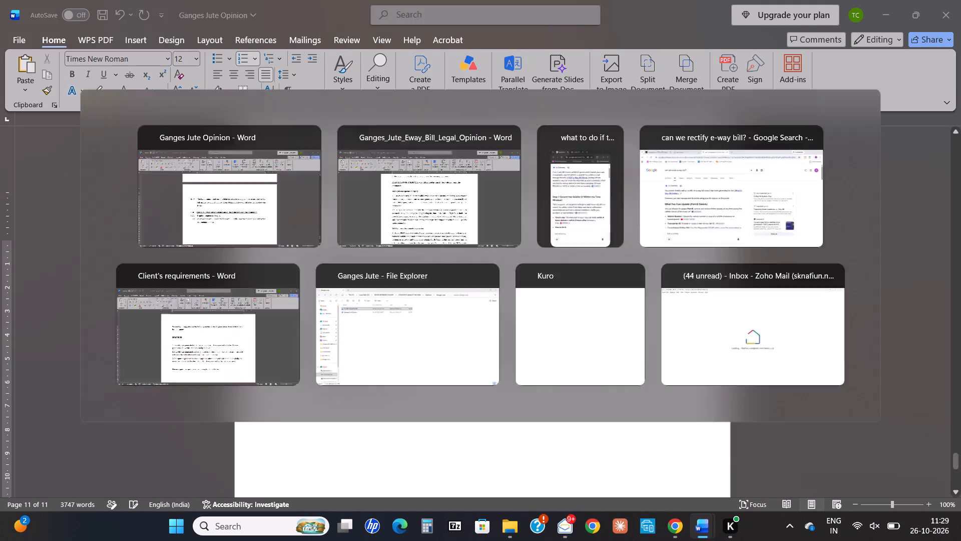
pyautogui.hotkey('alt', 'Tab')
pyautogui.write('on it')
pyautogui.press('space')
pyautogui.hotkey('alt', 'Tab')
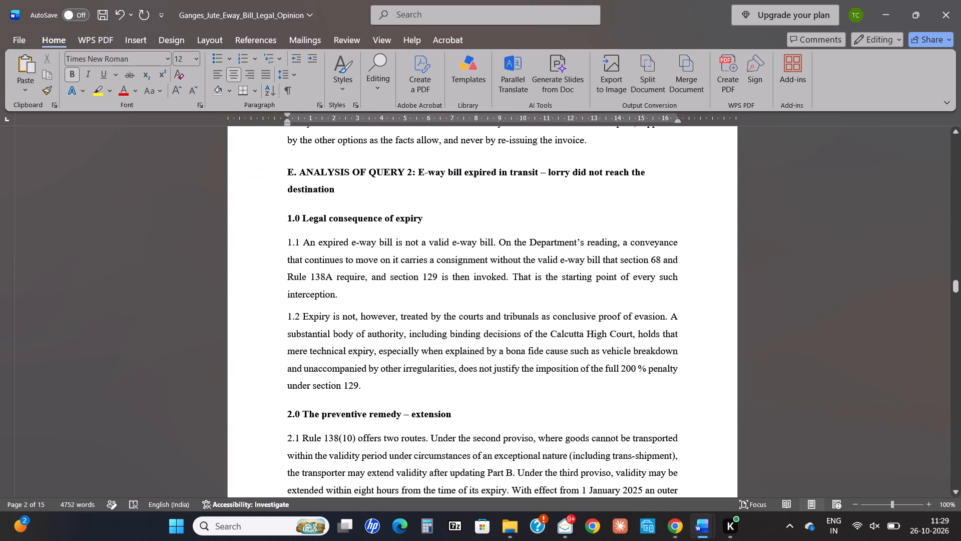
pyautogui.hotkey('alt', 'Tab')
# Extend the second sentence of 11.1.1 with "carries a consignment without the valid e-way bill".
pyautogui.write('carries a consignment')
pyautogui.press('space')
pyautogui.hotkey('alt', 'Tab')
pyautogui.hotkey('alt', 'Tab')
pyautogui.write('without')
pyautogui.press('space')
pyautogui.hotkey('alt', 'Tab')
pyautogui.hotkey('alt', 'Tab')
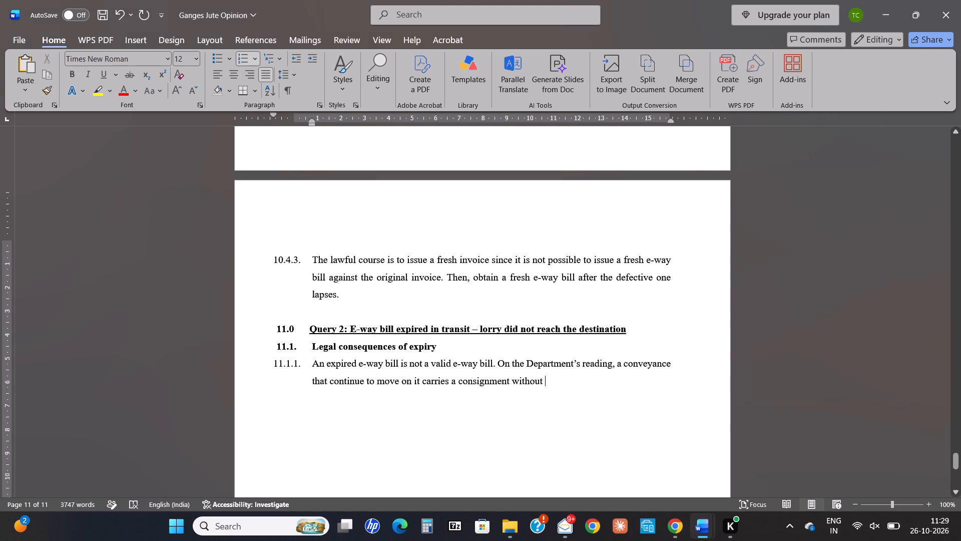
pyautogui.write('the valie e')
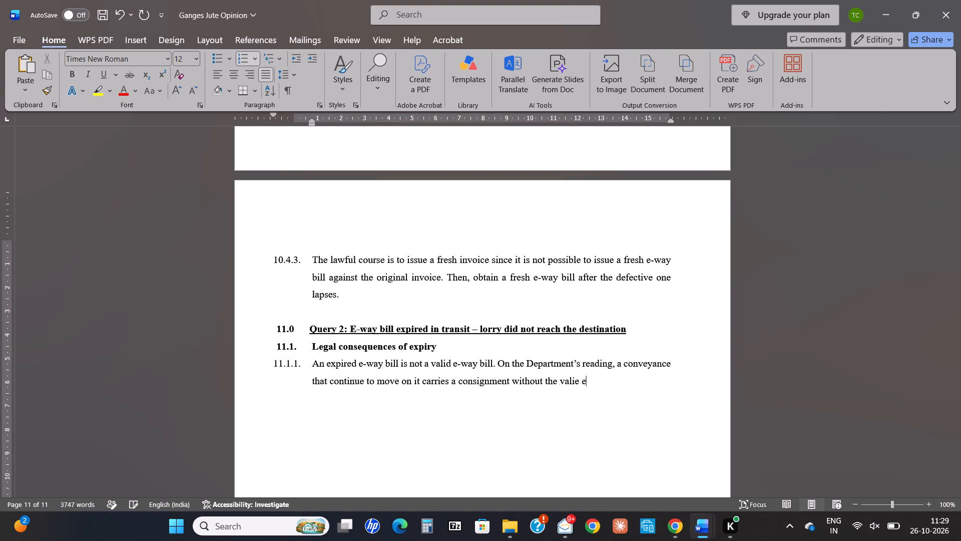
pyautogui.press('BackSpace')
pyautogui.press('BackSpace')
pyautogui.press('BackSpace')
pyautogui.write('d e-way bill')
pyautogui.press('space')
pyautogui.hotkey('alt', 'Tab')
pyautogui.hotkey('alt', 'Tab')
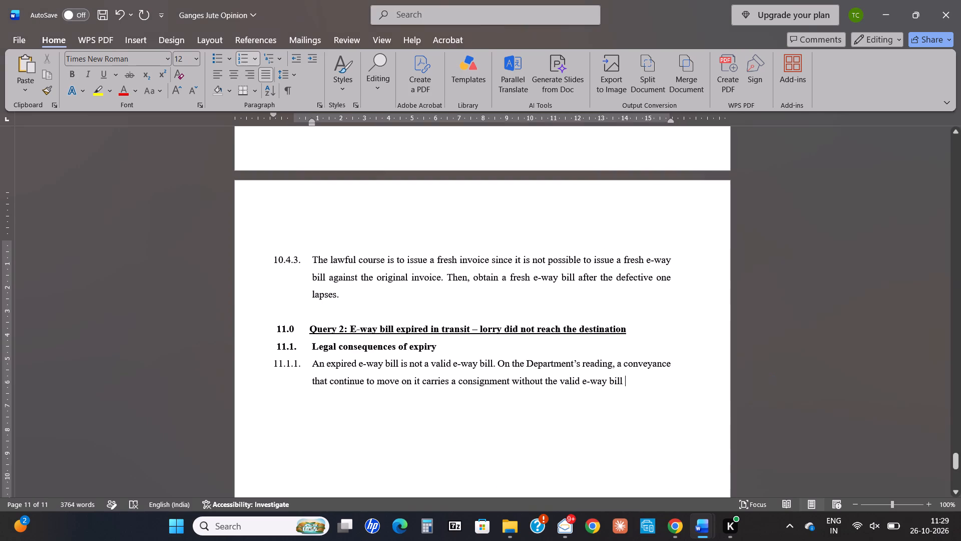
# Add the statutory reference "that Section 68 of the CGST Act, 2017 and" to the second sentence of 11.1.1.
pyautogui.write('that Section 68 of the CGS T')
pyautogui.hotkey('shift', 'BackSpace')
pyautogui.hotkey('shift', 'BackSpace')
pyautogui.write('T Act,')
pyautogui.press('space')
pyautogui.hotkey('alt', 'Tab')
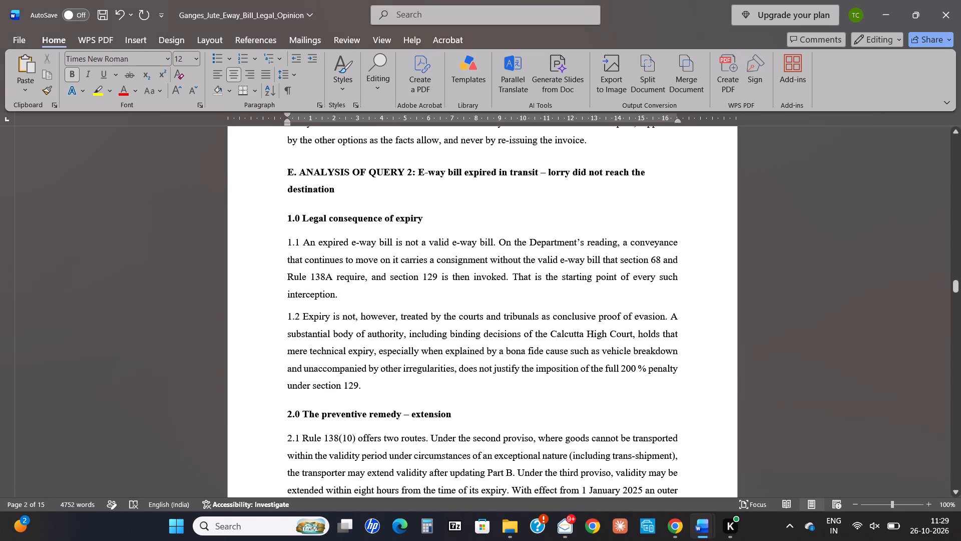
pyautogui.hotkey('alt', 'Tab')
pyautogui.write('2017 and')
pyautogui.press('space')
# Add "Rule 138 of the CGST Rules, 2017" to 11.1.1 after the Section 68 reference, checking the reference opinion.
pyautogui.hotkey('alt', 'Tab')
pyautogui.hotkey('alt', 'Tab')
pyautogui.write('Rule')
pyautogui.press('space')
pyautogui.hotkey('alt', 'Tab')
pyautogui.hotkey('alt', 'Tab')
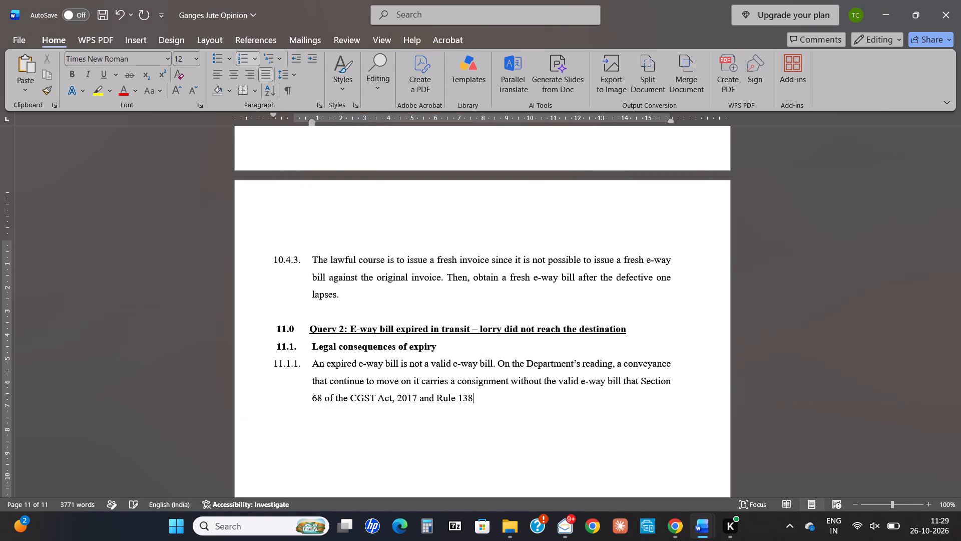
pyautogui.hotkey('alt', 'Tab')
pyautogui.hotkey('alt', 'Tab')
pyautogui.press('space')
pyautogui.write('of the CGST Rules,')
pyautogui.press('space')
pyautogui.hotkey('alt', 'Tab')
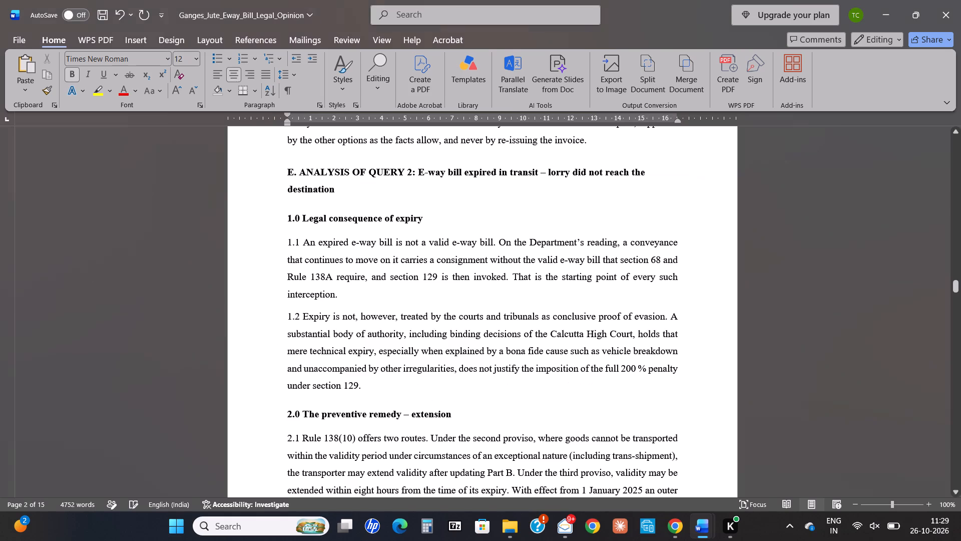
pyautogui.hotkey('alt', 'Tab')
pyautogui.write('2017')
pyautogui.hotkey('alt', 'Tab')
pyautogui.hotkey('alt', 'Tab')
# Review the quoted Rule 138A of the CGST Rules and Section 68 of the CGST Act in the Ganges Jute Opinion.
pyautogui.scroll(13, 772, 374)
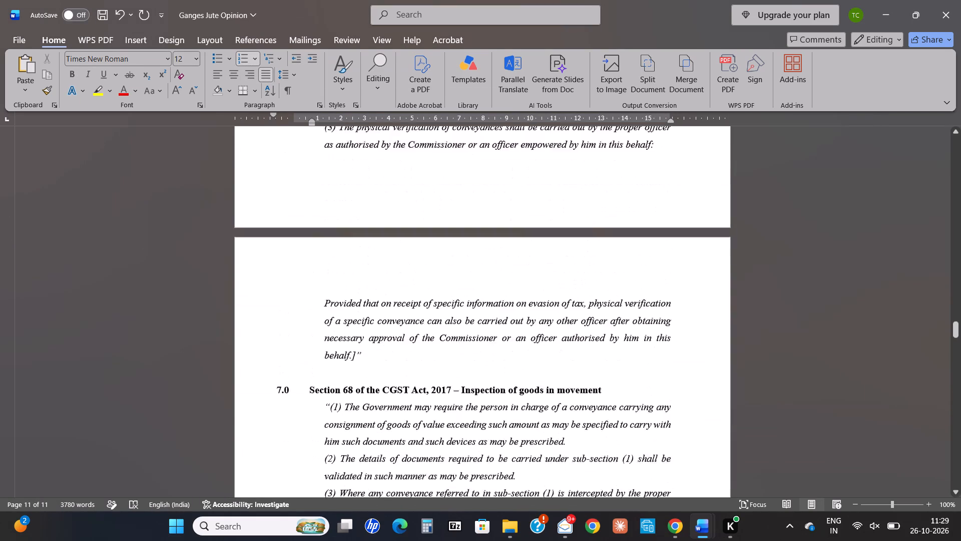
pyautogui.hscroll(2, 772, 374)
pyautogui.scroll(1, 772, 374)
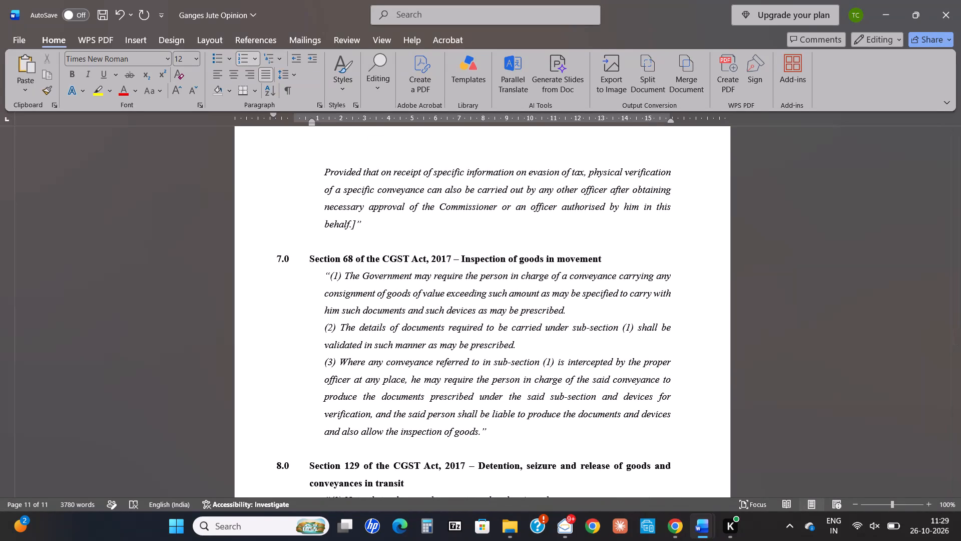
pyautogui.scroll(3, 772, 374)
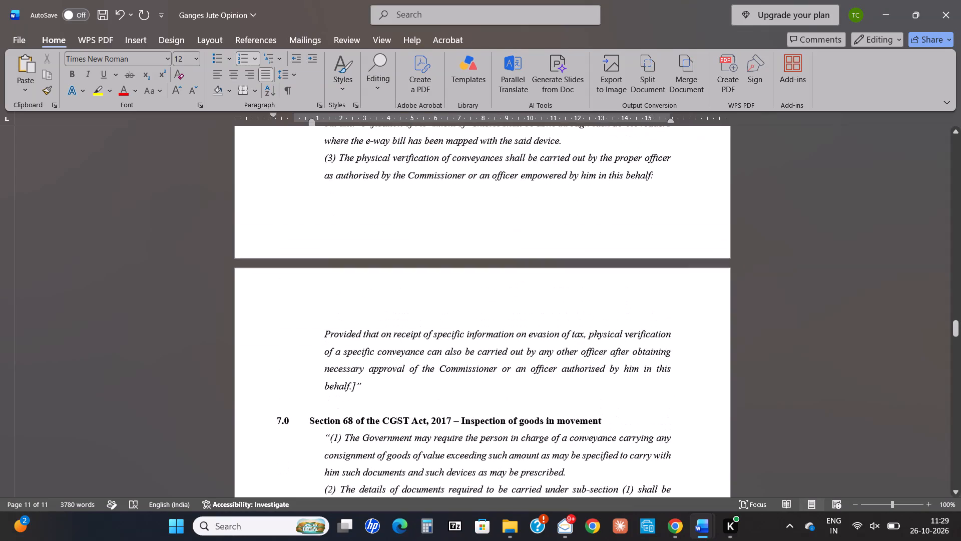
pyautogui.scroll(5, 772, 374)
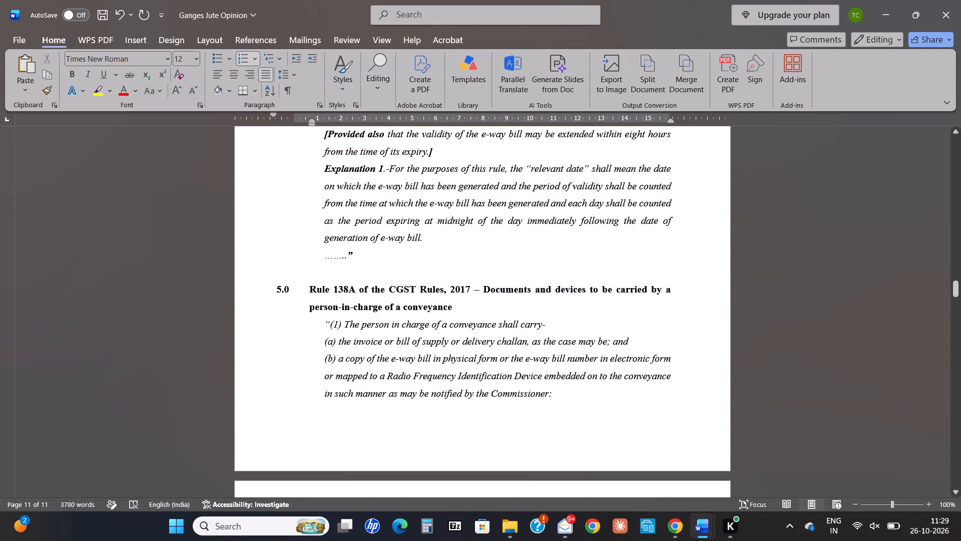
pyautogui.scroll(-4, 772, 374)
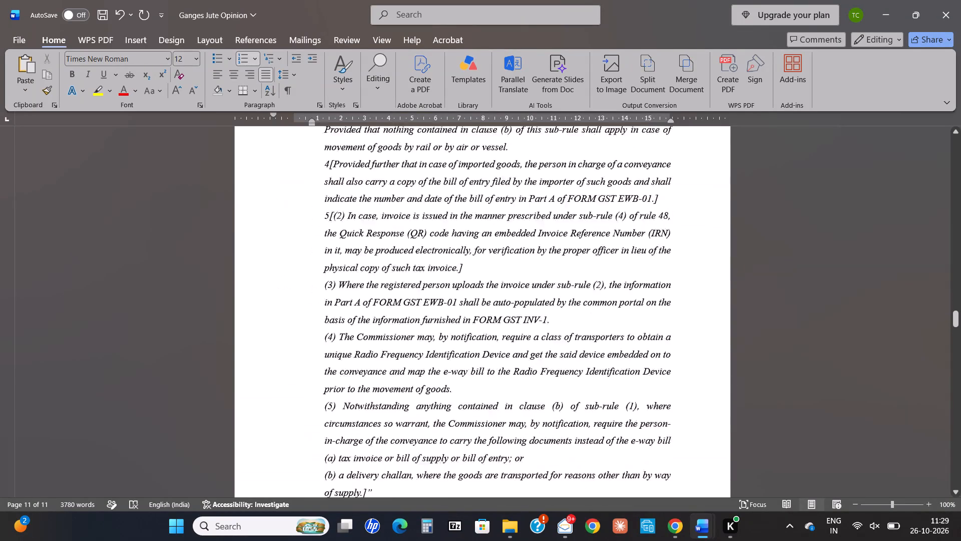
pyautogui.scroll(-12, 772, 374)
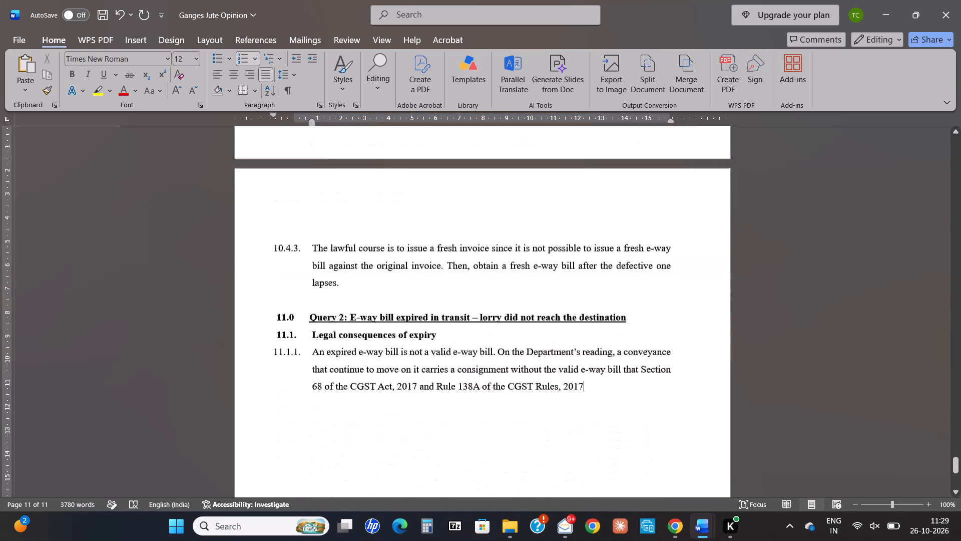
pyautogui.scroll(-1, 772, 374)
# Continue the second sentence of 11.1.1 with "and Section 129" after "CGST Rules, 2017", checking the wording against the reference opinion.
pyautogui.hotkey('alt', 'Tab')
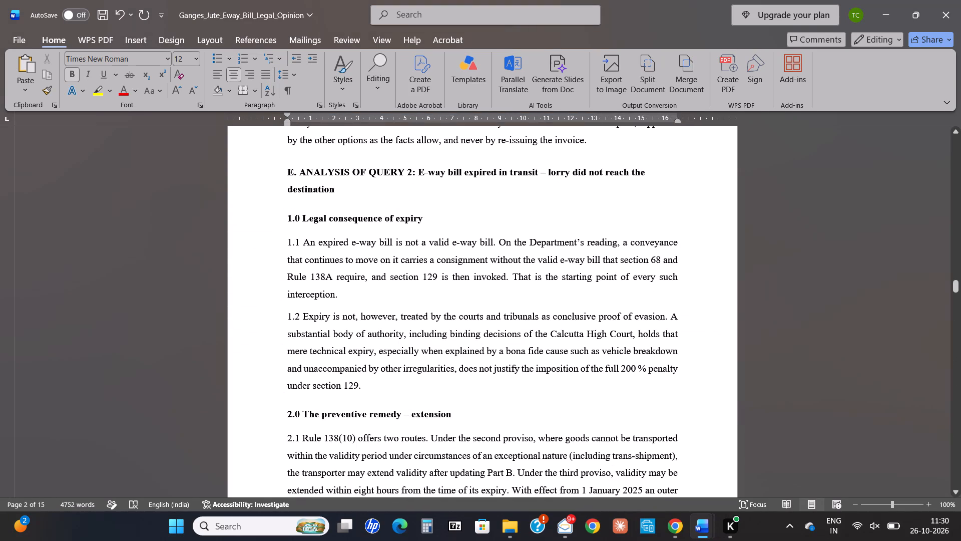
pyautogui.hotkey('alt', 'Tab')
pyautogui.hotkey('alt', 'Tab')
pyautogui.hotkey('alt', 'Tab')
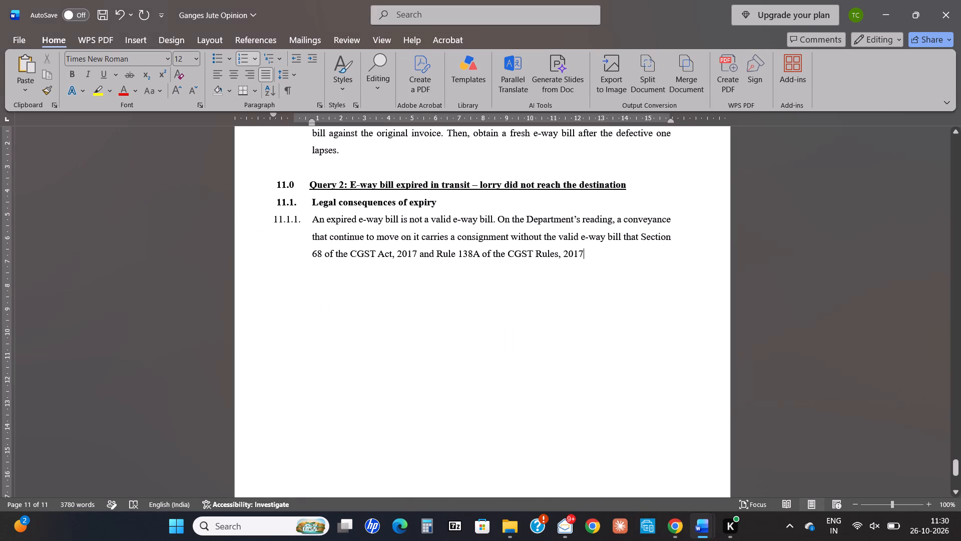
pyautogui.press('space')
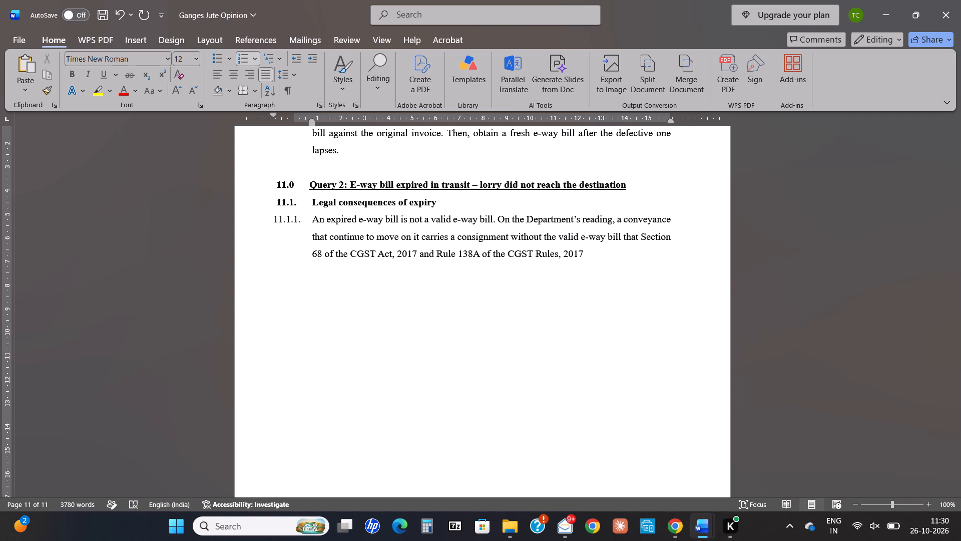
pyautogui.write('and')
pyautogui.press('space')
pyautogui.hotkey('alt', 'Tab')
pyautogui.hotkey('alt', 'Tab')
pyautogui.write('Section 129 o')
pyautogui.hotkey('alt', 'Tab')
pyautogui.hotkey('alt', 'Tab')
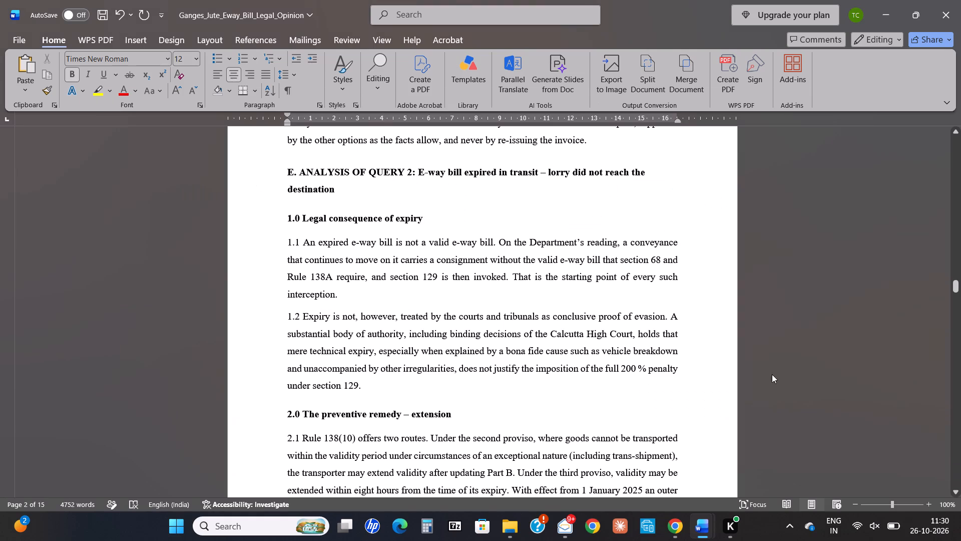
pyautogui.hotkey('ctrl', 'Down')
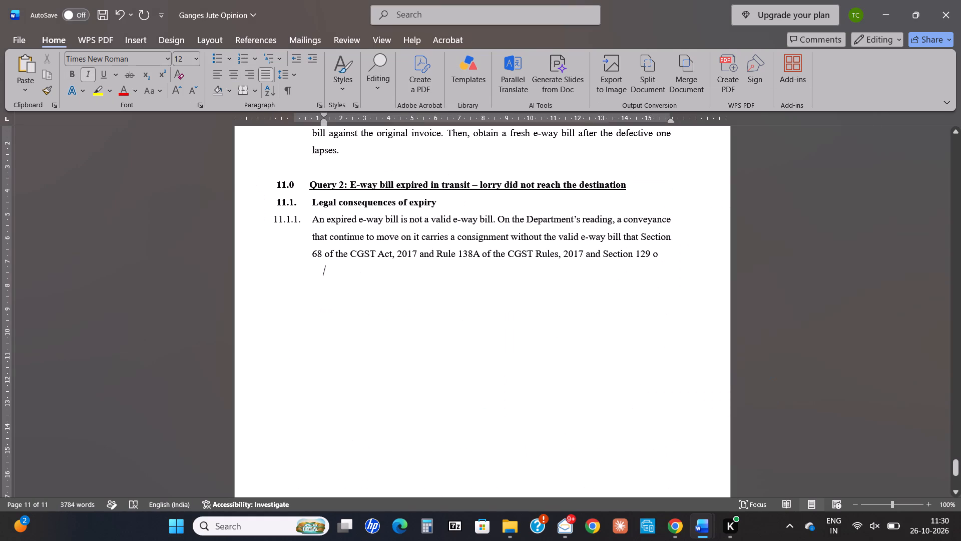
# Insert "requires" after "Rule 138A of the CGST Rules, 2017" in 11.1.1.
pyautogui.click(586, 255)
pyautogui.write('requie')
pyautogui.press('BackSpace')
pyautogui.write('res')
pyautogui.hotkey('alt', 'Tab')
pyautogui.hotkey('alt', 'Tab')
pyautogui.press('space')
pyautogui.press('Left')
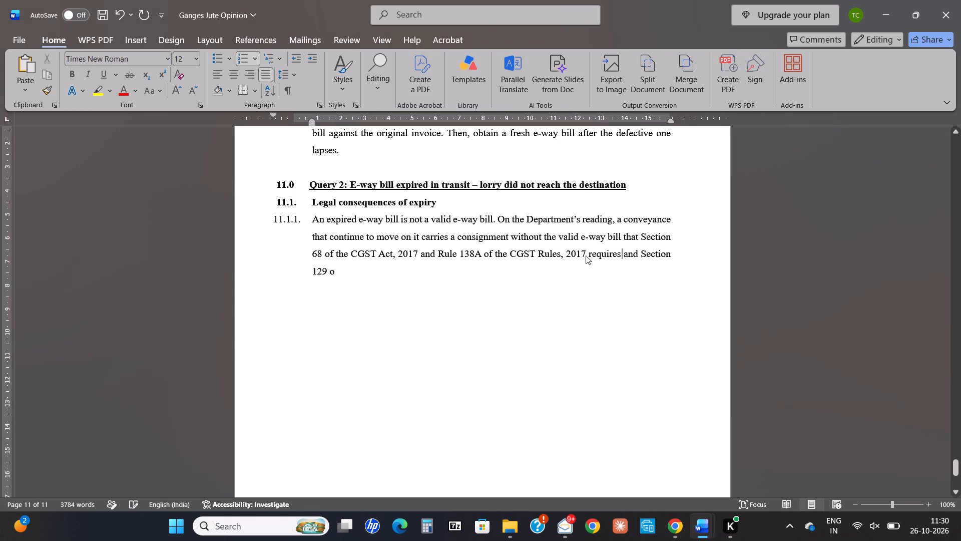
# Complete the second sentence of 11.1.1 with "of the said Act is then invoked." after "Section 129".
pyautogui.press('Down')
pyautogui.hotkey('alt', 'Tab')
pyautogui.hotkey('alt', 'Tab')
pyautogui.write('f')
pyautogui.press('space')
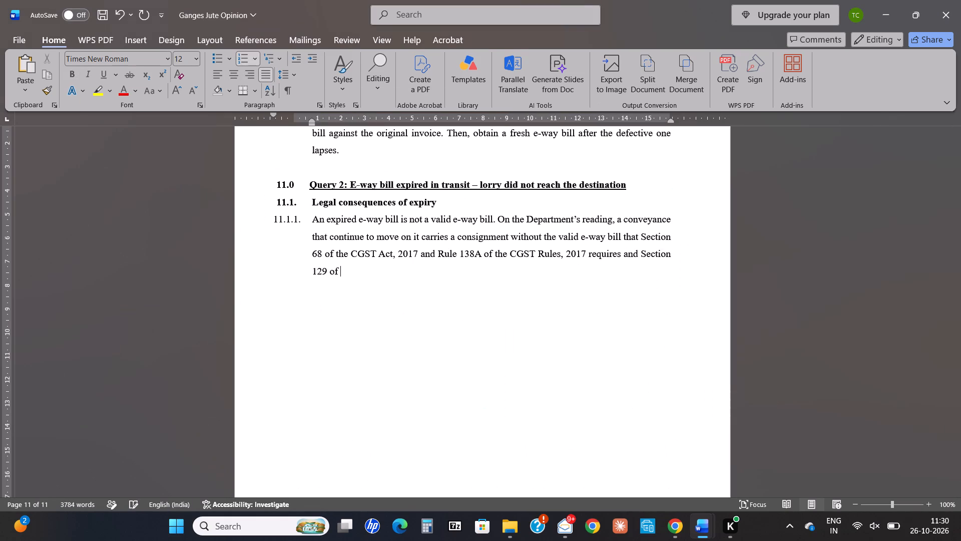
pyautogui.press('BackSpace')
pyautogui.press('BackSpace')
pyautogui.write('f the said a')
pyautogui.press('BackSpace')
pyautogui.write('Act')
pyautogui.press('space')
pyautogui.hotkey('alt', 'Tab')
pyautogui.hotkey('alt', 'Tab')
pyautogui.write('is then invoked.')
# Compare the second sentence of 11.1.1 with the reference opinion and add a comma after "requires".
pyautogui.hotkey('alt', 'Tab')
pyautogui.hotkey('alt', 'Tab')
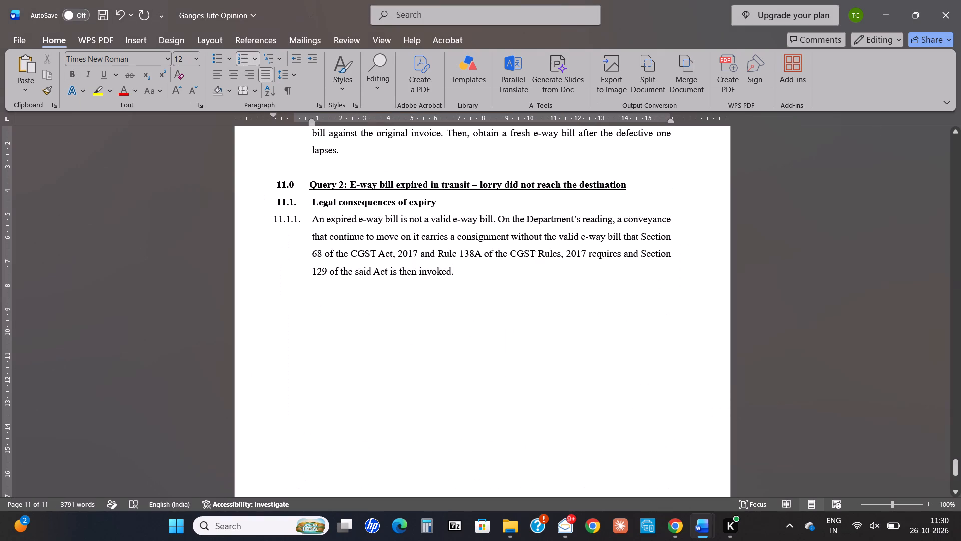
pyautogui.hotkey('alt', 'Tab')
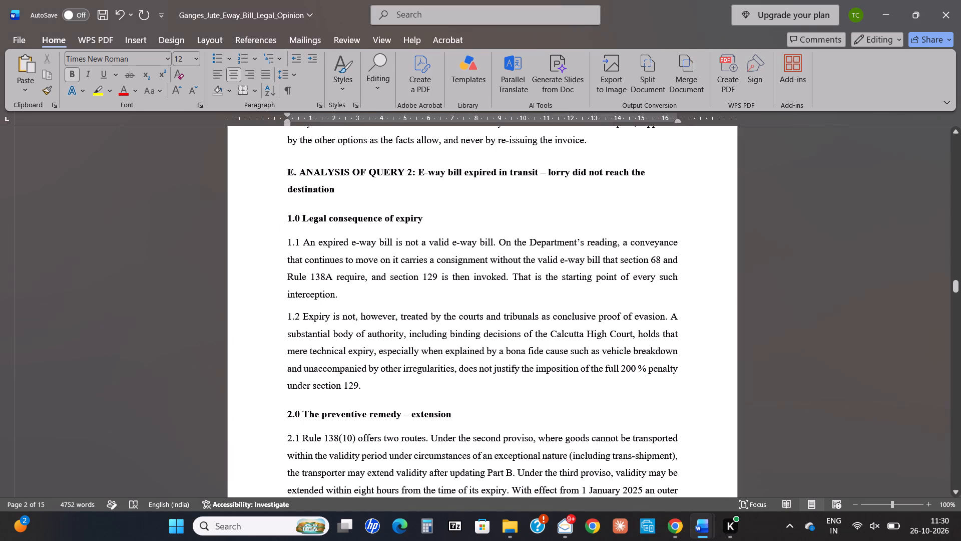
pyautogui.hotkey('alt', 'Tab')
pyautogui.hotkey('alt', 'Tab')
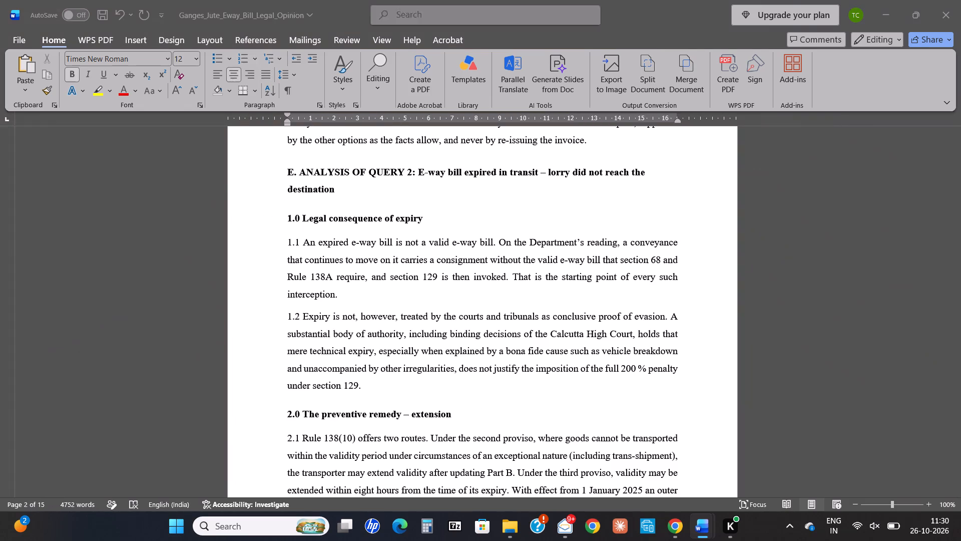
pyautogui.hotkey('alt', 'Tab')
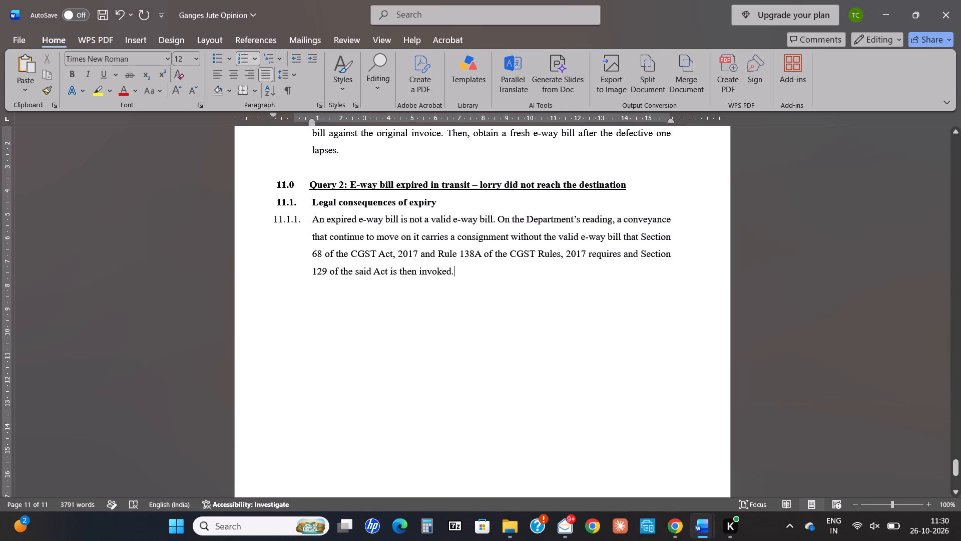
pyautogui.click(622, 257)
pyautogui.press(',')
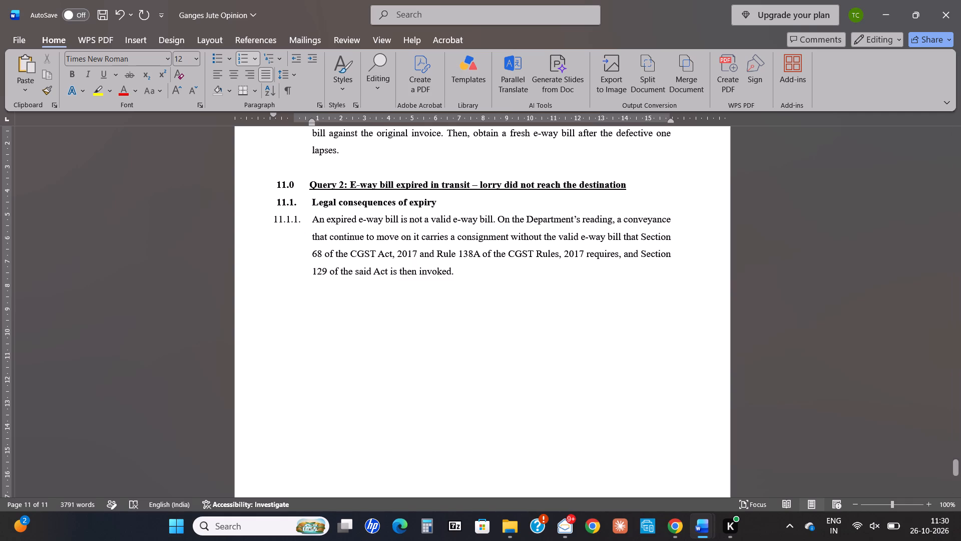
pyautogui.hotkey('alt', 'Tab')
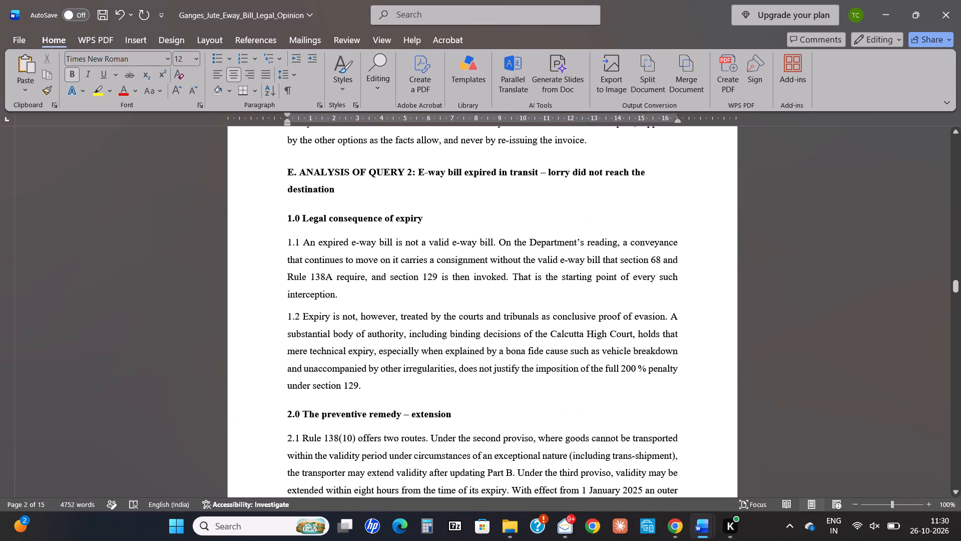
pyautogui.hotkey('alt', 'Tab')
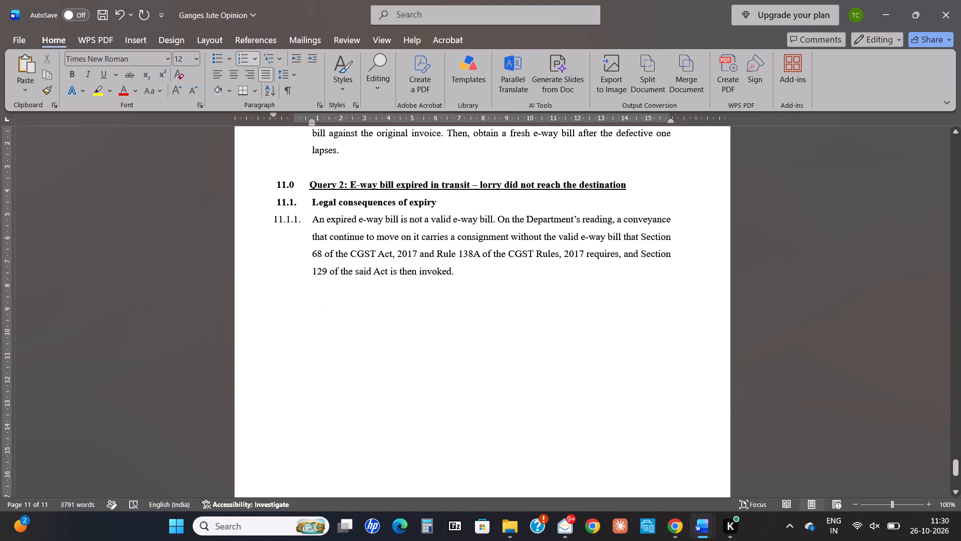
pyautogui.click(638, 237)
pyautogui.hotkey('alt', 'Tab')
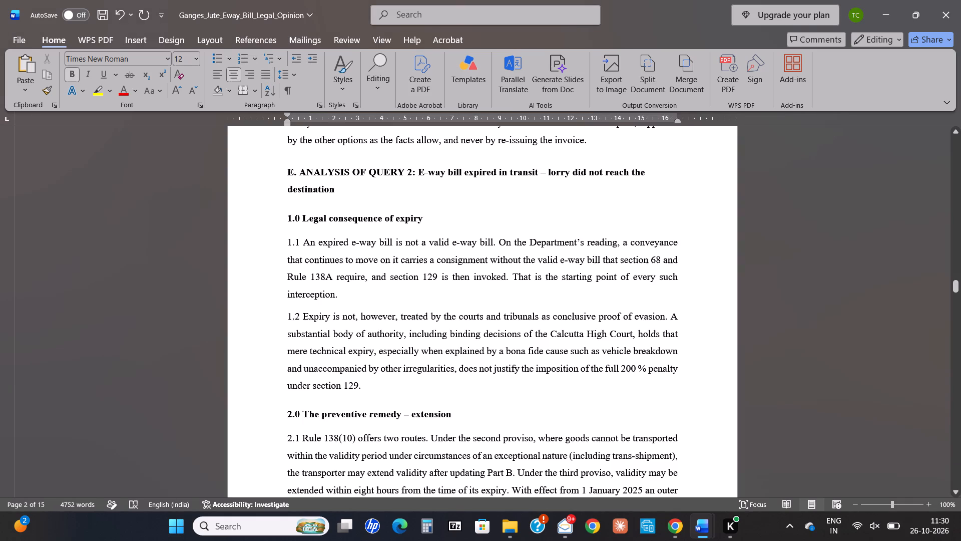
pyautogui.hotkey('alt', 'Tab')
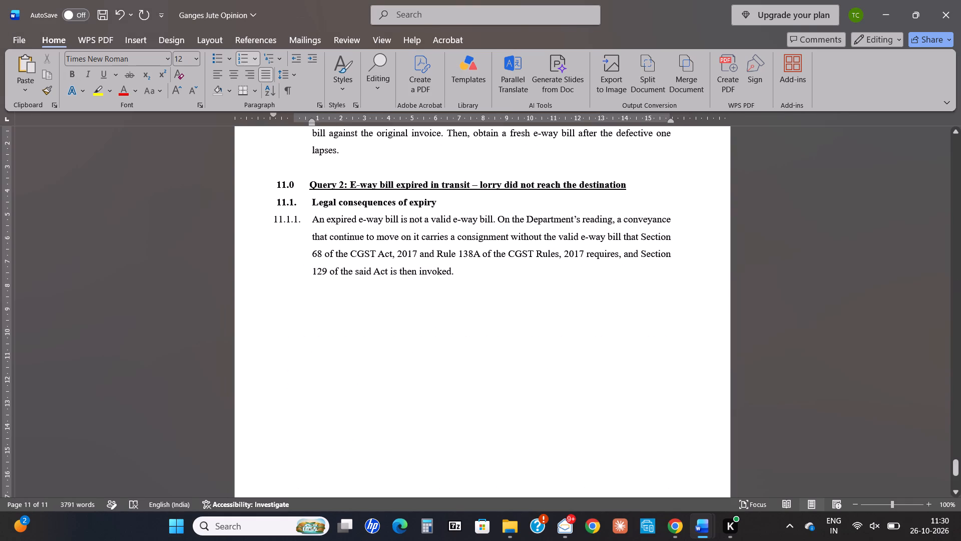
# Begin a third sentence at the end of 11.1.1 with "That is the starting point", following the reference opinion.
pyautogui.click(535, 274)
pyautogui.press('space')
pyautogui.write('Tht')
pyautogui.press('space')
pyautogui.press('BackSpace')
pyautogui.press('a')
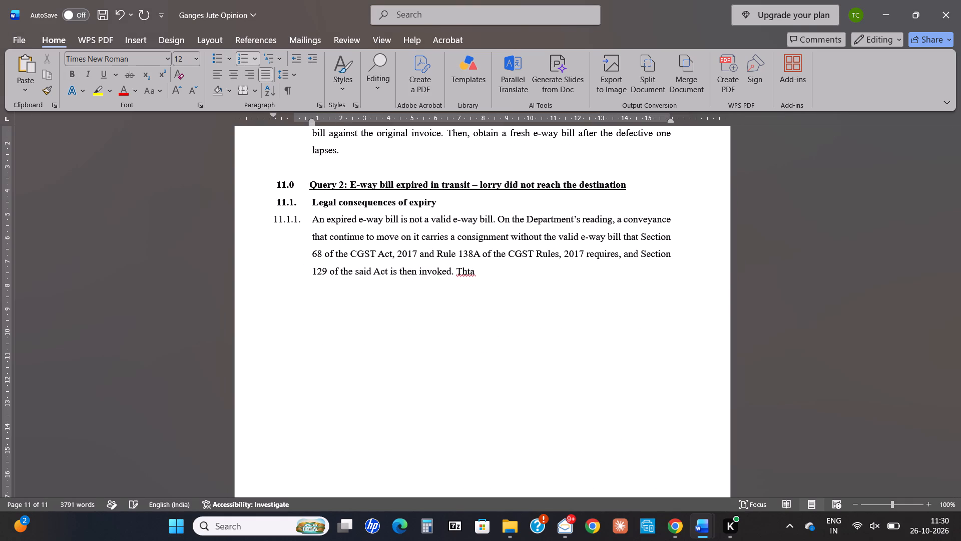
pyautogui.press('BackSpace')
pyautogui.press('BackSpace')
pyautogui.write('at')
pyautogui.press('space')
pyautogui.hotkey('alt', 'Tab')
pyautogui.hotkey('alt', 'Tab')
pyautogui.write('is the starting o')
pyautogui.press('BackSpace')
pyautogui.write('pin')
pyautogui.press('BackSpace')
pyautogui.press('BackSpace')
pyautogui.write('oint')
pyautogui.press('space')
# Finish the third sentence of 11.1.1 with "of every such interception.", checking the wording against the reference opinion.
pyautogui.hotkey('alt', 'Tab')
pyautogui.hotkey('alt', 'Tab')
pyautogui.write('of every')
pyautogui.press('space')
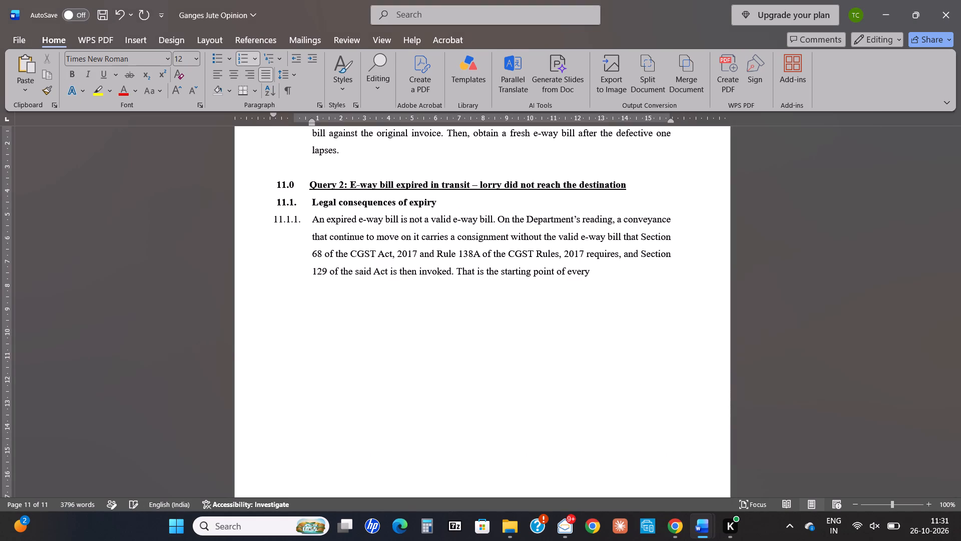
pyautogui.hotkey('alt', 'Tab')
pyautogui.hotkey('alt', 'Tab')
pyautogui.write('such')
pyautogui.hotkey('alt', 'Tab')
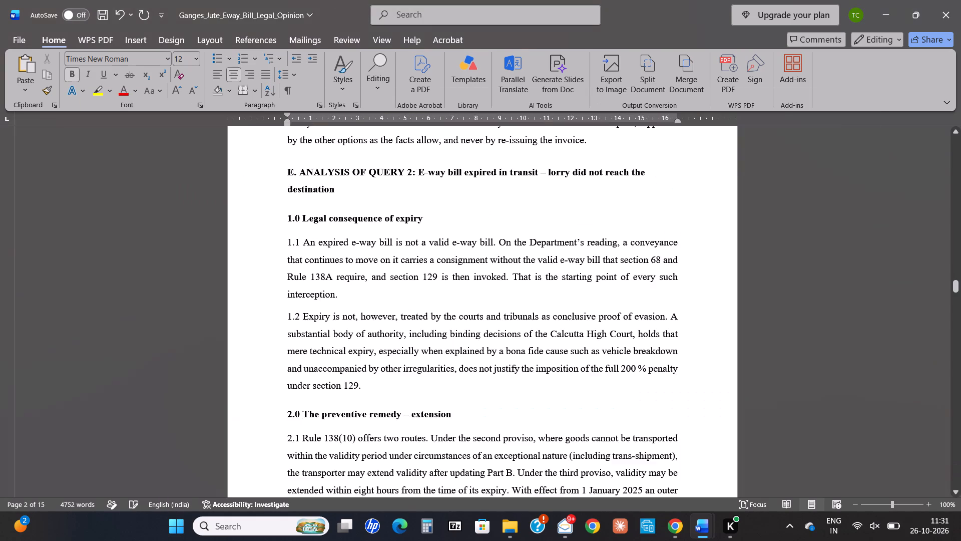
pyautogui.hotkey('alt', 'Tab')
pyautogui.press('space')
pyautogui.write('interceo')
pyautogui.press('BackSpace')
pyautogui.write('ptio')
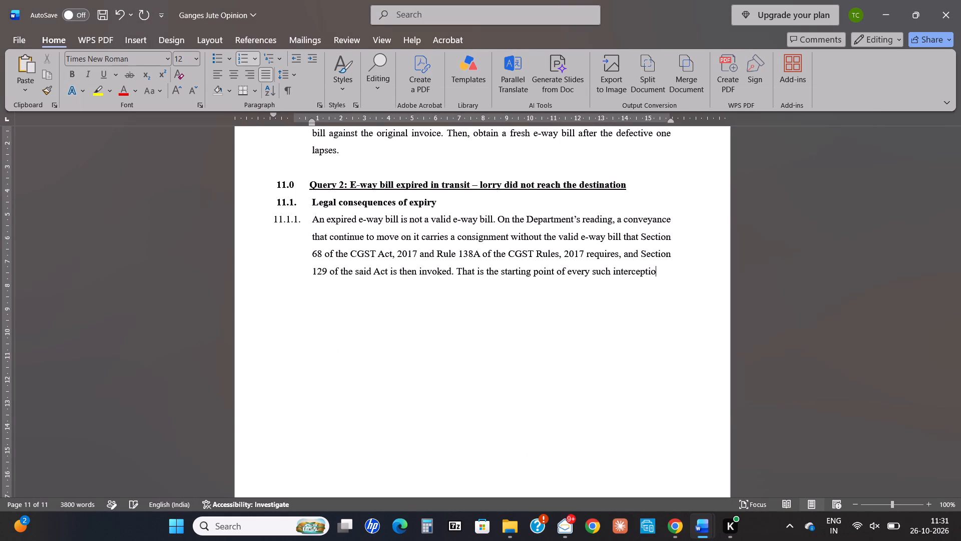
pyautogui.write('n.')
pyautogui.hotkey('alt', 'Tab')
pyautogui.hotkey('alt', 'Tab')
pyautogui.hotkey('ctrl', 'shift', 'Up')
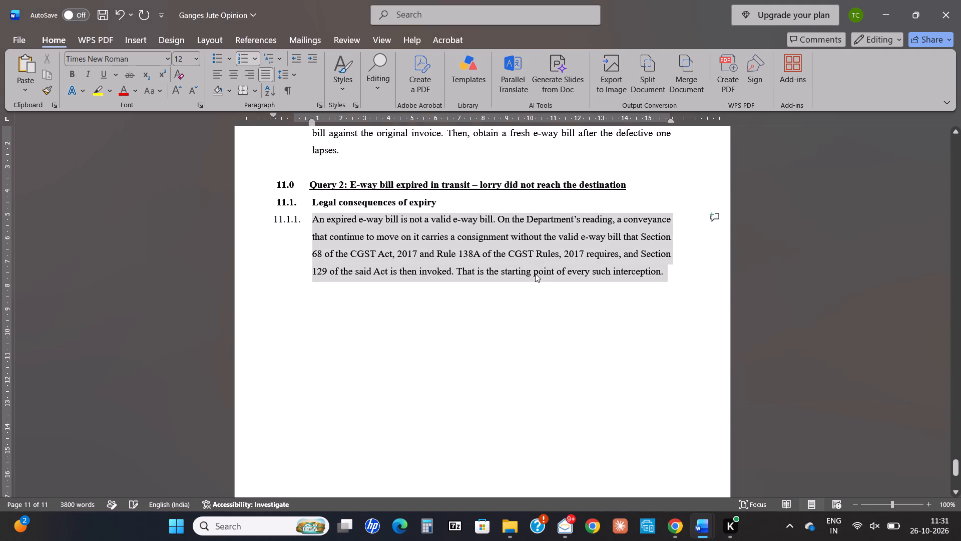
pyautogui.hotkey('ctrl', 'c')
pyautogui.hotkey('alt', 'Tab')
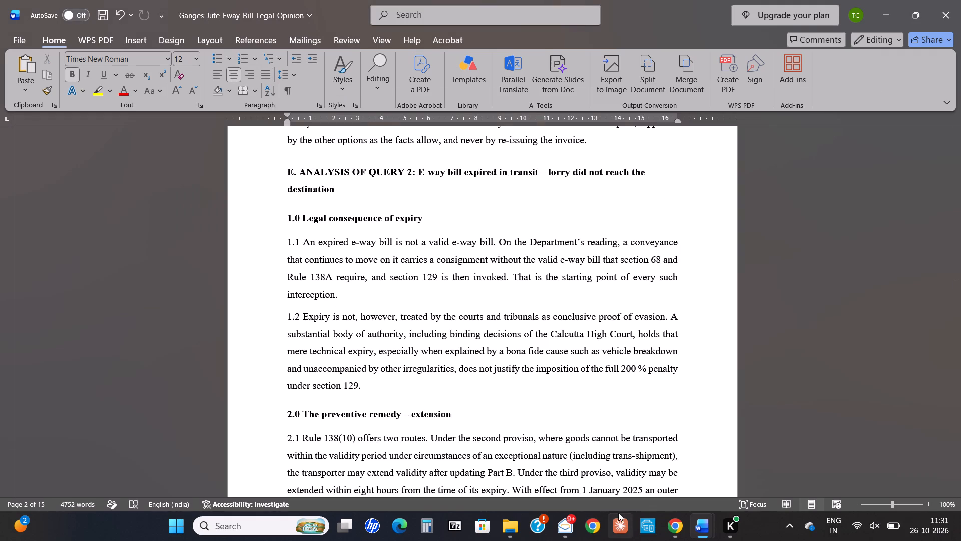
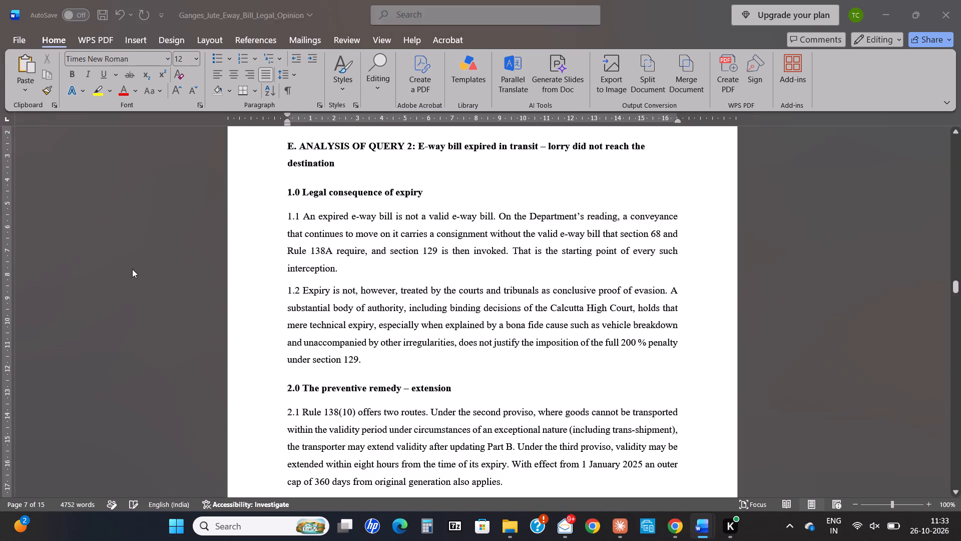
pyautogui.press('BackSpace')
pyautogui.write(', however')
pyautogui.press('space')
# Continue 11.1.2 with ", treated by the courts", checking the wording against reference paragraph 1.2.
pyautogui.hotkey('alt', 'Tab')
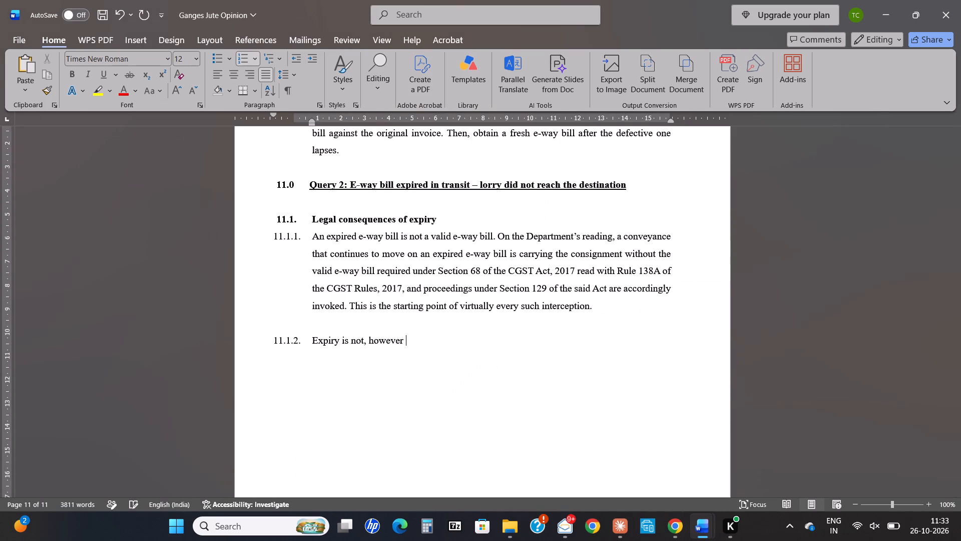
pyautogui.hotkey('alt', 'Tab')
pyautogui.press('BackSpace')
pyautogui.write(', trae')
pyautogui.press('BackSpace')
pyautogui.press('BackSpace')
pyautogui.write('eated')
pyautogui.press('space')
pyautogui.hotkey('alt', 'Tab')
pyautogui.hotkey('alt', 'Tab')
pyautogui.write('by the courts')
pyautogui.press('space')
# Complete the first sentence of 11.1.2 with "and tribunals as conclusive proof of evasion." from the reference opinion.
pyautogui.hotkey('alt', 'Tab')
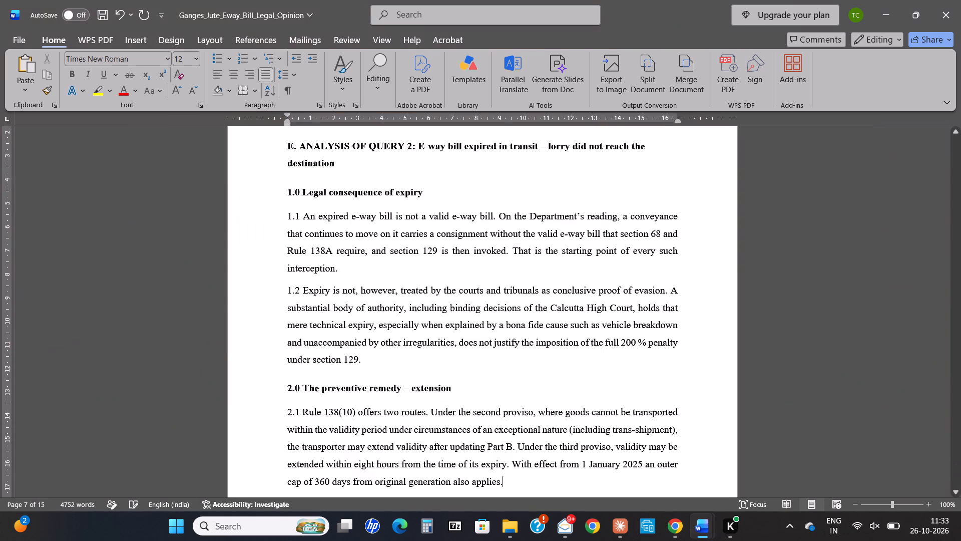
pyautogui.hotkey('alt', 'Tab')
pyautogui.write('and tir')
pyautogui.press('BackSpace')
pyautogui.press('BackSpace')
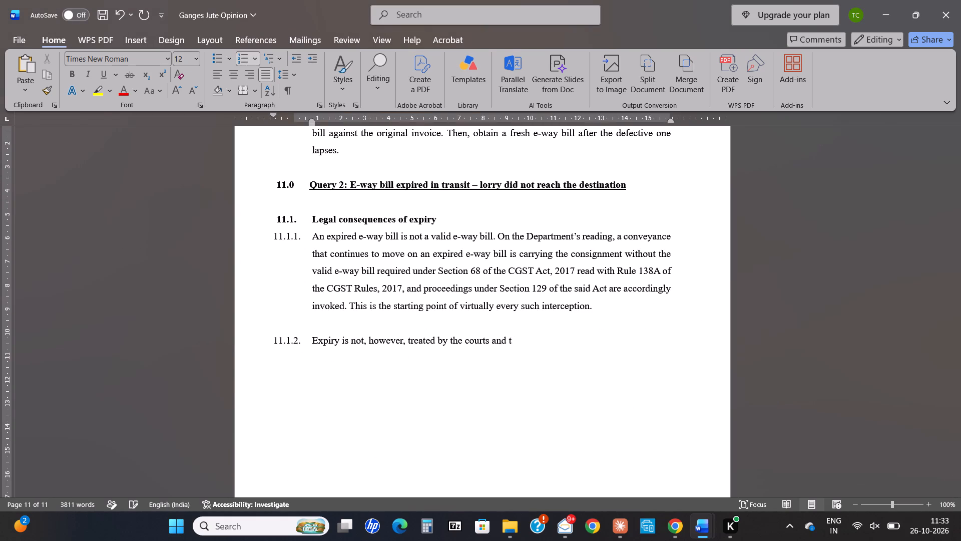
pyautogui.write('ribunal')
pyautogui.press('space')
pyautogui.press('BackSpace')
pyautogui.write('s')
pyautogui.press('space')
pyautogui.hotkey('alt', 'Tab')
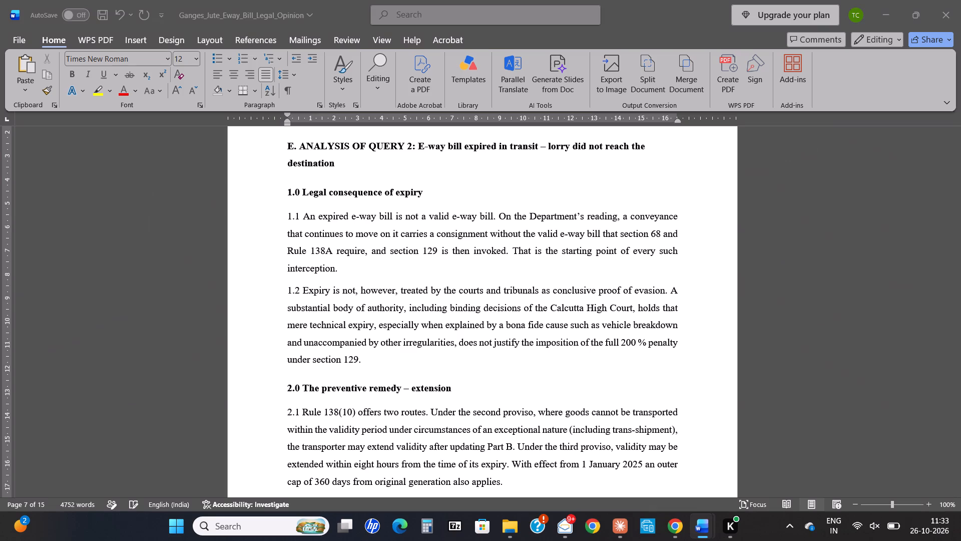
pyautogui.hotkey('alt', 'Tab')
pyautogui.write('as conclusive proof')
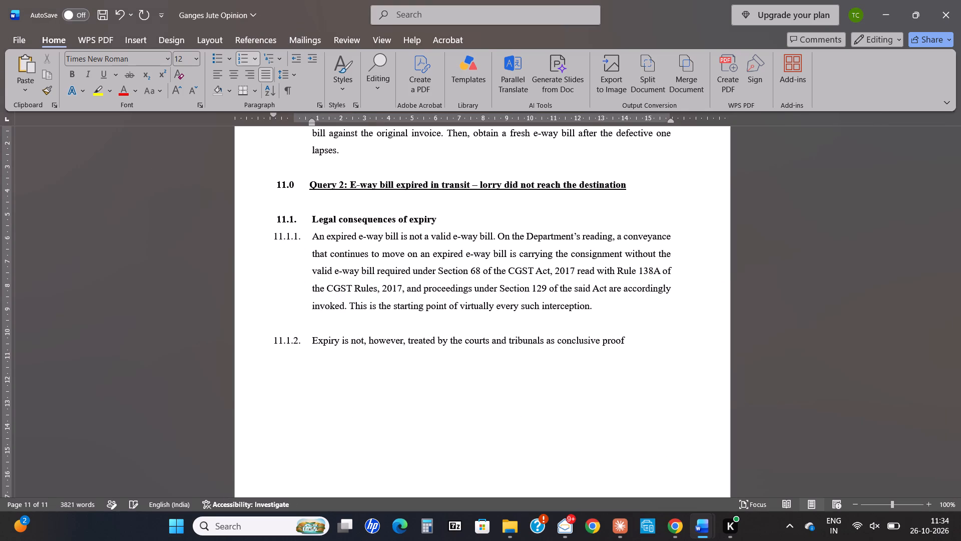
pyautogui.press('space')
pyautogui.hotkey('alt', 'Tab')
pyautogui.hotkey('alt', 'Tab')
pyautogui.write('of evasion.')
# Start the second sentence of 11.1.2 with "A substantial body of authority, including", following the reference opinion.
pyautogui.hotkey('alt', 'Tab')
pyautogui.hotkey('alt', 'Tab')
pyautogui.press('space')
pyautogui.write('A substantial')
pyautogui.press('space')
pyautogui.hotkey('alt', 'Tab')
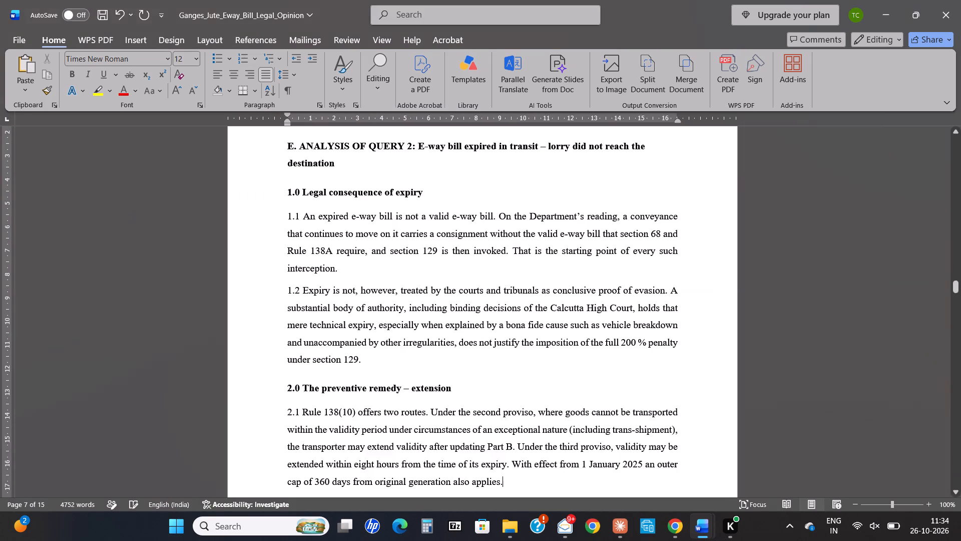
pyautogui.hotkey('alt', 'Tab')
pyautogui.write('body of authority')
pyautogui.hotkey('alt', 'Tab')
pyautogui.hotkey('alt', 'Tab')
pyautogui.write(', including')
pyautogui.press('space')
# Continue the second sentence of 11.1.2 with "binding decisions of the Calcutta High Court".
pyautogui.hotkey('alt', 'Tab')
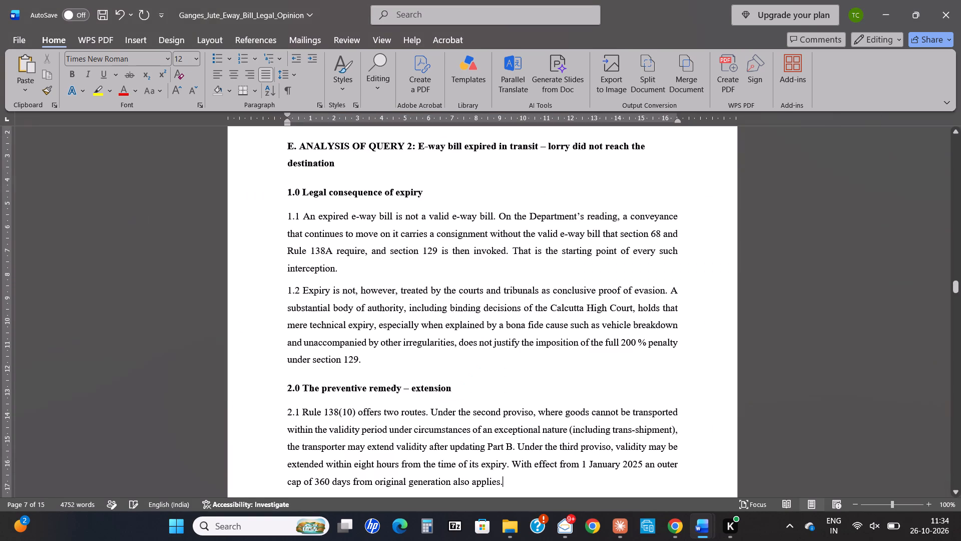
pyautogui.hotkey('alt', 'Tab')
pyautogui.write('binding')
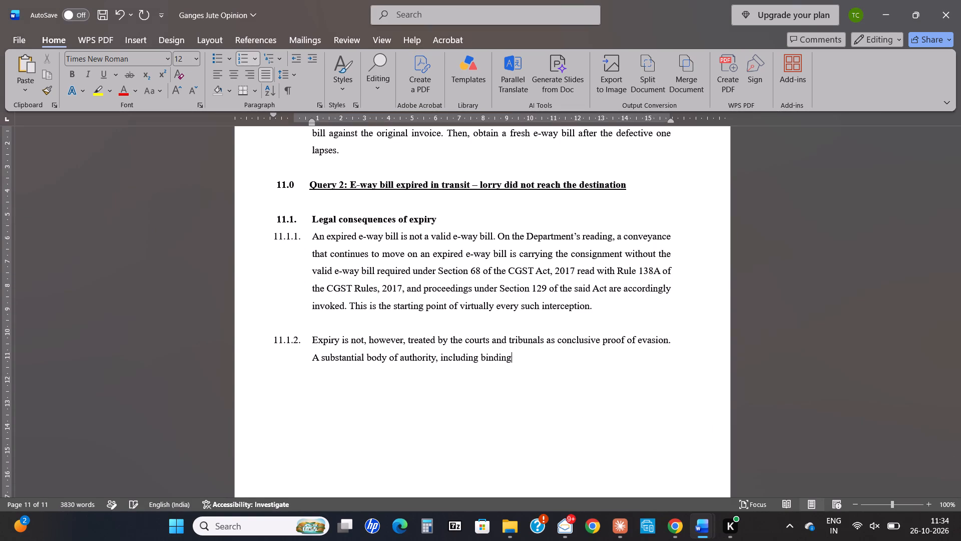
pyautogui.hotkey('alt', 'Tab')
pyautogui.hotkey('alt', 'Tab')
pyautogui.press('space')
pyautogui.write('decisions')
pyautogui.press('space')
pyautogui.hotkey('alt', 'Tab')
pyautogui.hotkey('alt', 'Tab')
pyautogui.write('of the Calu')
pyautogui.press('BackSpace')
pyautogui.write('cutta High Court')
pyautogui.press('space')
# Add ", holds that" after "Calcutta High Court" in 11.1.2, matching the reference opinion.
pyautogui.hotkey('alt', 'Tab')
pyautogui.hotkey('alt', 'Tab')
pyautogui.press('BackSpace')
pyautogui.write(', holds')
pyautogui.press('space')
pyautogui.hotkey('alt', 'Tab')
pyautogui.hotkey('alt', 'Tab')
pyautogui.write('that')
pyautogui.press('space')
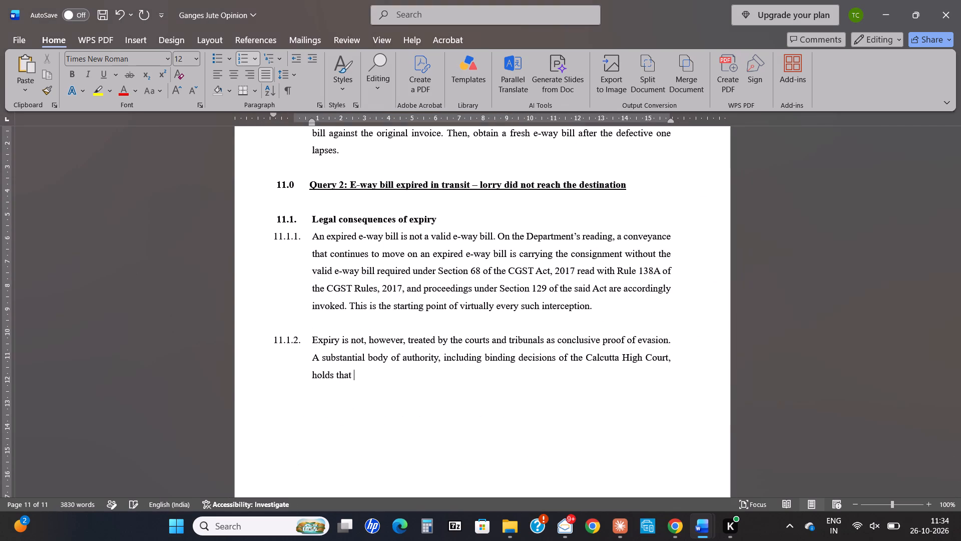
# Continue 11.1.2 with "mere technical expiry, especially", following reference paragraph 1.2.
pyautogui.hotkey('alt', 'Tab')
pyautogui.hotkey('alt', 'Tab')
pyautogui.write('mere techniva')
pyautogui.press('BackSpace')
pyautogui.press('BackSpace')
pyautogui.write('cal')
pyautogui.press('space')
pyautogui.hotkey('alt', 'Tab')
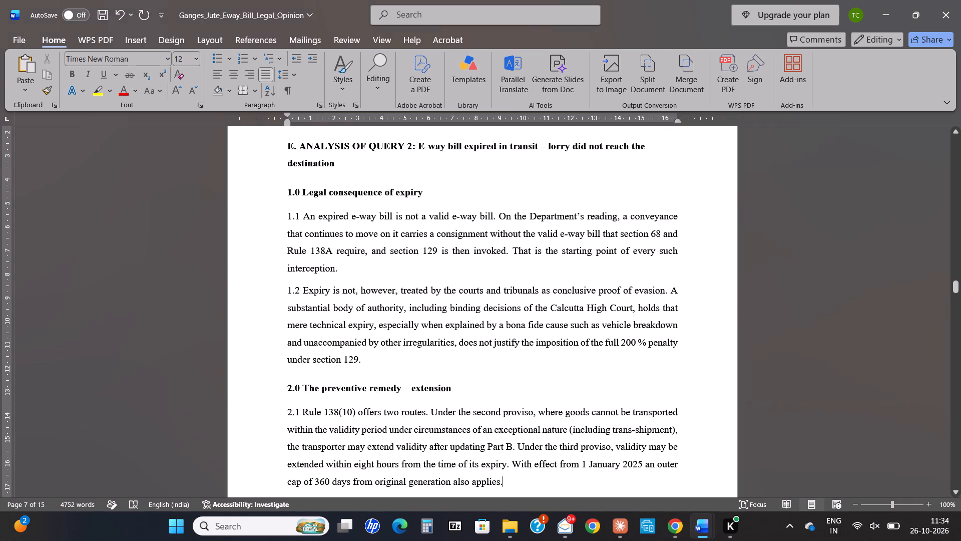
pyautogui.hotkey('alt', 'Tab')
pyautogui.write('expiry')
pyautogui.hotkey('alt', 'Tab')
pyautogui.hotkey('alt', 'Tab')
pyautogui.write(', especially')
pyautogui.press('space')
# Extend the second sentence of 11.1.2 with "when explained by a Bonafide", checking the spelling against the reference opinion.
pyautogui.hotkey('alt', 'Tab')
pyautogui.hotkey('alt', 'Tab')
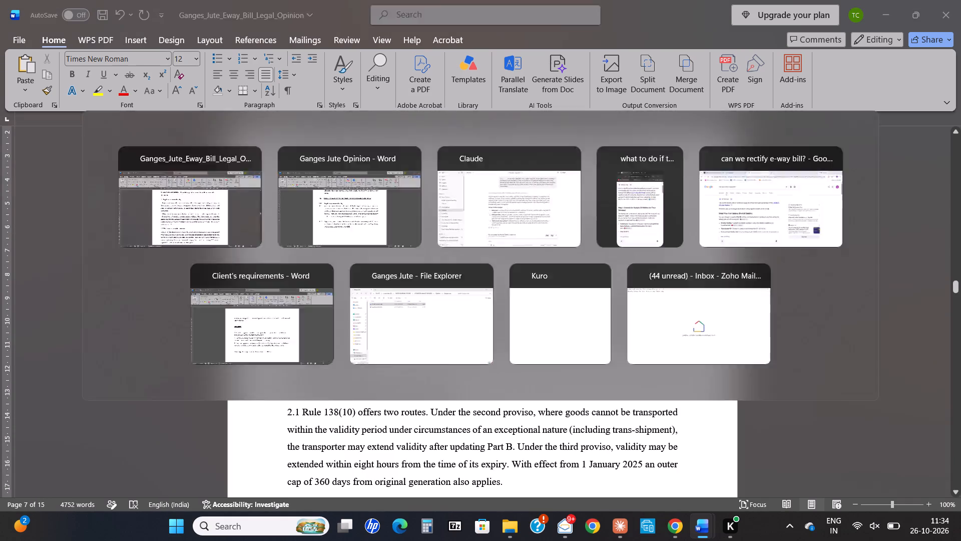
pyautogui.hotkey('alt', 'Tab')
pyautogui.hotkey('alt', 'Tab')
pyautogui.write('when expa')
pyautogui.press('BackSpace')
pyautogui.write('lained')
pyautogui.press('space')
pyautogui.hotkey('alt', 'Tab')
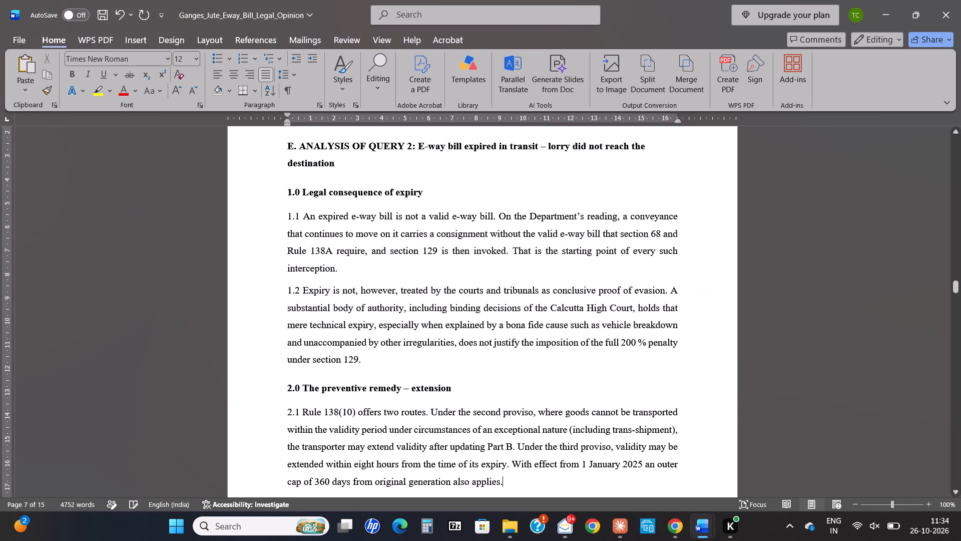
pyautogui.hotkey('alt', 'Tab')
pyautogui.write('by a c')
pyautogui.press('BackSpace')
pyautogui.write('bonda')
pyautogui.press('BackSpace')
pyautogui.press('BackSpace')
pyautogui.write('afire')
pyautogui.press('space')
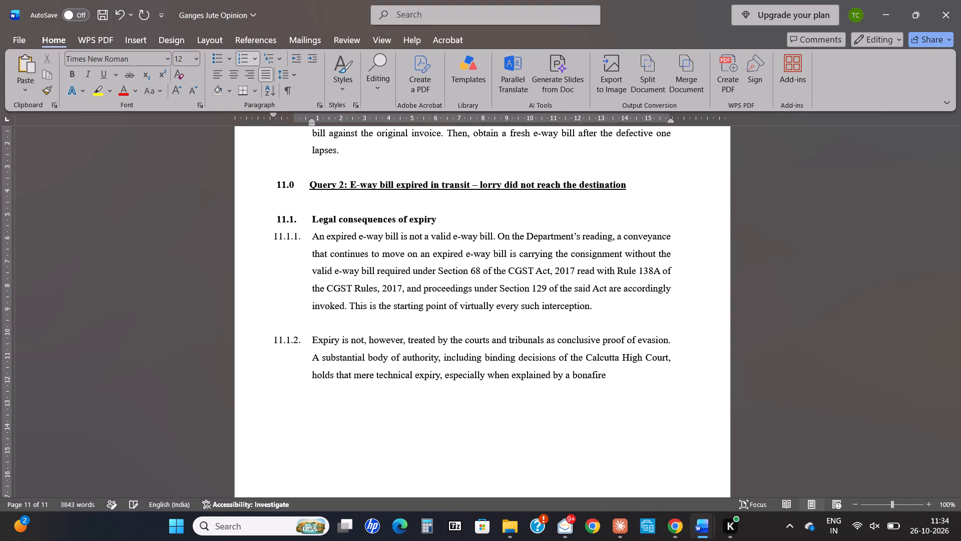
pyautogui.hotkey('alt', 'Tab')
pyautogui.hotkey('alt', 'Tab')
pyautogui.press('BackSpace')
pyautogui.press('BackSpace')
pyautogui.press('BackSpace')
pyautogui.write('de')
pyautogui.press('space')
# Continue 11.1.2 with "cause such as vehicle breakdown", following reference paragraph 1.2.
pyautogui.hotkey('alt', 'Tab')
pyautogui.hotkey('alt', 'Tab')
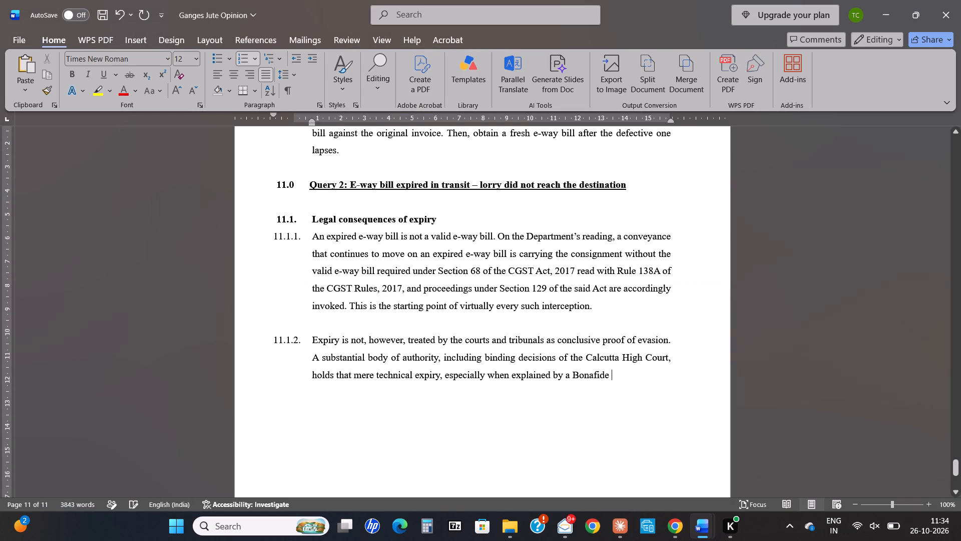
pyautogui.hotkey('alt', 'Tab')
pyautogui.hotkey('alt', 'Tab')
pyautogui.hotkey('alt', 'Tab')
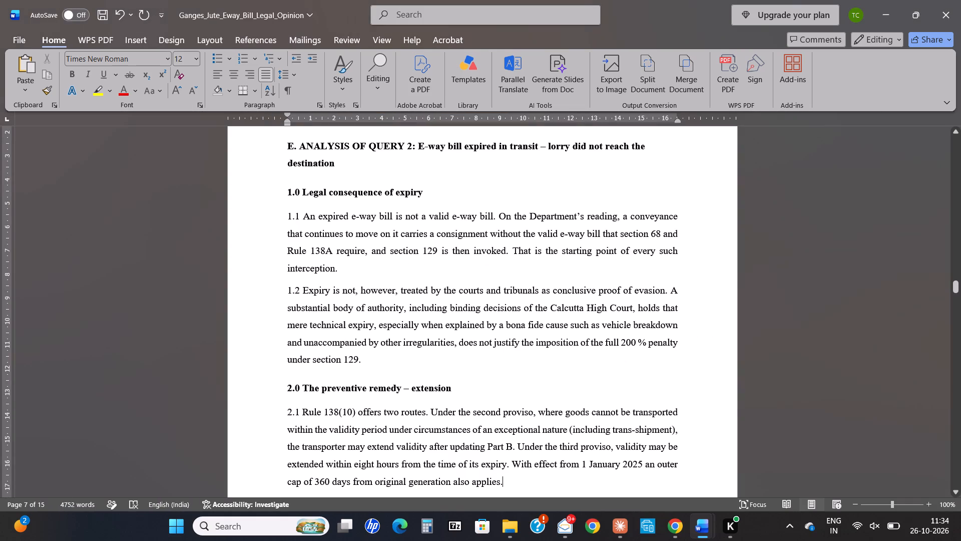
pyautogui.hotkey('alt', 'Tab')
pyautogui.write('cause')
pyautogui.press('space')
pyautogui.hotkey('alt', 'Tab')
pyautogui.hotkey('alt', 'Tab')
pyautogui.write('such a')
pyautogui.press('space')
pyautogui.hotkey('alt', 'Tab')
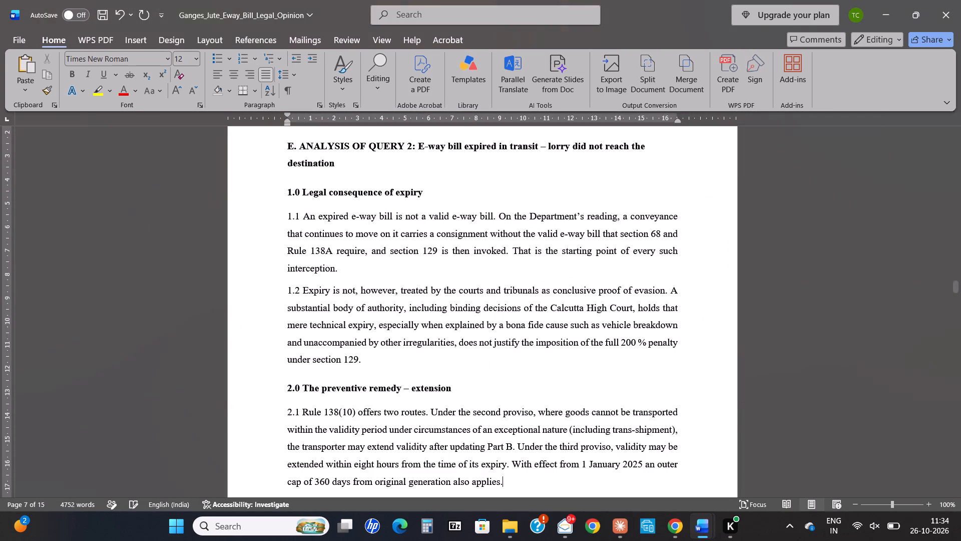
pyautogui.hotkey('alt', 'Tab')
pyautogui.press('BackSpace')
pyautogui.write('s vehicale')
pyautogui.press('BackSpace')
pyautogui.press('BackSpace')
pyautogui.press('BackSpace')
pyautogui.write('le')
pyautogui.press('space')
pyautogui.hotkey('alt', 'Tab')
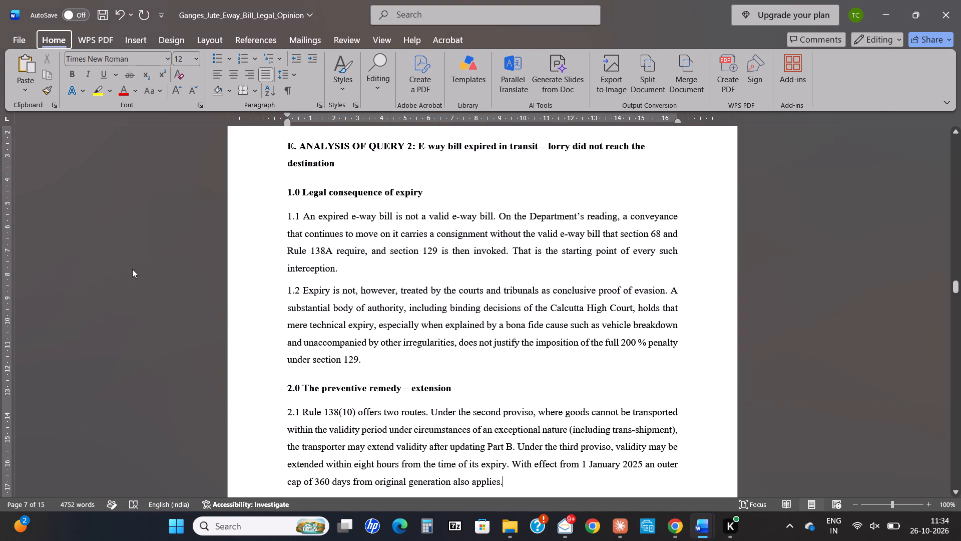
pyautogui.hotkey('alt', 'Tab')
pyautogui.write('breakdown')
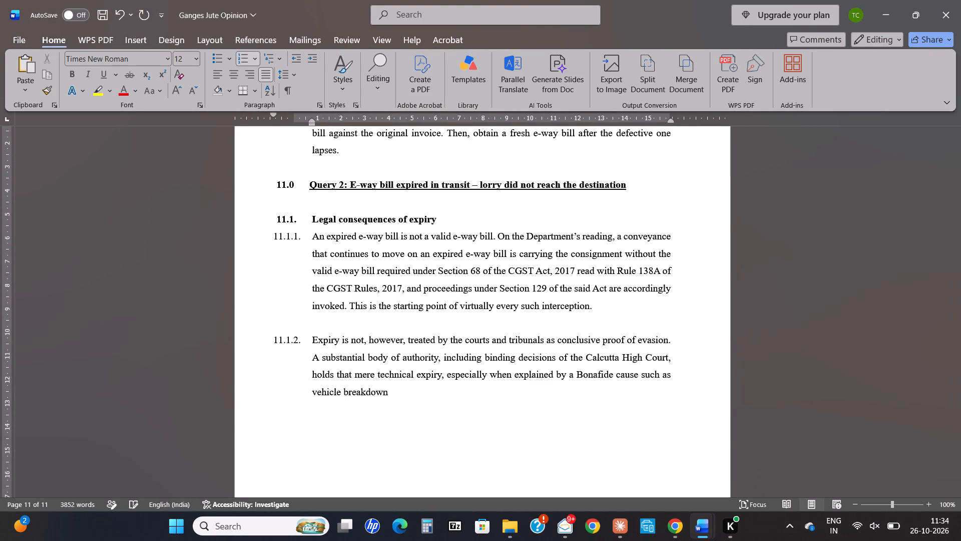
# Continue 11.1.2 after "vehicle breakdown" with "and unaccompanied", following reference paragraph 1.2.
pyautogui.hotkey('alt', 'Tab')
pyautogui.hotkey('alt', 'Tab')
pyautogui.press('space')
pyautogui.write('and uncac')
pyautogui.press('BackSpace')
pyautogui.press('BackSpace')
pyautogui.press('BackSpace')
pyautogui.write('accompanies')
pyautogui.press('space')
pyautogui.press('BackSpace')
pyautogui.press('BackSpace')
pyautogui.write('d')
pyautogui.press('space')
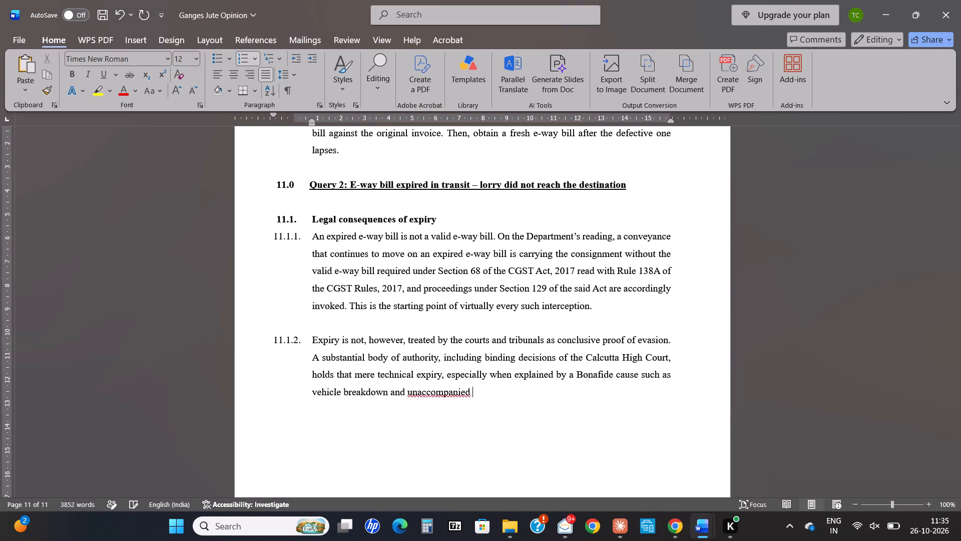
# Extend the second sentence of 11.1.2 with "by other irregularities,", checking the wording against the reference opinion.
pyautogui.hotkey('alt', 'Tab')
pyautogui.hotkey('alt', 'Tab')
pyautogui.write('by other')
pyautogui.press('space')
pyautogui.hotkey('alt', 'Tab')
pyautogui.hotkey('alt', 'Tab')
pyautogui.write('irregulaririti')
pyautogui.press('BackSpace')
pyautogui.press('BackSpace')
pyautogui.press('BackSpace')
pyautogui.press('BackSpace')
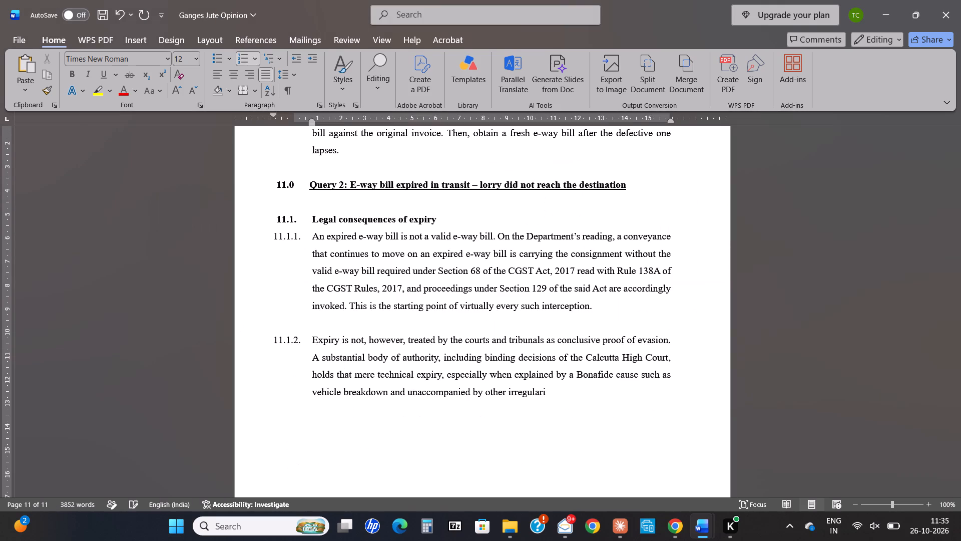
pyautogui.write('ties,')
# Continue 11.1.2 with "does not justify", following reference paragraph 1.2.
pyautogui.hotkey('alt', 'space')
pyautogui.hotkey('alt', 'Tab')
pyautogui.hotkey('alt', 'Tab')
pyautogui.hotkey('alt', 'Tab')
pyautogui.press('space')
pyautogui.write('does not justify')
# Continue 11.1.2 with "the imposition of penalty", adapting the wording of reference paragraph 1.2.
pyautogui.hotkey('alt', 'Tab')
pyautogui.hotkey('alt', 'Tab')
pyautogui.press('space')
pyautogui.write('the imposisit')
pyautogui.press('BackSpace')
pyautogui.press('BackSpace')
pyautogui.press('BackSpace')
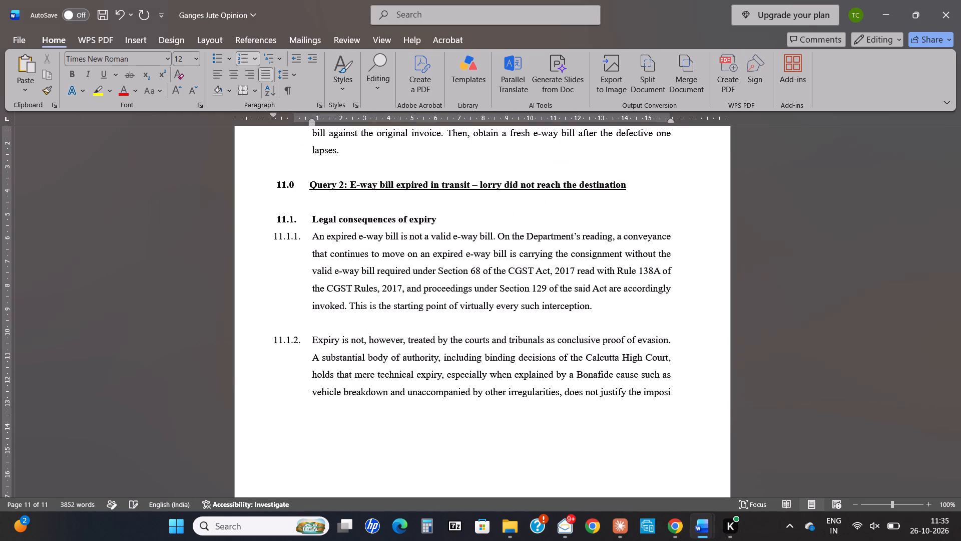
pyautogui.write('tion')
pyautogui.hotkey('alt', 'Tab')
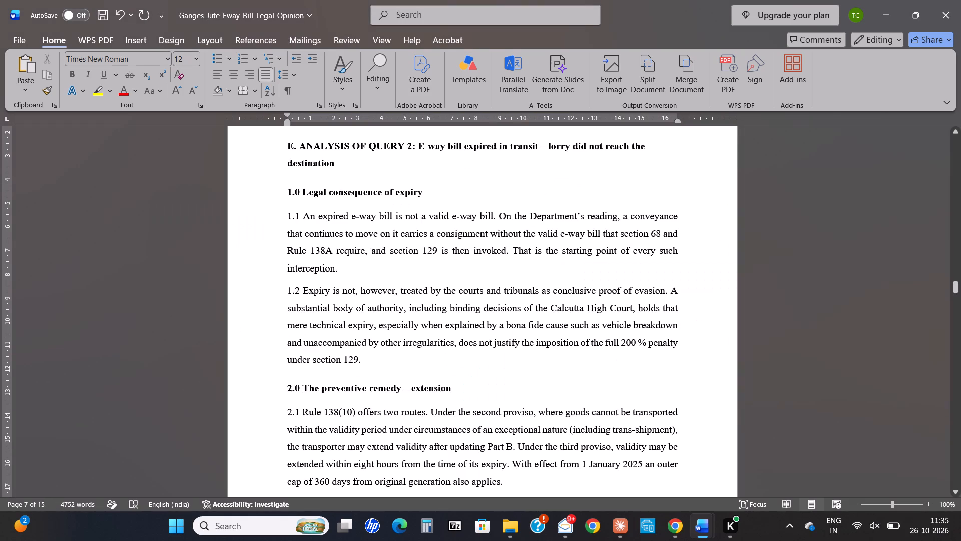
pyautogui.hotkey('alt', 'Tab')
pyautogui.press('space')
pyautogui.write('of penalty')
# Finish the second sentence of 11.1.2 with "under Section 129 of the said act.", adapting the end of reference paragraph 1.2.
pyautogui.hotkey('alt', 'Tab')
pyautogui.hotkey('alt', 'Tab')
pyautogui.hotkey('alt', 'Tab')
pyautogui.hotkey('alt', 'Tab')
pyautogui.press('space')
pyautogui.write('under')
pyautogui.press('space')
pyautogui.write('Section')
pyautogui.press('space')
pyautogui.hotkey('alt', 'Tab')
pyautogui.hotkey('alt', 'Tab')
pyautogui.write('1219')
pyautogui.press('BackSpace')
pyautogui.press('BackSpace')
pyautogui.write('9 of the sia')
pyautogui.press('BackSpace')
pyautogui.press('BackSpace')
pyautogui.write('said')
pyautogui.press('BackSpace')
pyautogui.press('BackSpace')
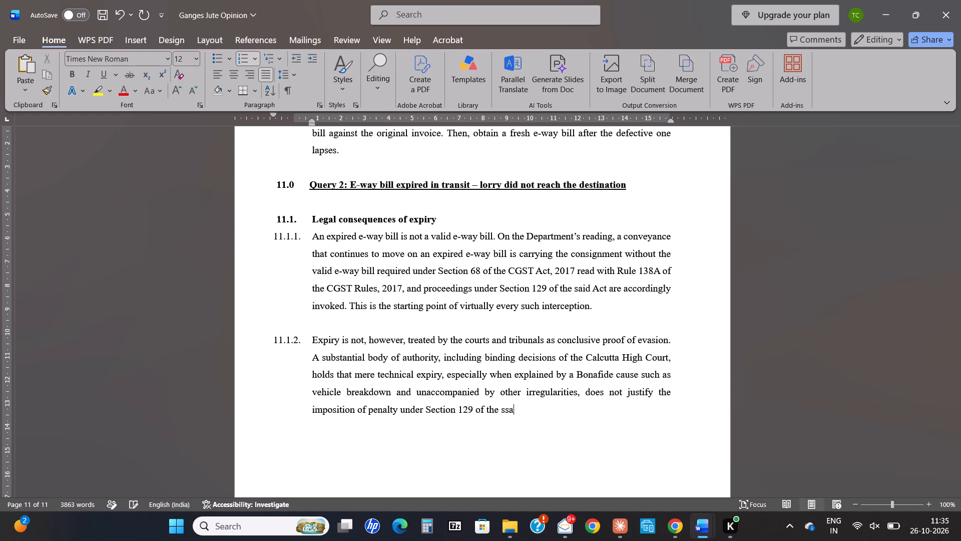
pyautogui.press('BackSpace')
pyautogui.press('BackSpace')
pyautogui.write('aid act.')
# Switch to Zoho Mail and delete the TAX CONNECT BULLETIN (580th ISSUE) email from the inbox.
pyautogui.hotkey('alt', 'Tab')
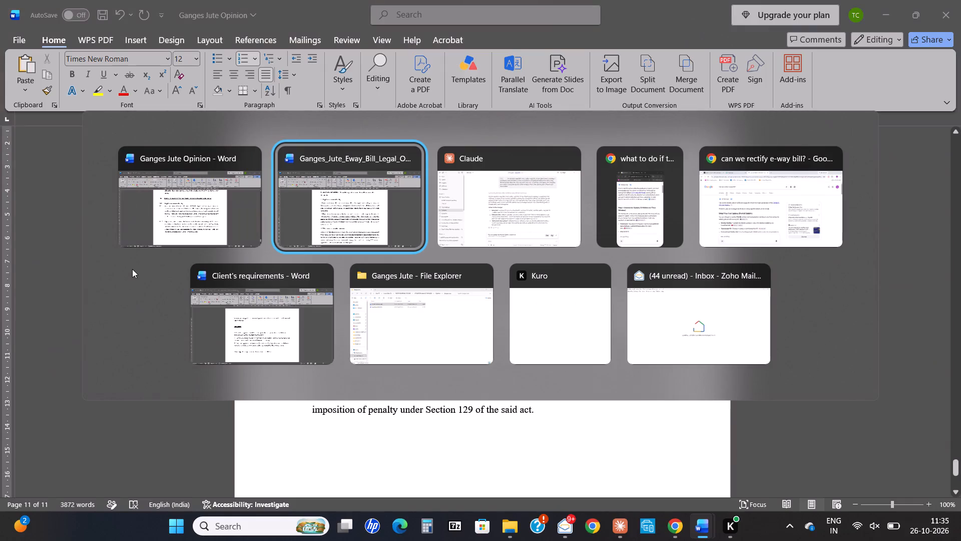
pyautogui.hotkey('alt', 'Down')
pyautogui.hotkey('alt', 'Right')
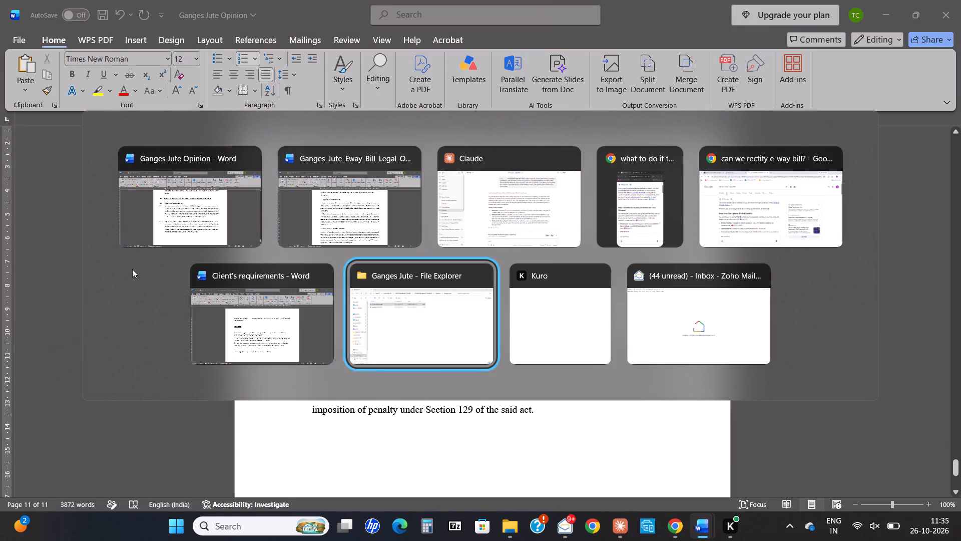
pyautogui.hotkey('alt', 'Right')
pyautogui.hotkey('alt', 'Right')
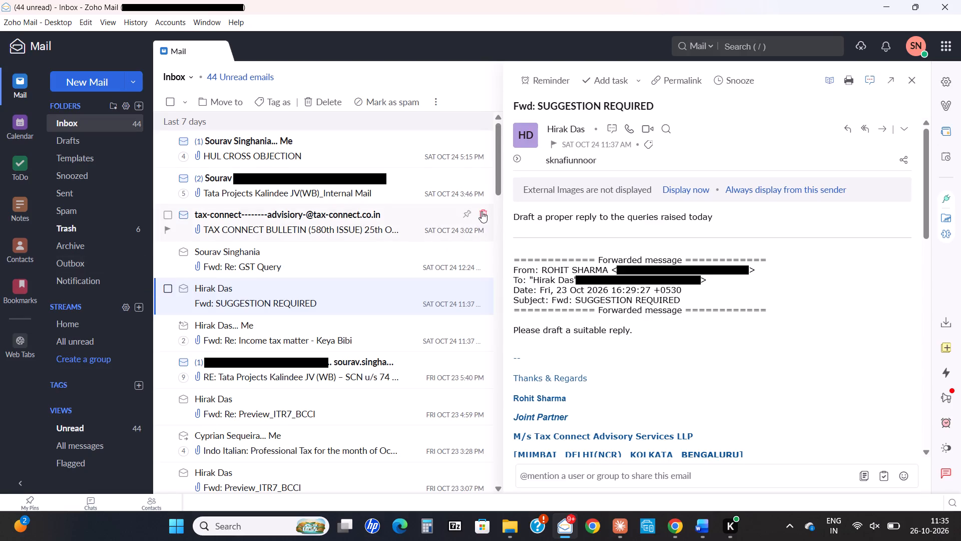
pyautogui.click(482, 211)
pyautogui.hotkey('alt', 'Tab')
pyautogui.hotkey('alt', 'Tab')
pyautogui.hotkey('alt', 'Tab')
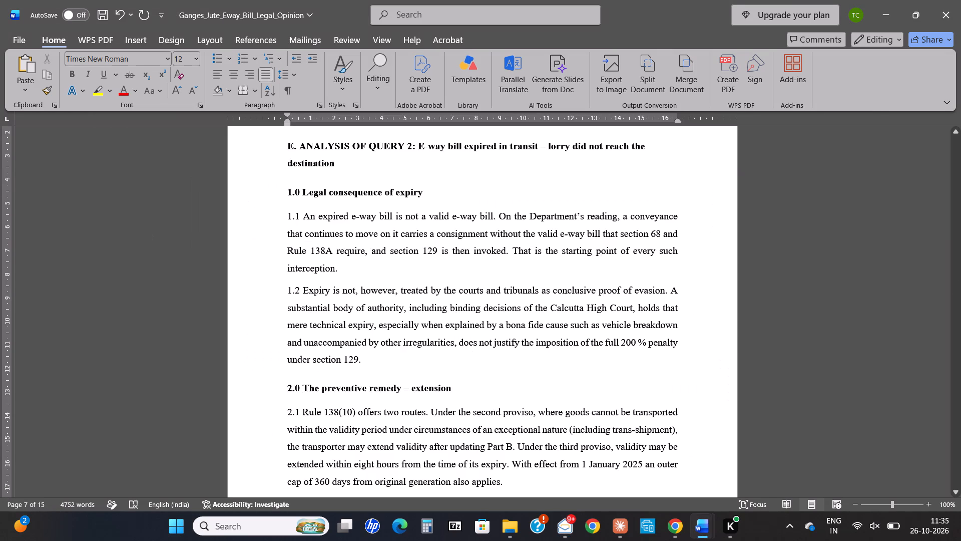
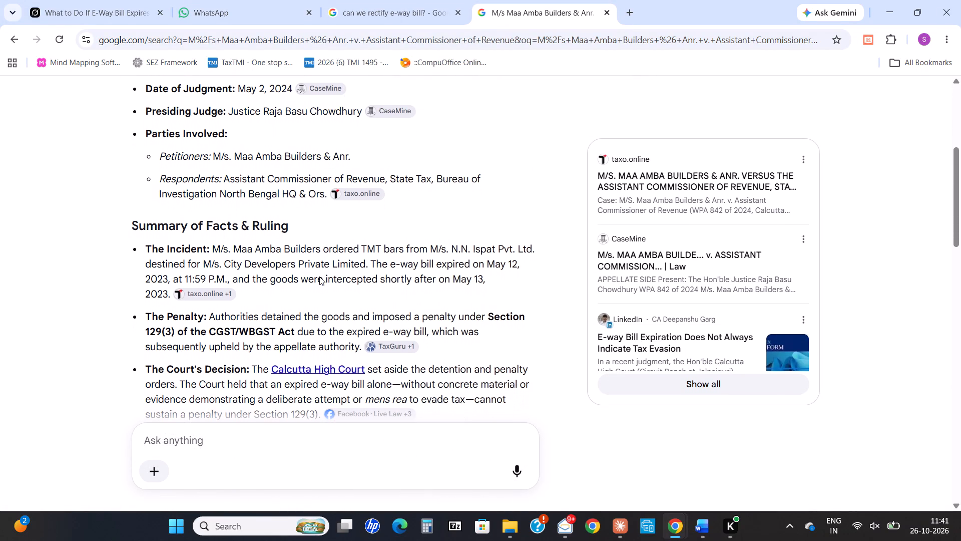
# Read the Google overview of the Maa Amba Builders case, covering its key details, facts, penalty and the court's decision.
pyautogui.scroll(-1, 319, 277)
pyautogui.scroll(-1, 340, 311)
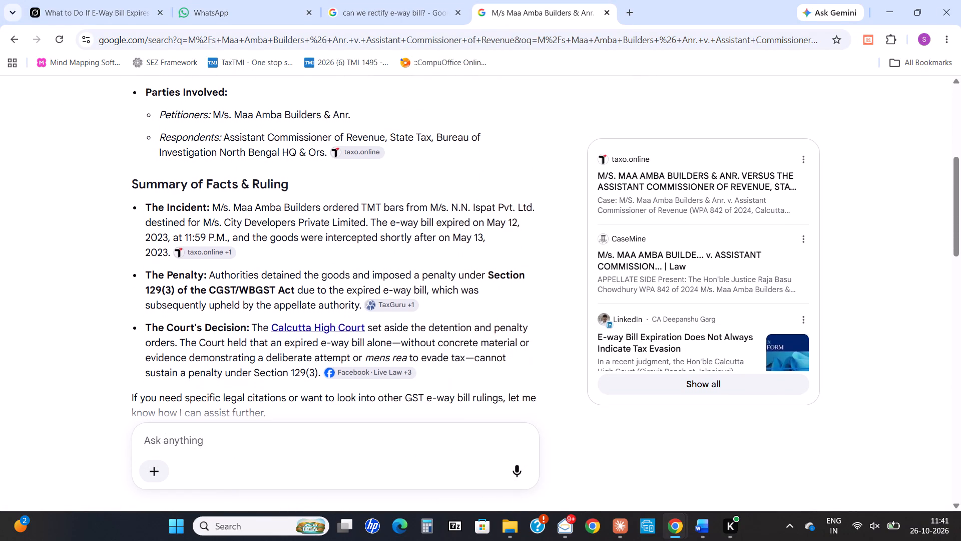
pyautogui.scroll(-2, 340, 311)
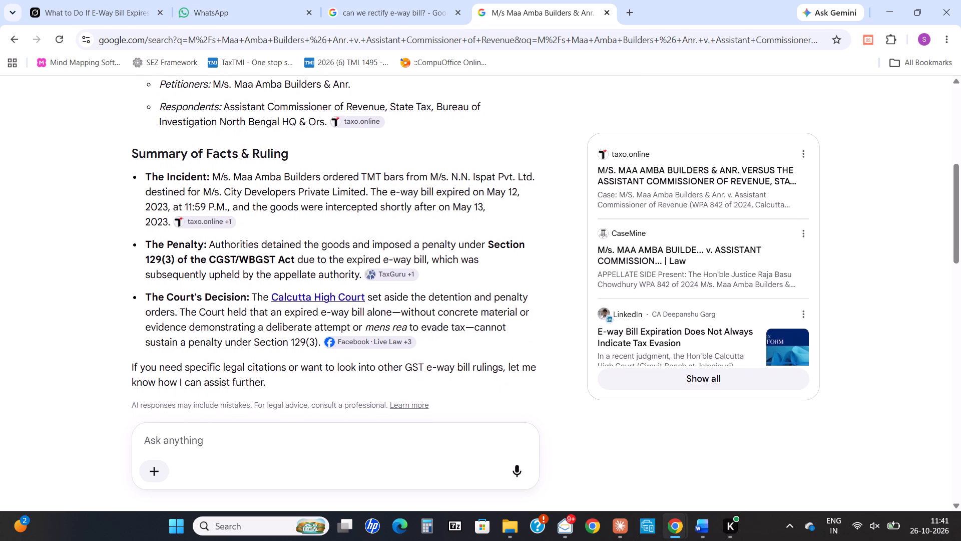
pyautogui.scroll(-1, 340, 311)
pyautogui.scroll(4, 340, 311)
pyautogui.scroll(-5, 340, 311)
pyautogui.scroll(1, 277, 311)
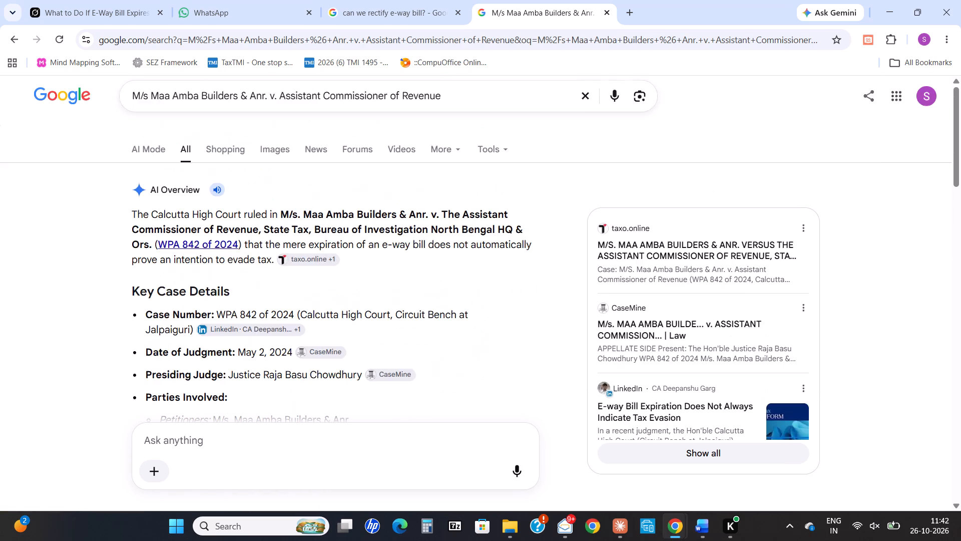
# In the Word opinion, add an unnumbered indented line below 11.1.2: "The above argument is supported by the following case laws:".
pyautogui.hotkey('alt', 'Tab')
pyautogui.hotkey('alt', 'Tab')
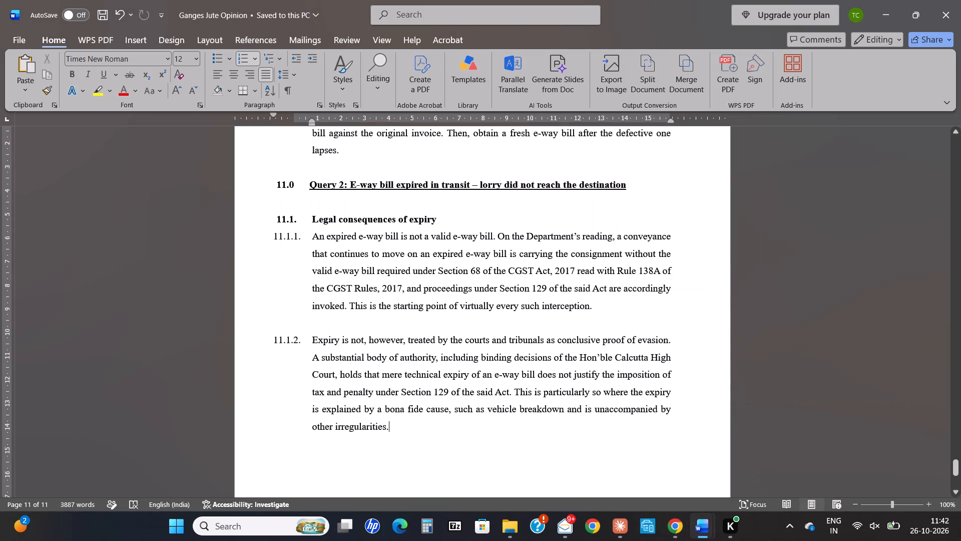
pyautogui.press('Return')
pyautogui.press('Up')
pyautogui.press('BackSpace')
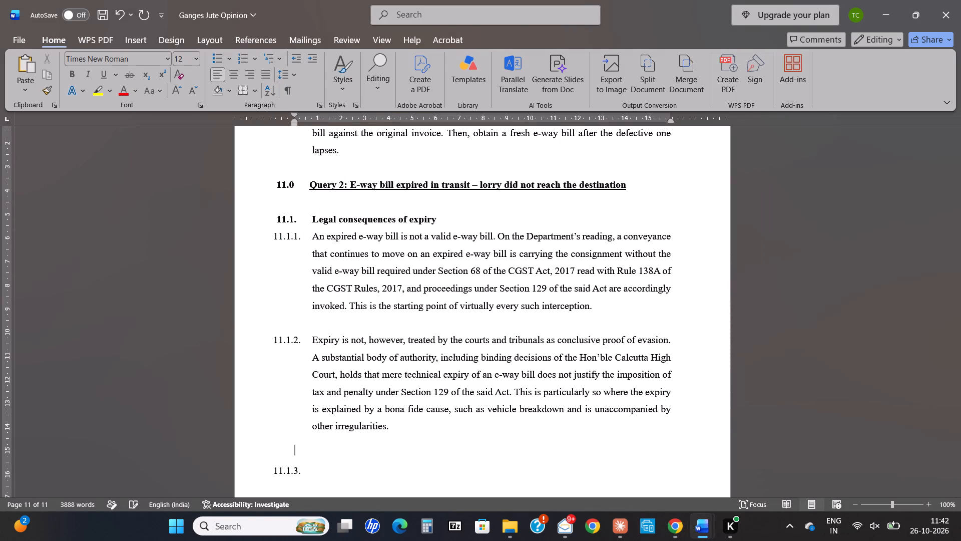
pyautogui.press('Tab')
pyautogui.write('The avo')
pyautogui.press('BackSpace')
pyautogui.press('BackSpace')
pyautogui.write('bove')
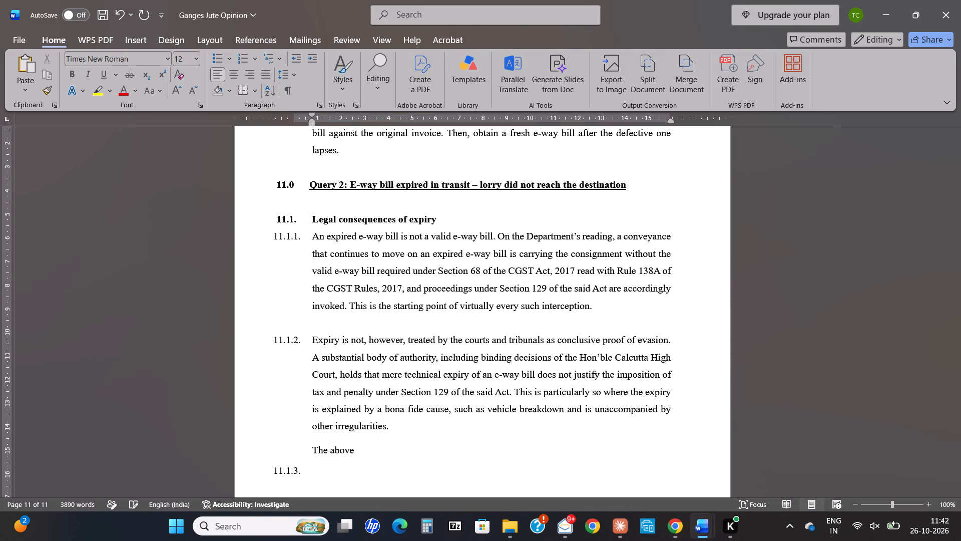
pyautogui.press('space')
pyautogui.write('arg')
pyautogui.write('ument is supported by the')
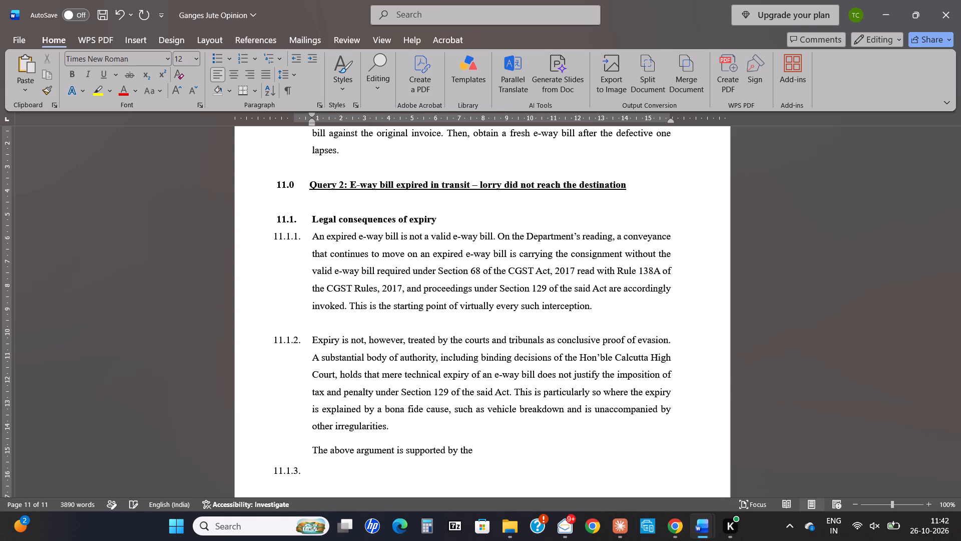
pyautogui.press('space')
pyautogui.hotkey('alt', 'Tab')
pyautogui.hotkey('alt', 'Tab')
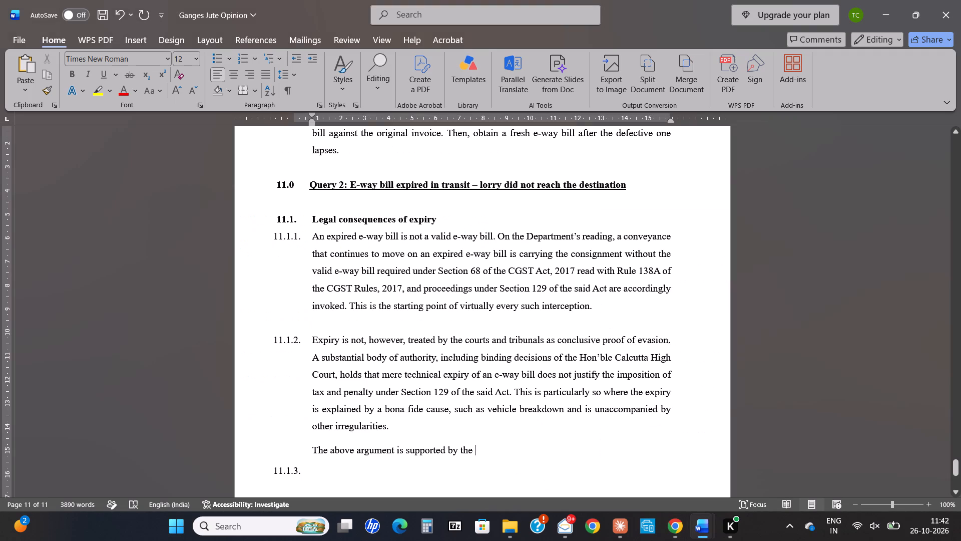
pyautogui.write('following case a')
pyautogui.press('BackSpace')
pyautogui.write('laws"')
pyautogui.press('BackSpace')
pyautogui.hotkey('shift', ':')
# Start a lettered list under that line with item a. reading "M/s. Maa Amba Builders & Anr.", checking the name against the Google result.
pyautogui.press('Return')
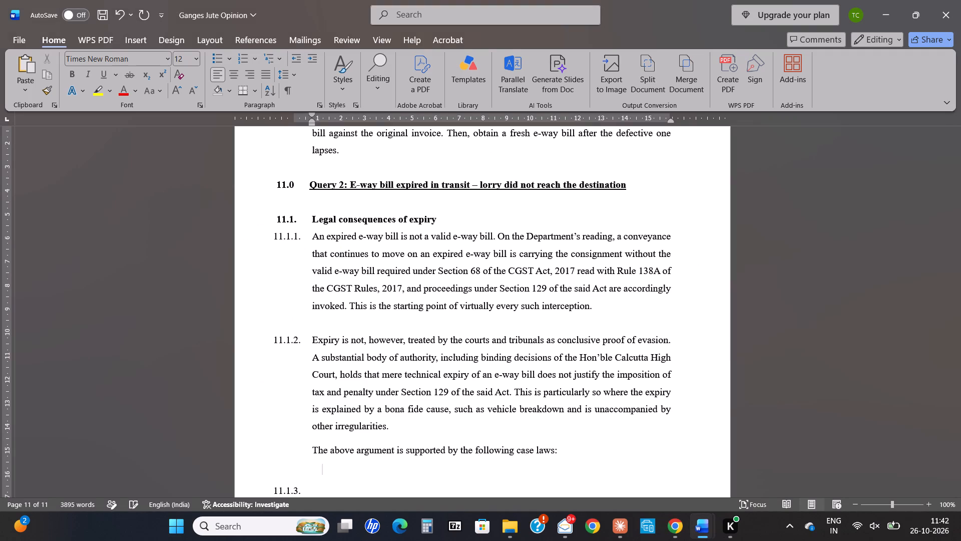
pyautogui.write('a.')
pyautogui.press('space')
pyautogui.hotkey('alt', 'Tab')
pyautogui.hotkey('alt', 'Tab')
pyautogui.write('Ms/')
pyautogui.press('BackSpace')
pyautogui.press(']')
pyautogui.press('BackSpace')
pyautogui.press('BackSpace')
pyautogui.write('/s')
pyautogui.press('space')
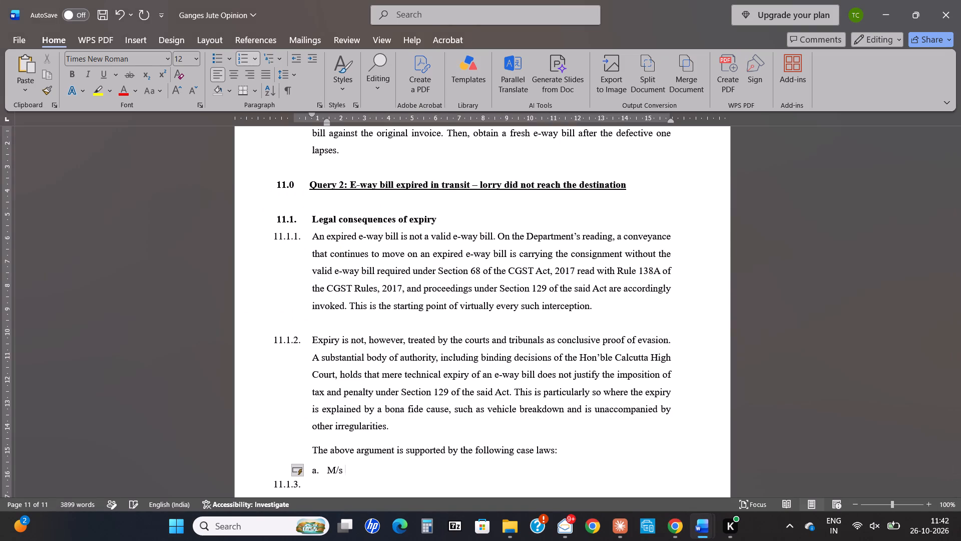
pyautogui.hotkey('alt', 'Tab')
pyautogui.hotkey('alt', 'Tab')
pyautogui.press('BackSpace')
pyautogui.write('. A')
pyautogui.hotkey('shift', 'BackSpace')
pyautogui.write('Maa')
pyautogui.press('space')
pyautogui.hotkey('alt', 'Tab')
pyautogui.hotkey('alt', 'Tab')
pyautogui.write('Amba')
pyautogui.press('space')
pyautogui.hotkey('alt', 'Tab')
pyautogui.hotkey('alt', 'Tab')
pyautogui.press('b')
pyautogui.press('BackSpace')
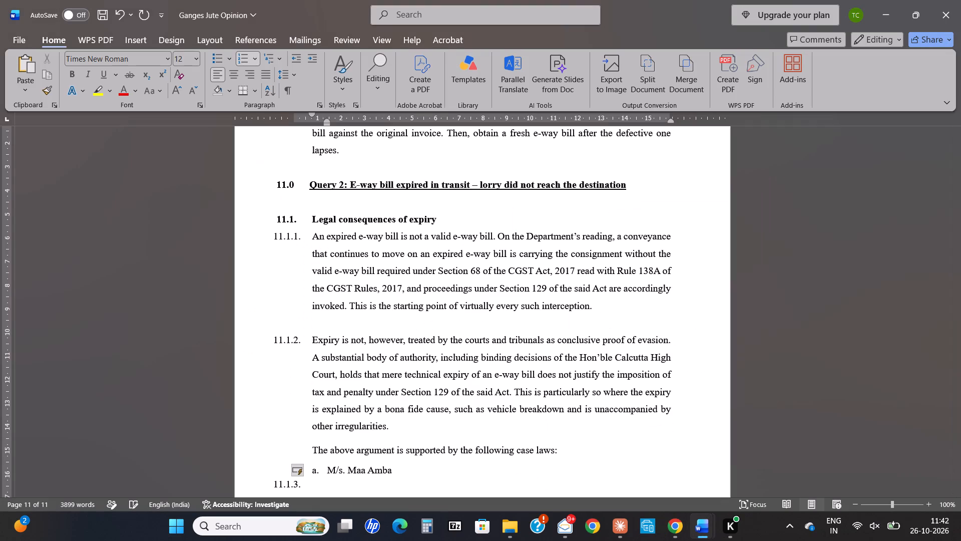
pyautogui.write('Builder')
pyautogui.hotkey('alt', 'Tab')
pyautogui.hotkey('alt', 'Tab')
pyautogui.write('s')
pyautogui.press('space')
pyautogui.write('& Anr.')
# Continue item a. with "v. The" and the respondent's title, Assistant Commissioner of Revenue, following the case title in the Google result.
pyautogui.hotkey('alt', 'Tab')
pyautogui.hotkey('alt', 'Tab')
pyautogui.press('space')
pyautogui.write('v. The')
pyautogui.press('BackSpace')
pyautogui.hotkey('ctrl', 'z')
pyautogui.hotkey('ctrl', 'z')
pyautogui.hotkey('ctrl', 'z')
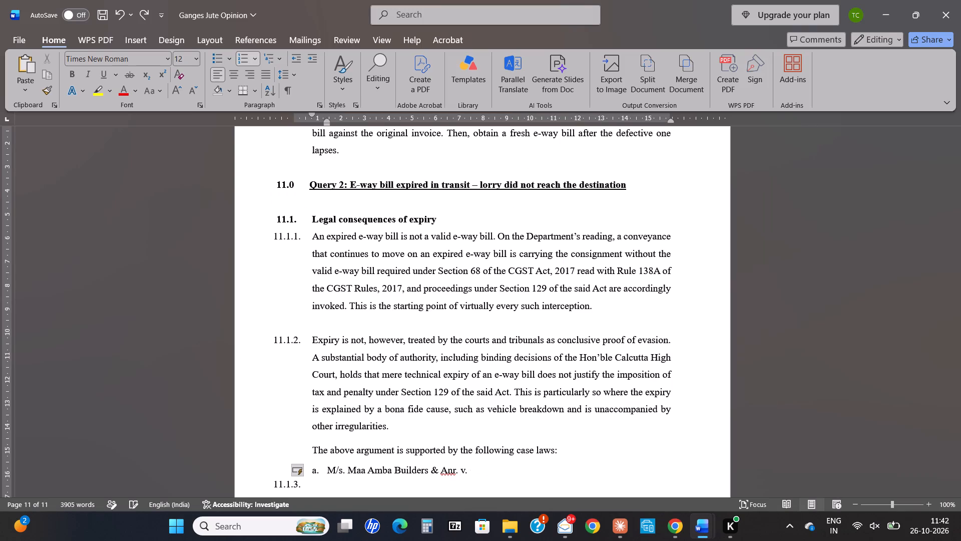
pyautogui.press('space')
pyautogui.write('The')
pyautogui.press('space')
pyautogui.hotkey('alt', 'Tab')
pyautogui.hotkey('alt', 'Tab')
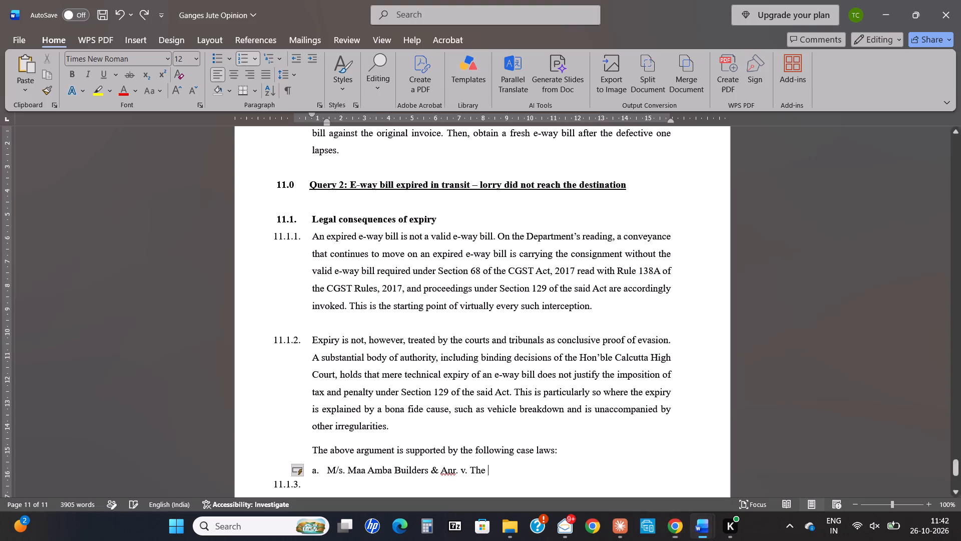
pyautogui.write('Asis')
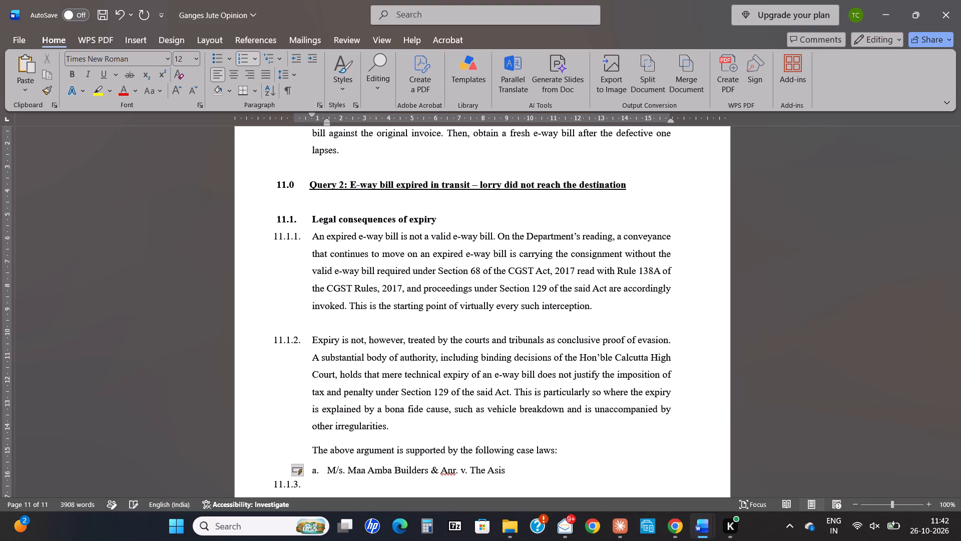
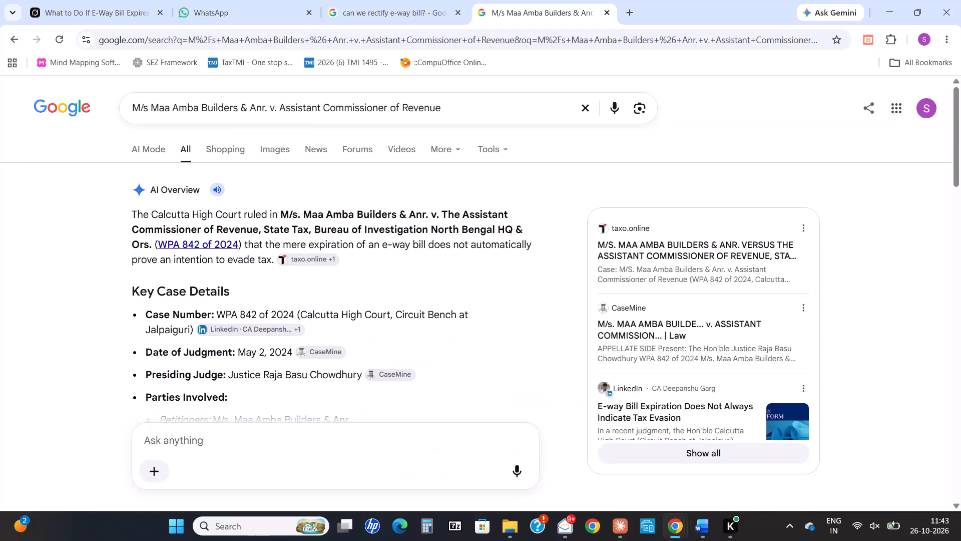
# In item a. of the Word opinion, complete the word "Assistant" after "v. The", matching the spelling in the Google result.
pyautogui.hotkey('alt', 'Tab')
pyautogui.write('stant')
pyautogui.press('space')
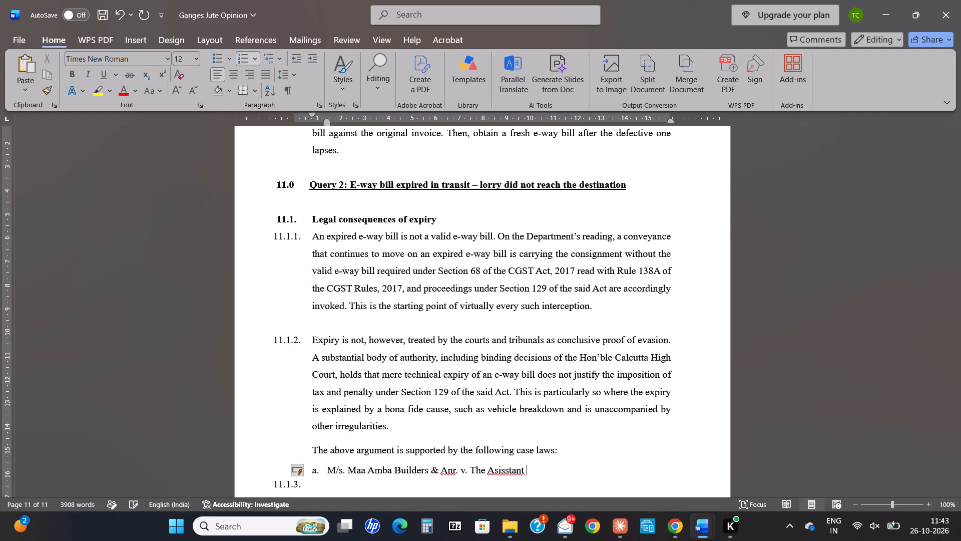
pyautogui.hotkey('alt', 'Tab')
pyautogui.hotkey('alt', 'Tab')
pyautogui.hotkey('ctrl', 'BackSpace')
pyautogui.write('Assita')
pyautogui.press('BackSpace')
pyautogui.press('s')
pyautogui.press('BackSpace')
pyautogui.press('BackSpace')
pyautogui.write('stant')
pyautogui.press('space')
# Continue item a. with "Commissioner of Revenue", following the respondent's title in the Google overview.
pyautogui.hotkey('alt', 'Tab')
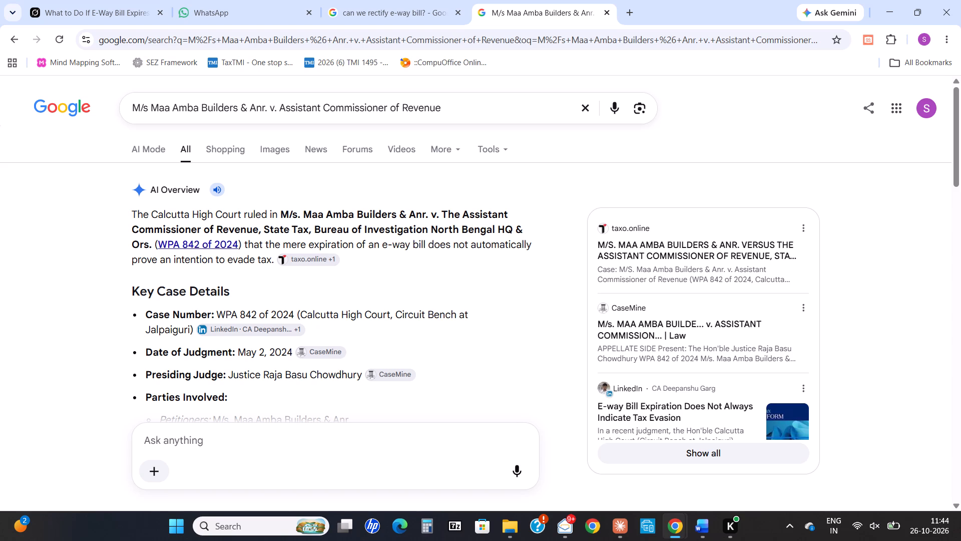
pyautogui.hotkey('alt', 'Tab')
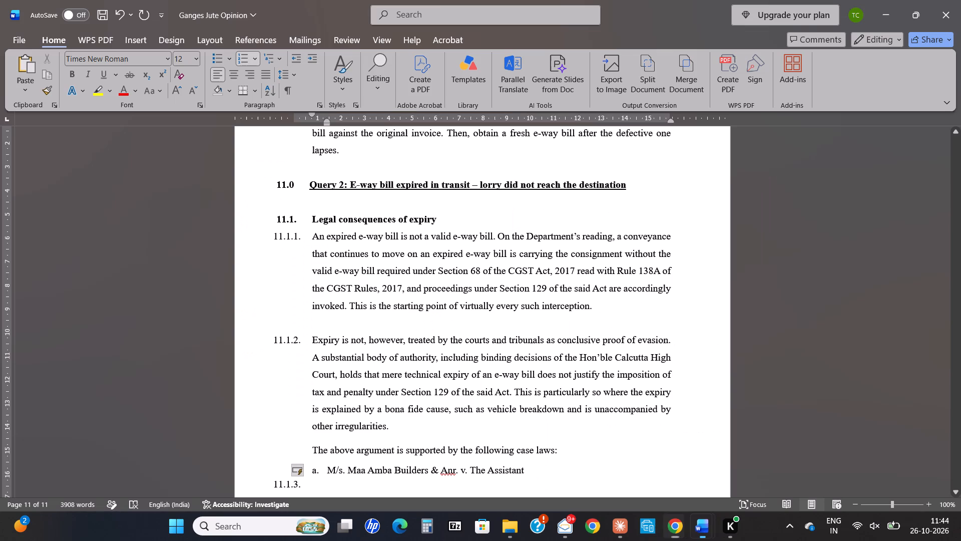
pyautogui.hotkey('alt', 'Tab')
pyautogui.hotkey('alt', 'Tab')
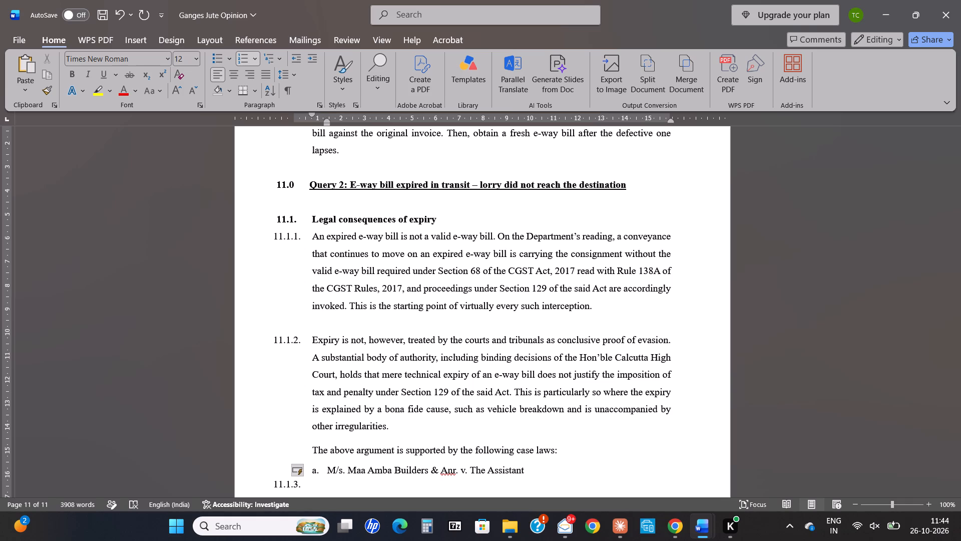
pyautogui.write('Commissoiner')
pyautogui.hotkey('alt', 'Tab')
pyautogui.hotkey('alt', 'Tab')
pyautogui.press('BackSpace')
pyautogui.press('BackSpace')
pyautogui.press('BackSpace')
pyautogui.press('BackSpace')
pyautogui.press('BackSpace')
pyautogui.write('ioner')
pyautogui.hotkey('alt', 'Tab')
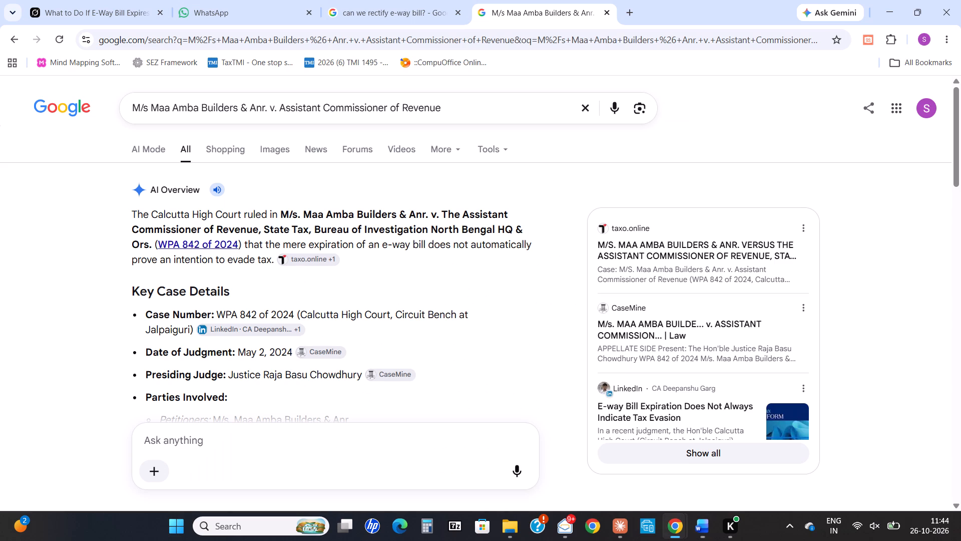
pyautogui.hotkey('alt', 'Tab')
pyautogui.press('space')
pyautogui.write('of Revenue')
# Extend the respondent's title in item a. with ", State Tax, Bureau", checking it against the Google overview.
pyautogui.hotkey('alt', 'Tab')
pyautogui.hotkey('alt', 'Tab')
pyautogui.write(', Stta')
pyautogui.press('BackSpace')
pyautogui.press('BackSpace')
pyautogui.write('ate')
pyautogui.press('space')
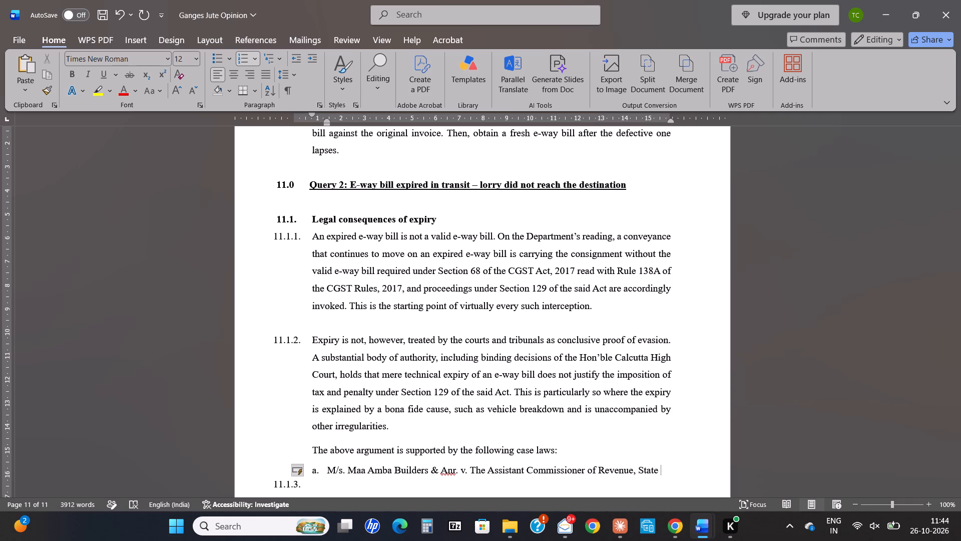
pyautogui.hotkey('alt', 'Tab')
pyautogui.hotkey('alt', 'Tab')
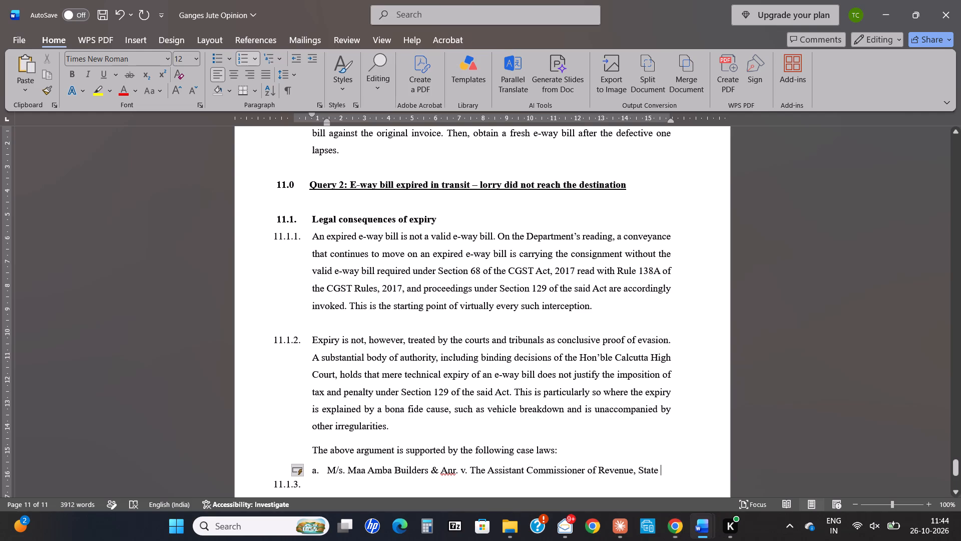
pyautogui.hotkey('alt', 'Tab')
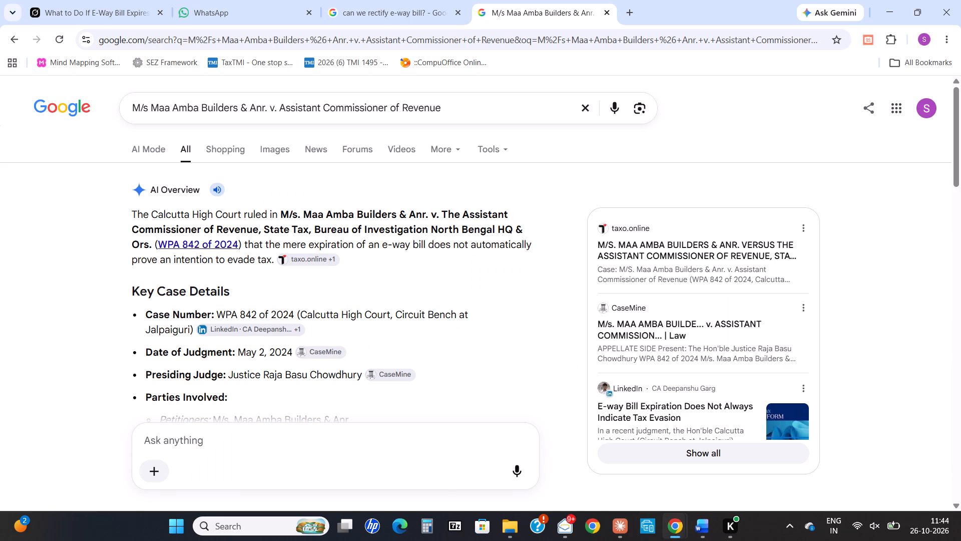
pyautogui.hotkey('alt', 'Tab')
pyautogui.write('Tax,')
pyautogui.hotkey('alt', 'space')
pyautogui.hotkey('alt', 'Tab')
pyautogui.hotkey('alt', 'Tab')
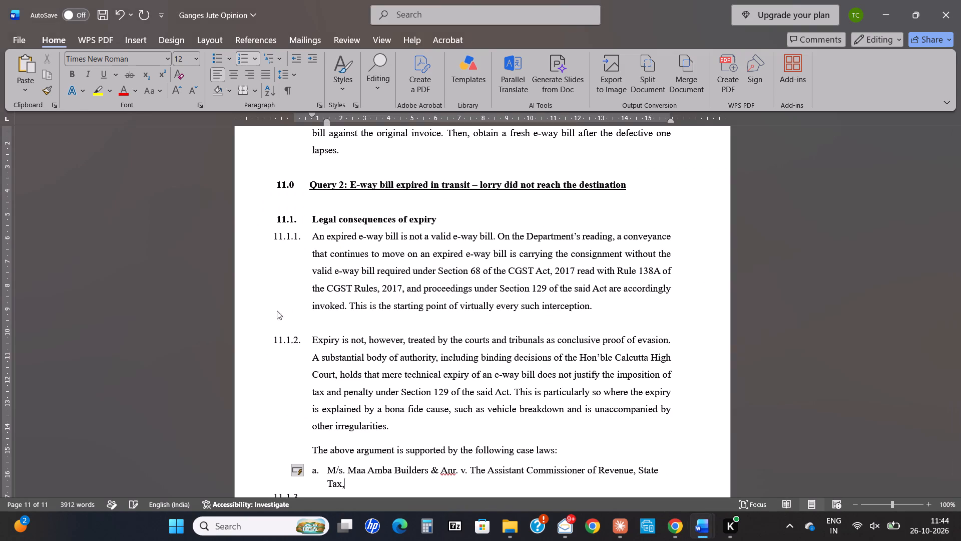
pyautogui.hotkey('alt', 'Tab')
pyautogui.press('space')
pyautogui.write('Bureau')
# From the Google results in Chrome, open the CaseMine judgment on Maa Amba Builders and complete its robot check.
pyautogui.hotkey('alt', 'Tab')
pyautogui.scroll(-3, 254, 290)
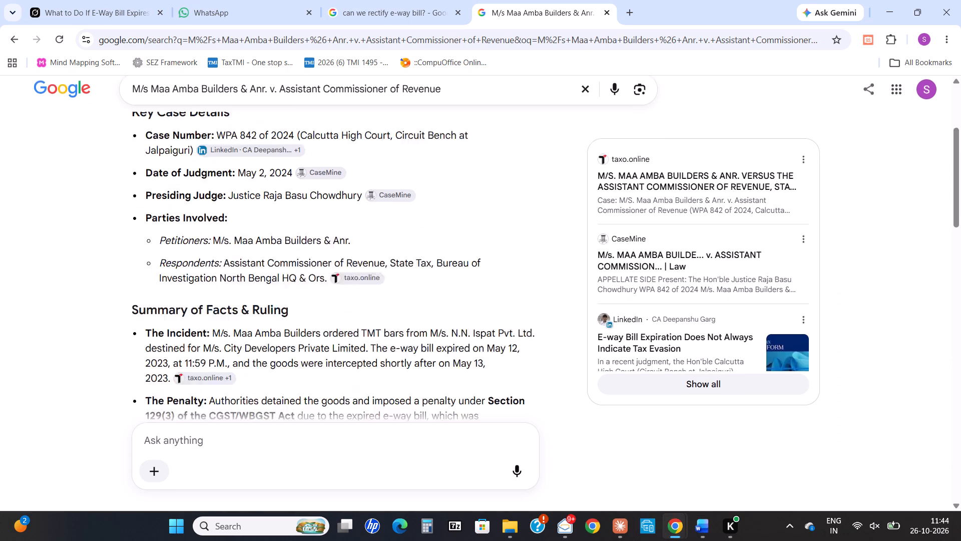
pyautogui.scroll(-4, 254, 290)
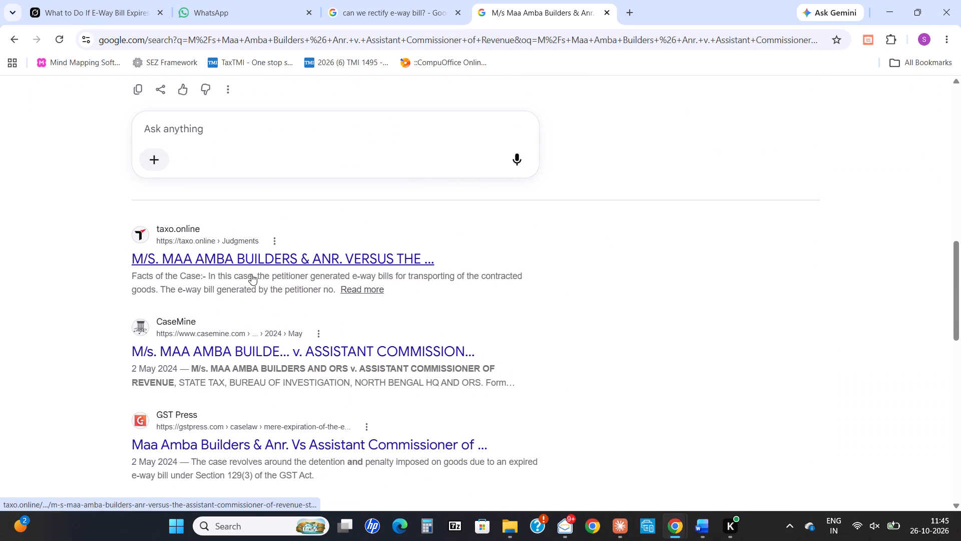
pyautogui.keyDown('ctrl'); pyautogui.click(242, 344); pyautogui.keyUp('ctrl')
pyautogui.hotkey('ctrl', 'Tab')
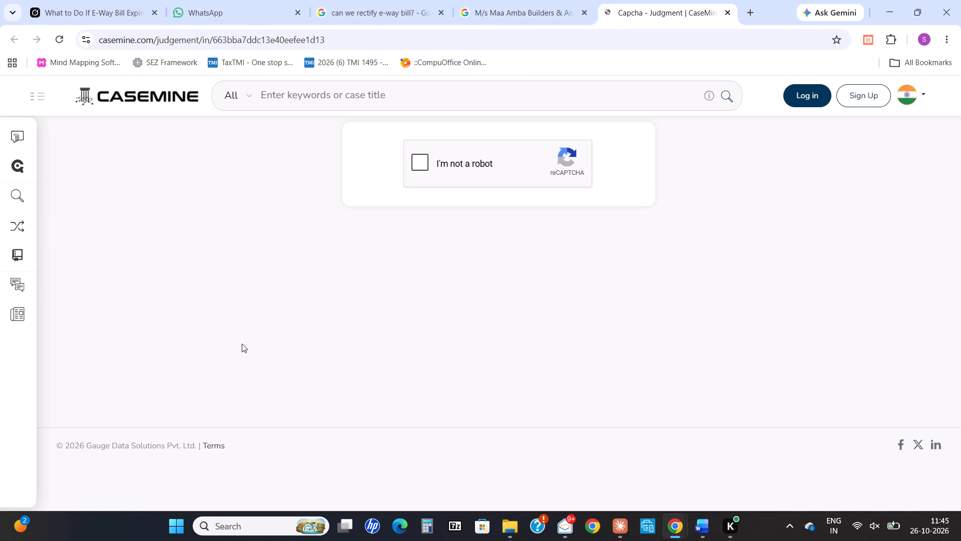
pyautogui.click(419, 164)
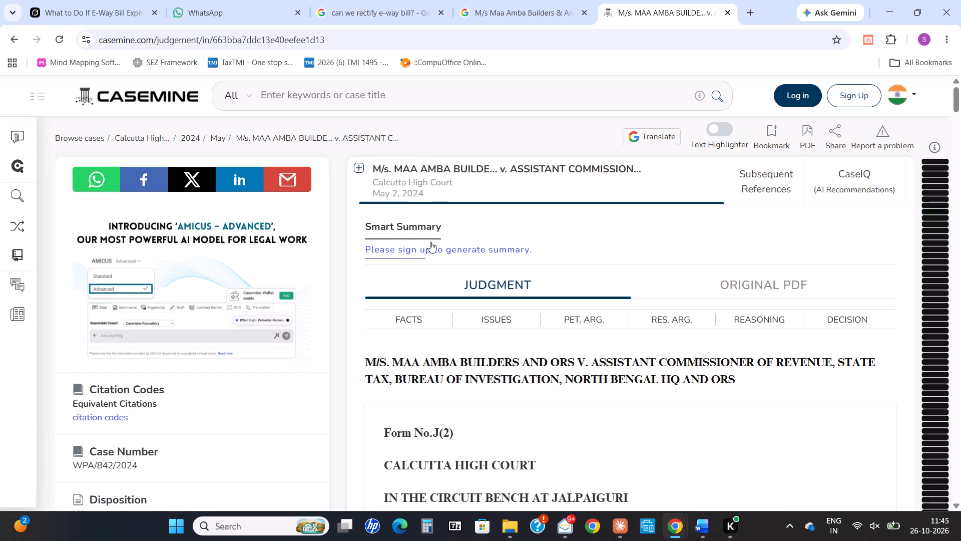
# Examine the judgment's opening details on CaseMine, including the court, case number and parties, and compare them with the Google overview.
pyautogui.scroll(-3, 430, 242)
pyautogui.scroll(-1, 484, 326)
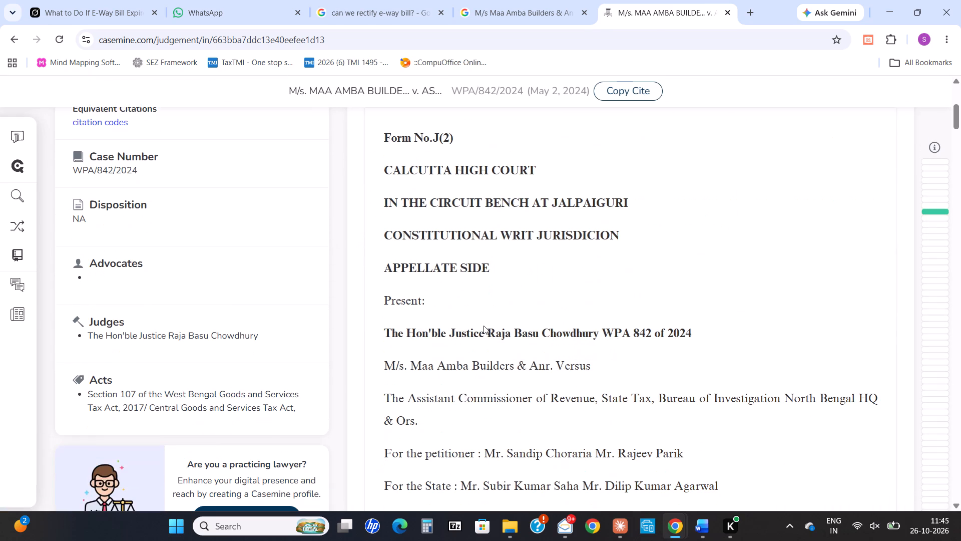
pyautogui.scroll(-2, 484, 326)
pyautogui.hotkey('alt', 'Tab')
pyautogui.hotkey('alt', 'Tab')
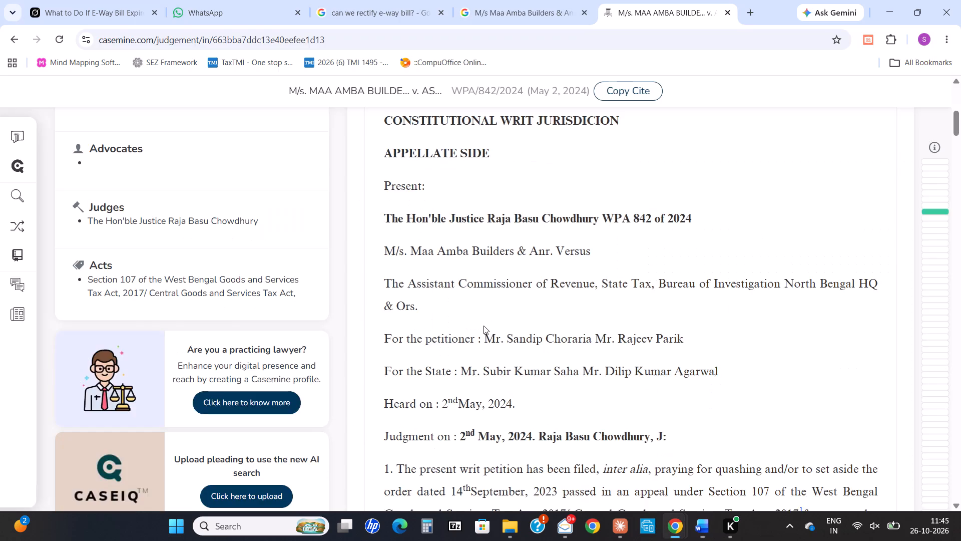
pyautogui.hotkey('ctrl', 'shift', 'Tab')
pyautogui.scroll(7, 484, 326)
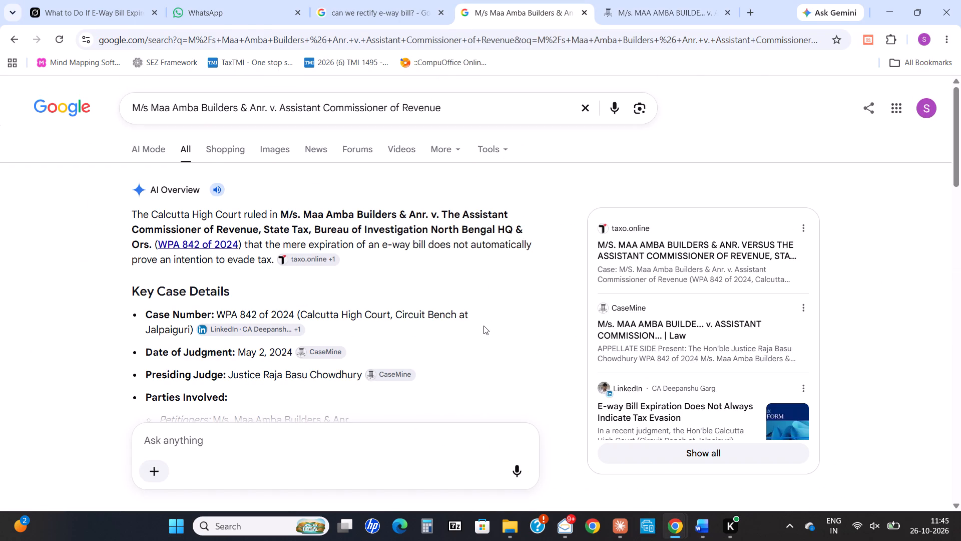
# Read through the CaseMine judgment's numbered paragraphs to the final orders, focusing on the court's reasoning and decision.
pyautogui.hotkey('ctrl', 'Tab')
pyautogui.scroll(-16, 484, 326)
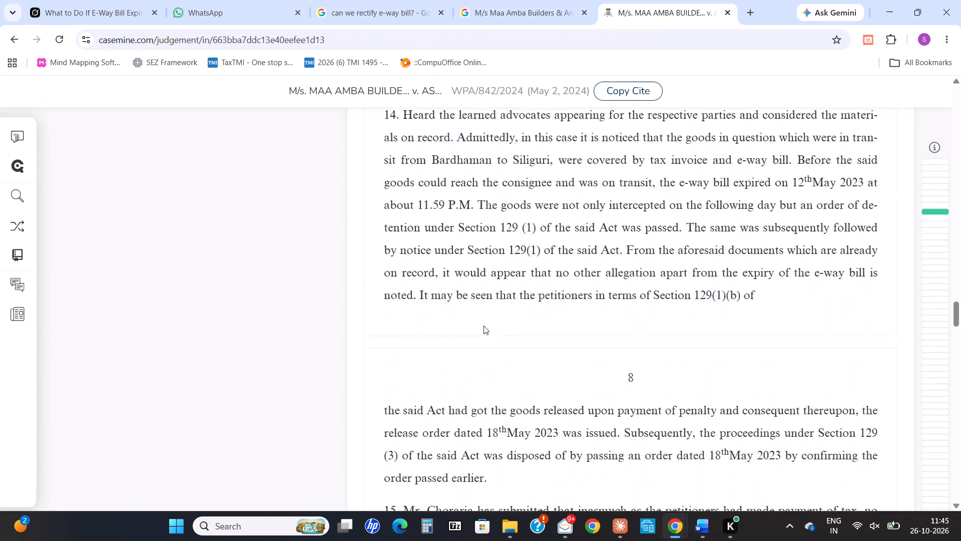
pyautogui.scroll(-8, 484, 326)
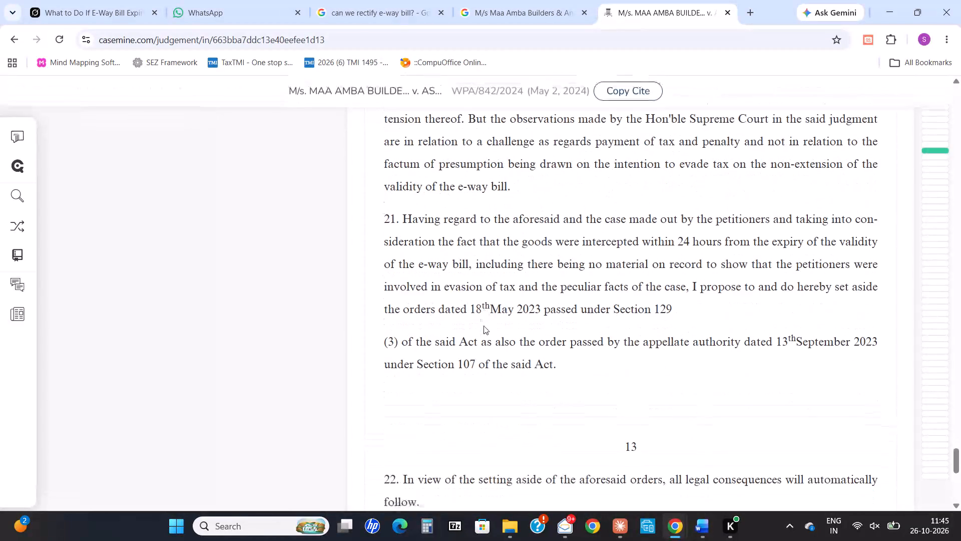
pyautogui.scroll(-5, 484, 326)
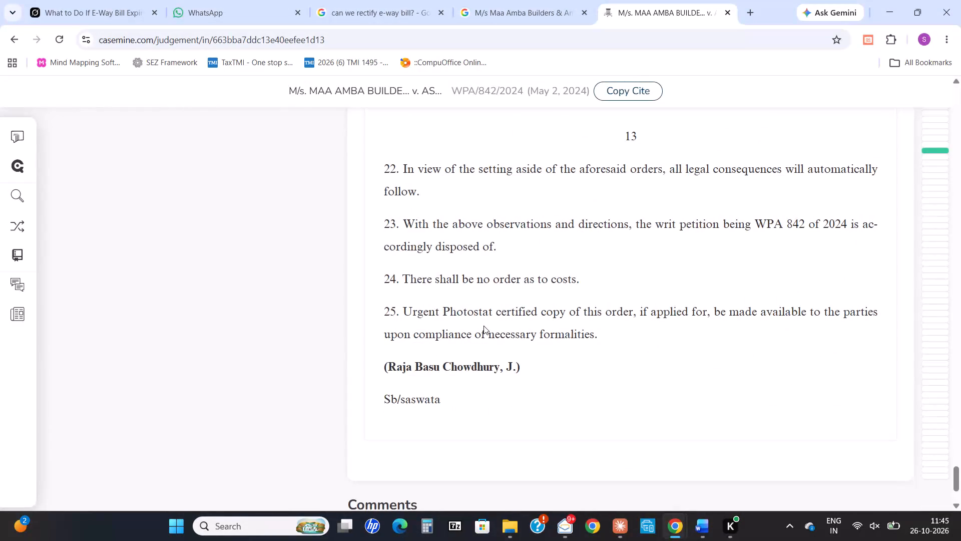
pyautogui.scroll(5, 578, 318)
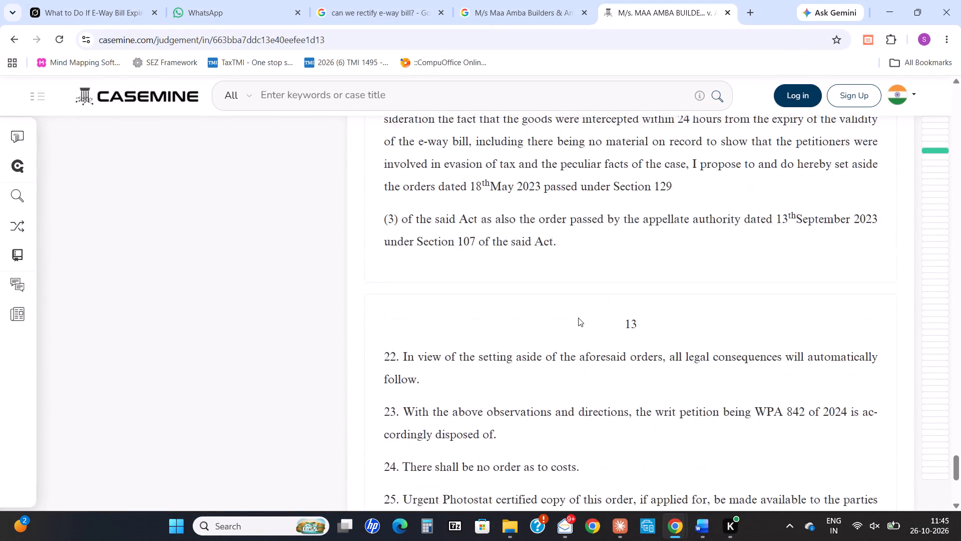
pyautogui.scroll(2, 578, 318)
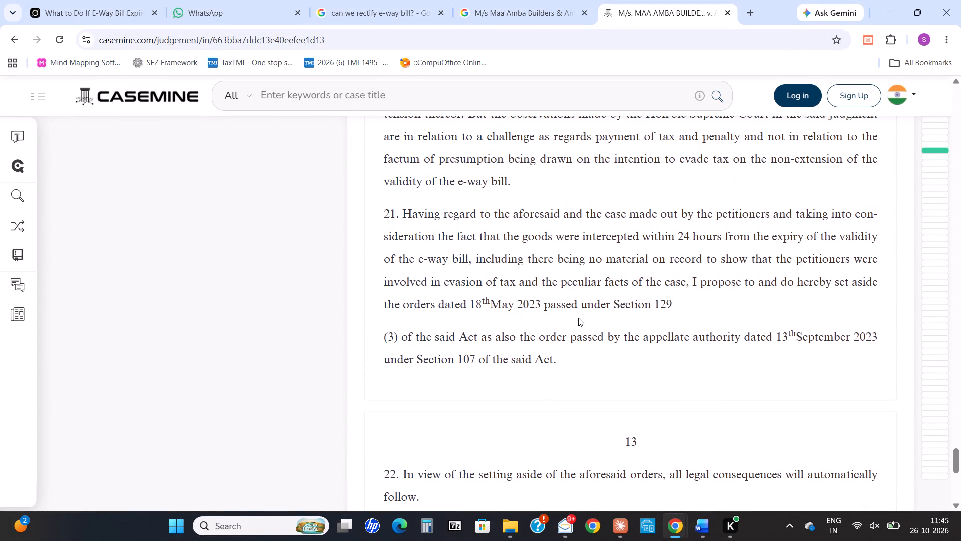
pyautogui.scroll(1, 578, 318)
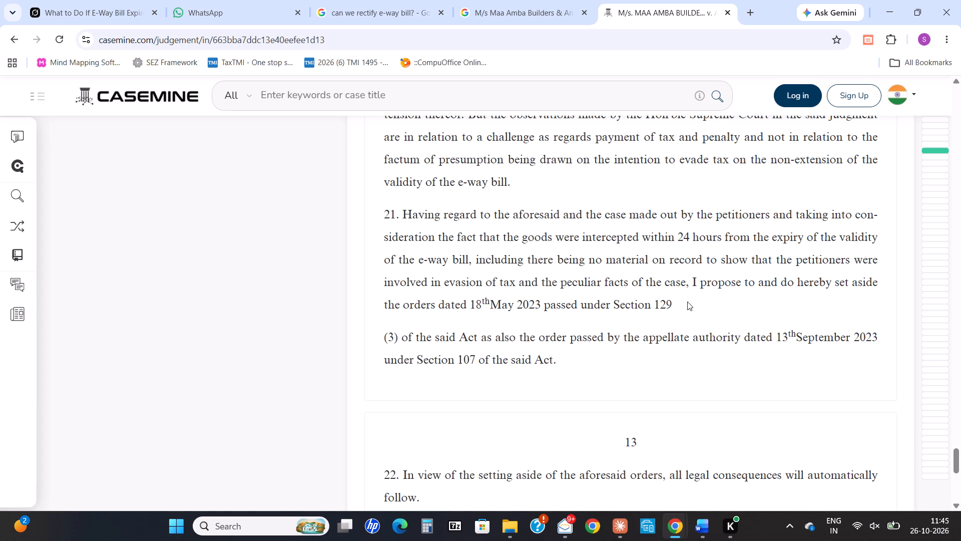
pyautogui.scroll(20, 687, 302)
pyautogui.scroll(9, 687, 302)
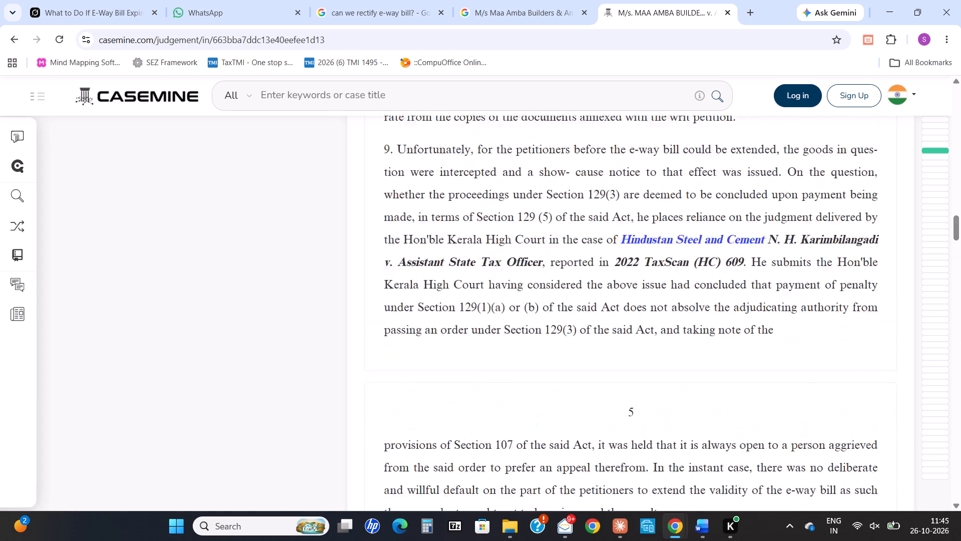
pyautogui.scroll(6, 687, 302)
pyautogui.scroll(-4, 687, 302)
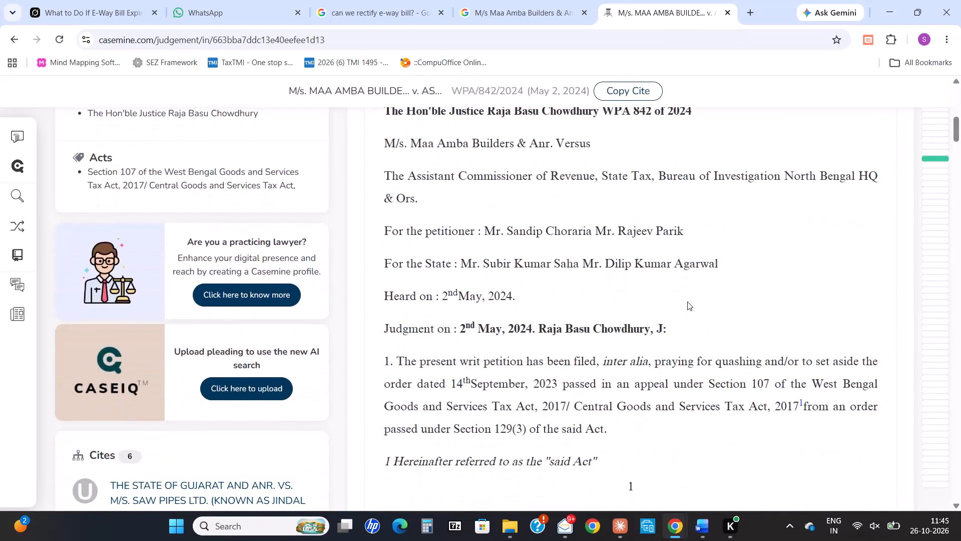
pyautogui.scroll(-1, 687, 302)
# In item a. of the Word opinion, add "of Investigation," after "Bureau", following the full case title on CaseMine.
pyautogui.hotkey('alt', 'Tab')
pyautogui.hotkey('alt', 'Tab')
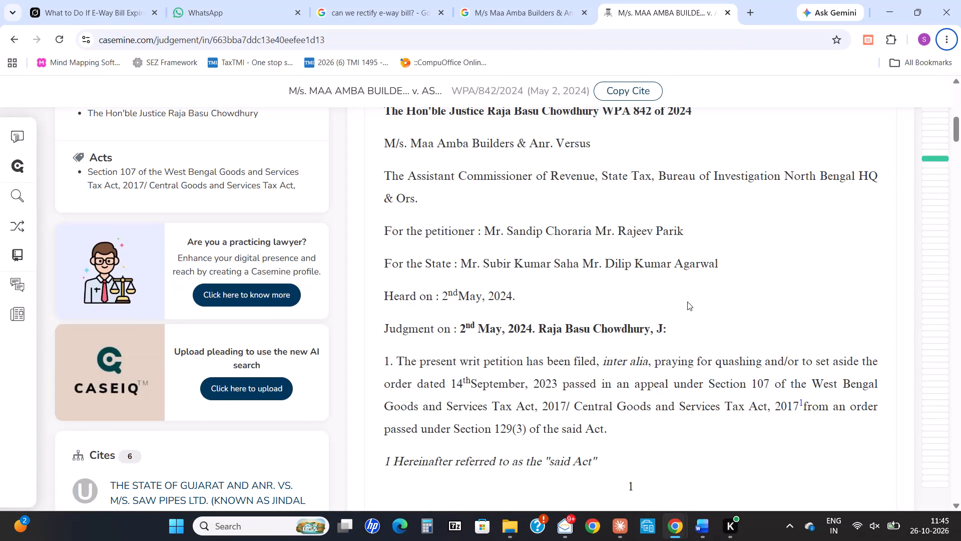
pyautogui.scroll(5, 687, 302)
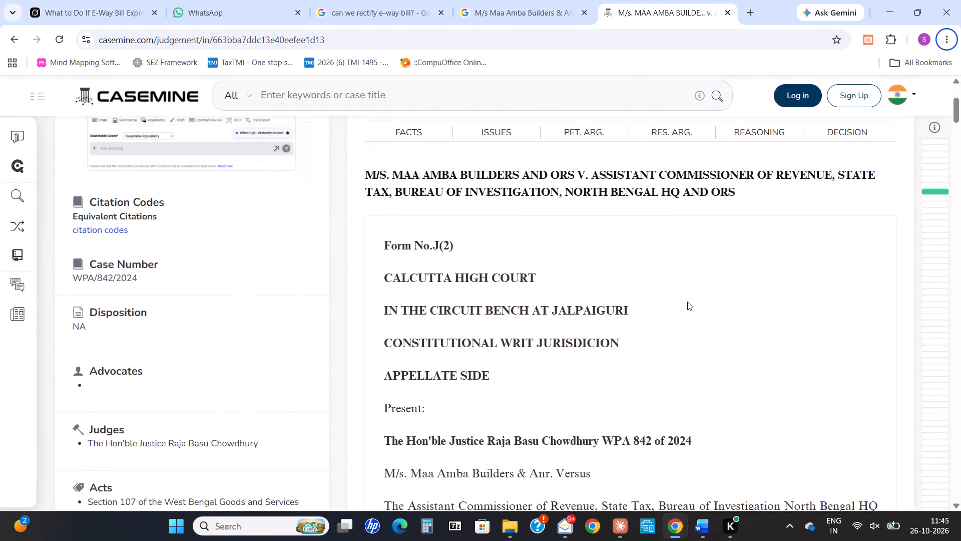
pyautogui.scroll(1, 687, 302)
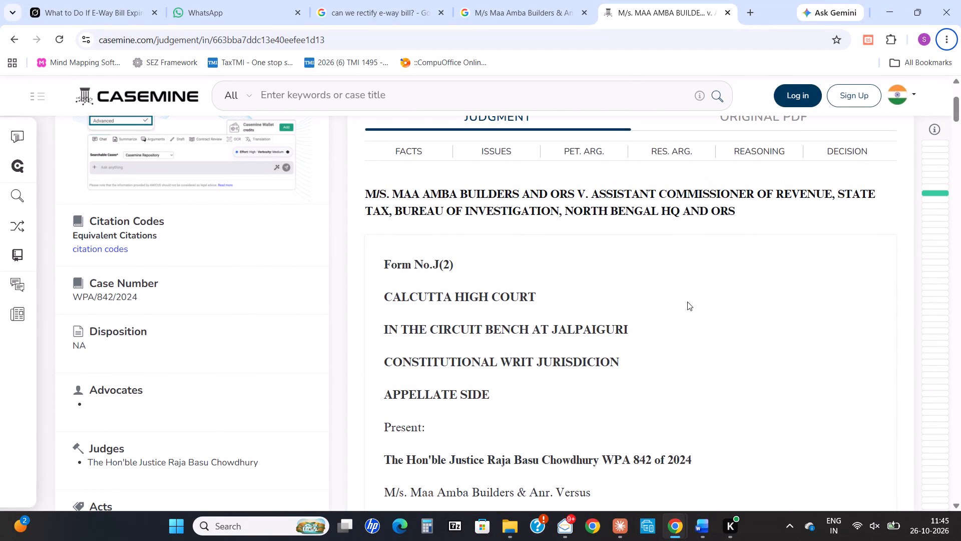
pyautogui.hotkey('alt', 'Tab')
pyautogui.press('space')
pyautogui.write('of Investifatio')
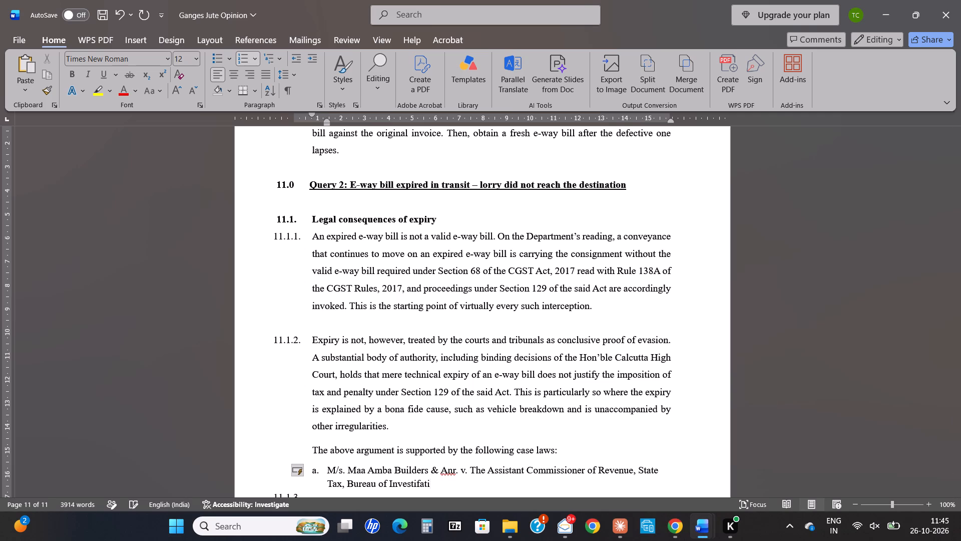
pyautogui.press('BackSpace')
pyautogui.press('BackSpace')
pyautogui.press('BackSpace')
pyautogui.press('BackSpace')
pyautogui.press('BackSpace')
pyautogui.write('gation')
pyautogui.hotkey('alt', 'Tab')
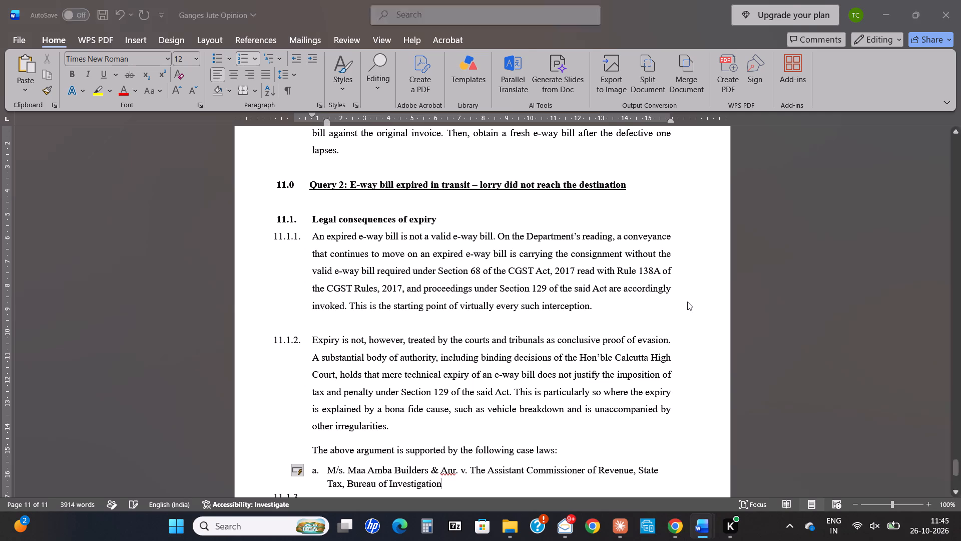
pyautogui.hotkey('alt', 'Tab')
pyautogui.write(',')
pyautogui.press('space')
# Finish the case title in item a. with "North Bengal HQ and ORS," as worded in the CaseMine heading.
pyautogui.hotkey('alt', 'Tab')
pyautogui.hotkey('alt', 'Tab')
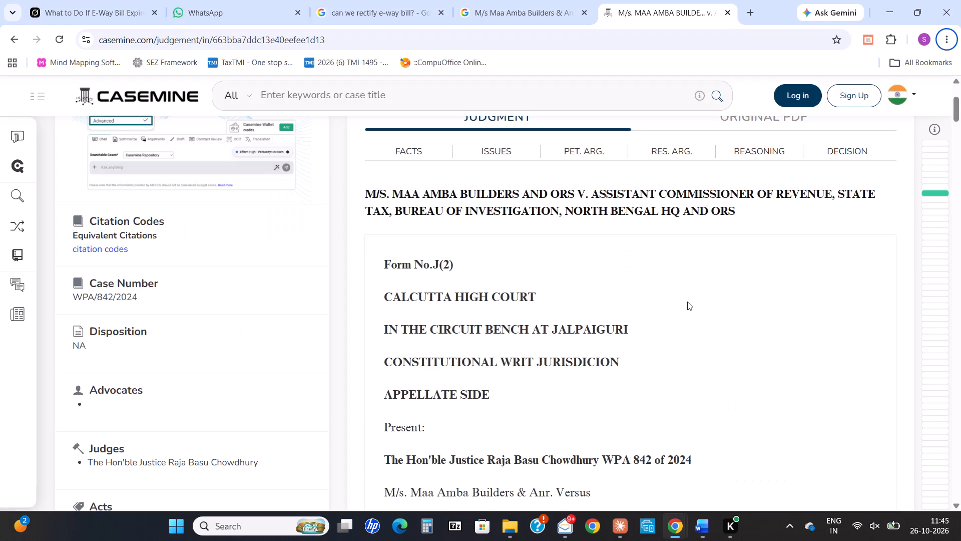
pyautogui.write('North Bengal')
pyautogui.press('space')
pyautogui.hotkey('alt', 'Tab')
pyautogui.hotkey('alt', 'Tab')
pyautogui.write('HQ and')
pyautogui.press('space')
pyautogui.hotkey('alt', 'Tab')
pyautogui.hotkey('alt', 'Tab')
pyautogui.write('ORS')
pyautogui.hotkey('alt', 'Tab')
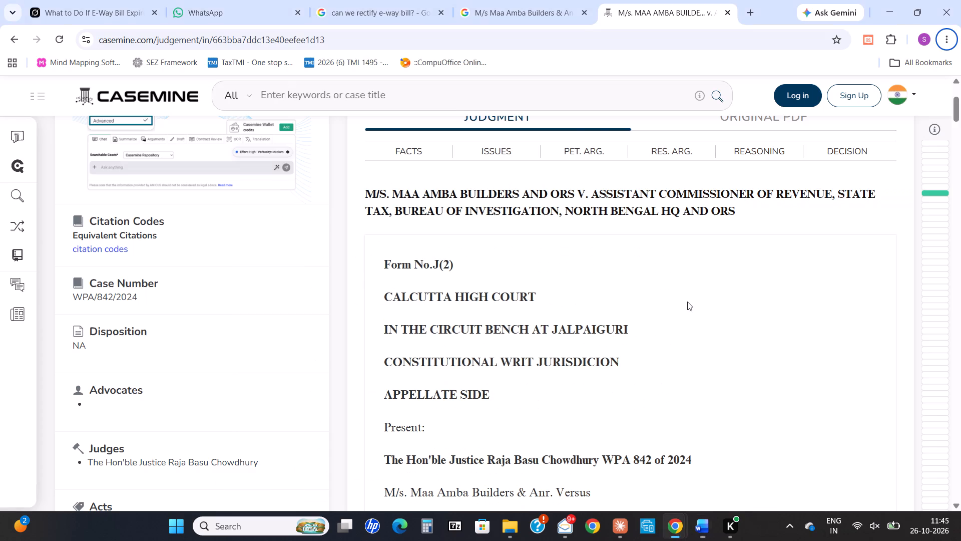
pyautogui.hotkey('alt', 'Tab')
pyautogui.write(',')
pyautogui.press('space')
# Add the case number "WPA 842 of 2024," from the CaseMine judgment to the citation in item a. of the Word opinion.
pyautogui.hotkey('alt', 'Tab')
pyautogui.scroll(1, 687, 302)
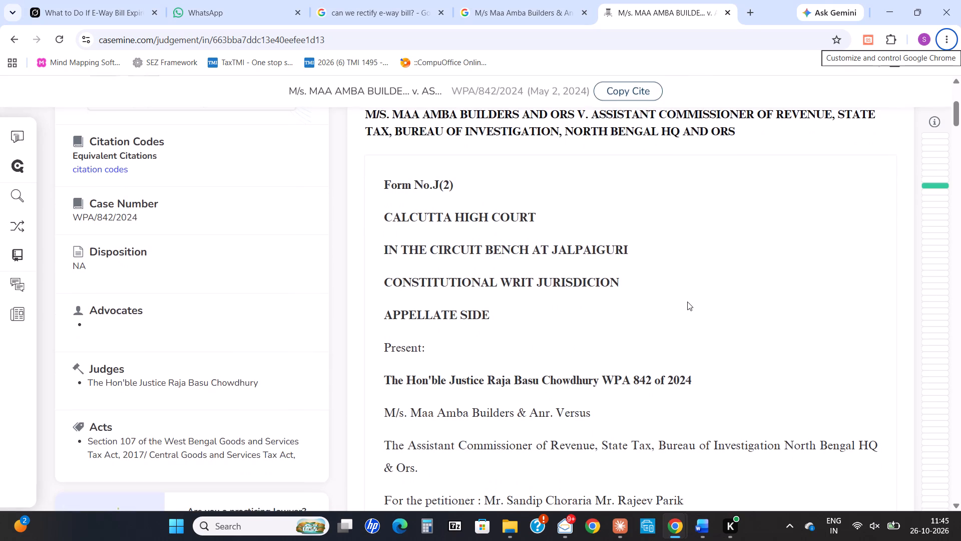
pyautogui.scroll(1, 687, 302)
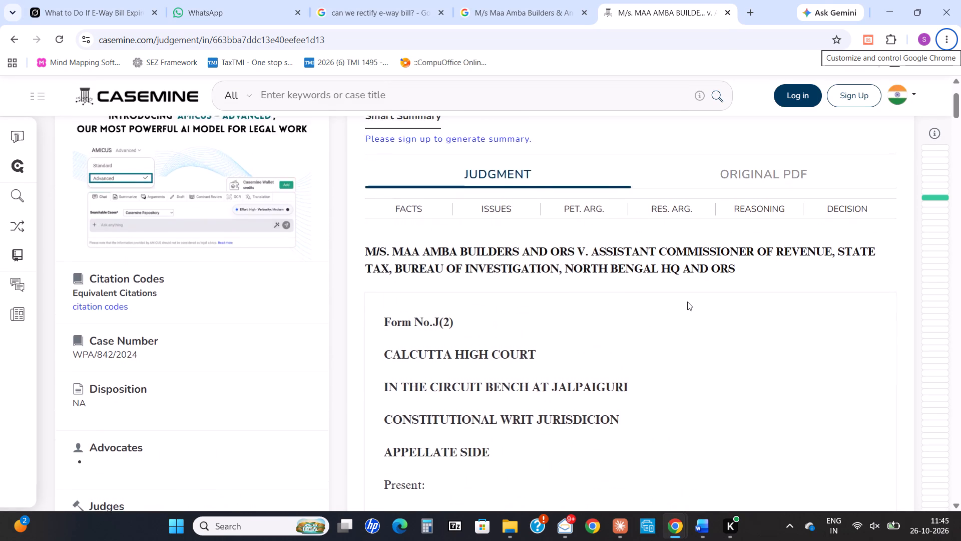
pyautogui.scroll(1, 687, 302)
pyautogui.scroll(-5, 687, 302)
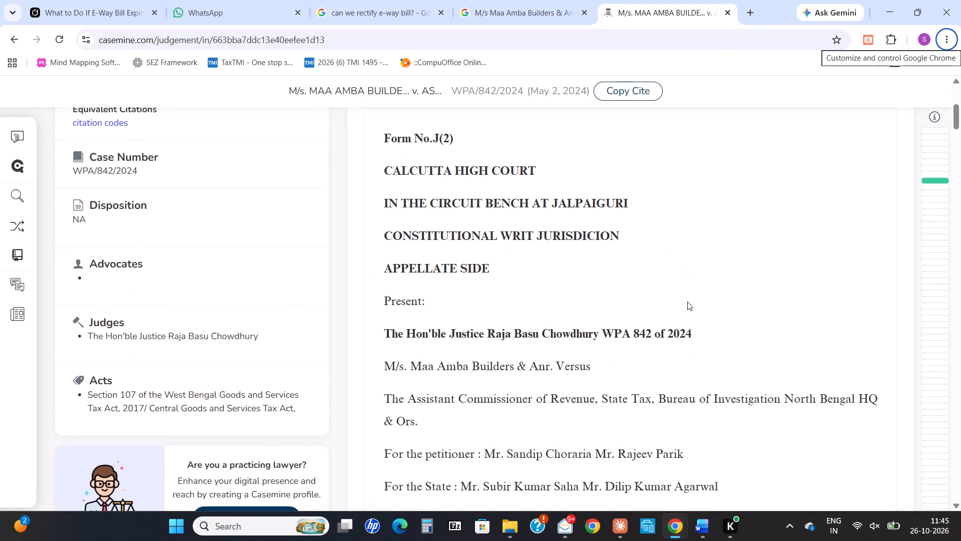
pyautogui.hotkey('alt', 'Tab')
pyautogui.write('WPA')
pyautogui.press('space')
pyautogui.hotkey('alt', 'Tab')
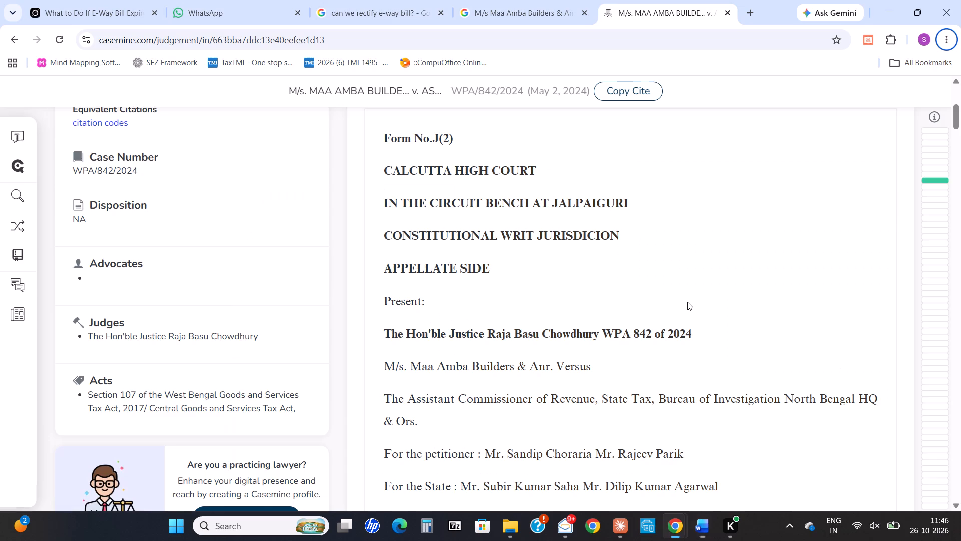
pyautogui.hotkey('alt', 'Tab')
pyautogui.write('42 of')
pyautogui.press('space')
pyautogui.hotkey('alt', 'Tab')
pyautogui.hotkey('alt', 'Tab')
pyautogui.write('2024')
pyautogui.hotkey('alt', 'Tab')
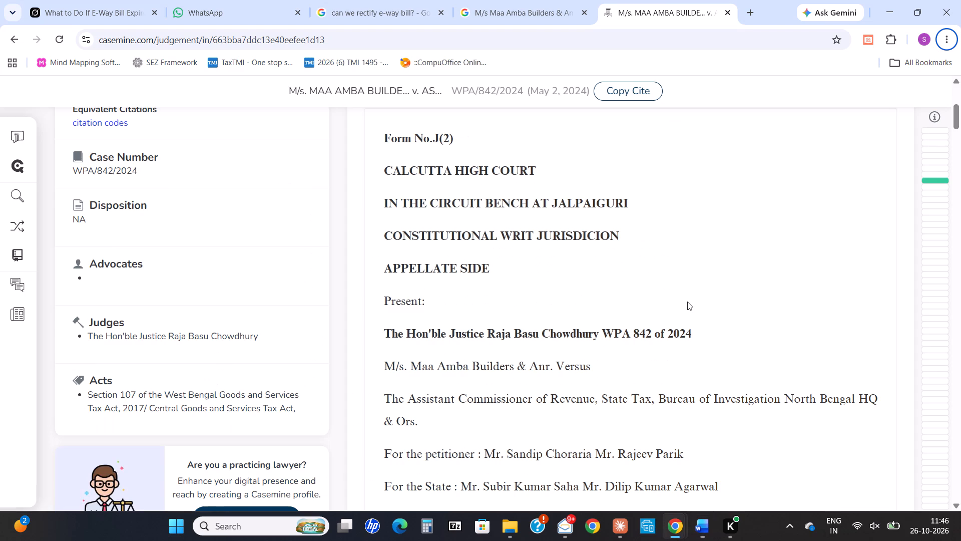
pyautogui.hotkey('alt', 'Tab')
pyautogui.write(',d a')
pyautogui.press('BackSpace')
pyautogui.press('BackSpace')
pyautogui.press('BackSpace')
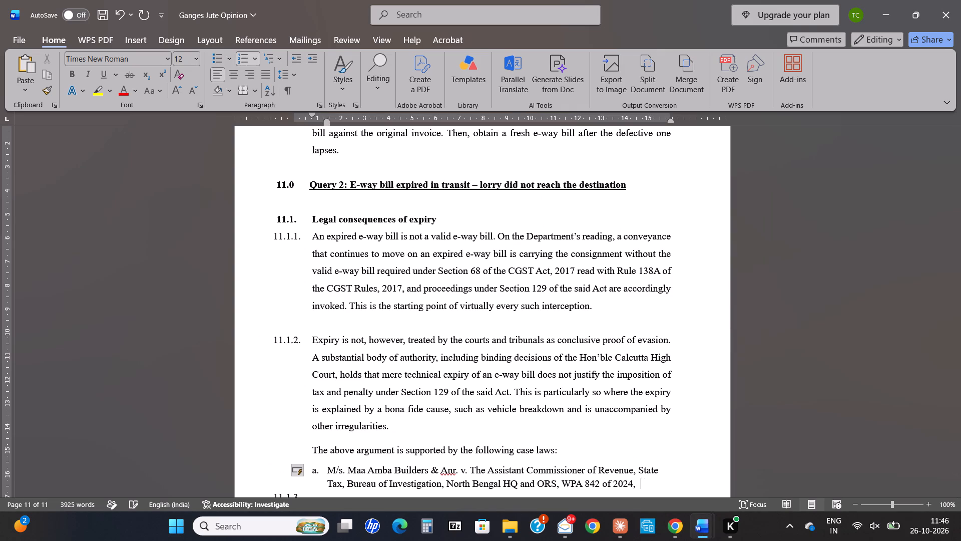
# Complete the item a. citation with "dated 02.05.2024)", checking the date in the CaseMine judgment.
pyautogui.press('space')
pyautogui.write('dated')
pyautogui.press('space')
pyautogui.hotkey('alt', 'Tab')
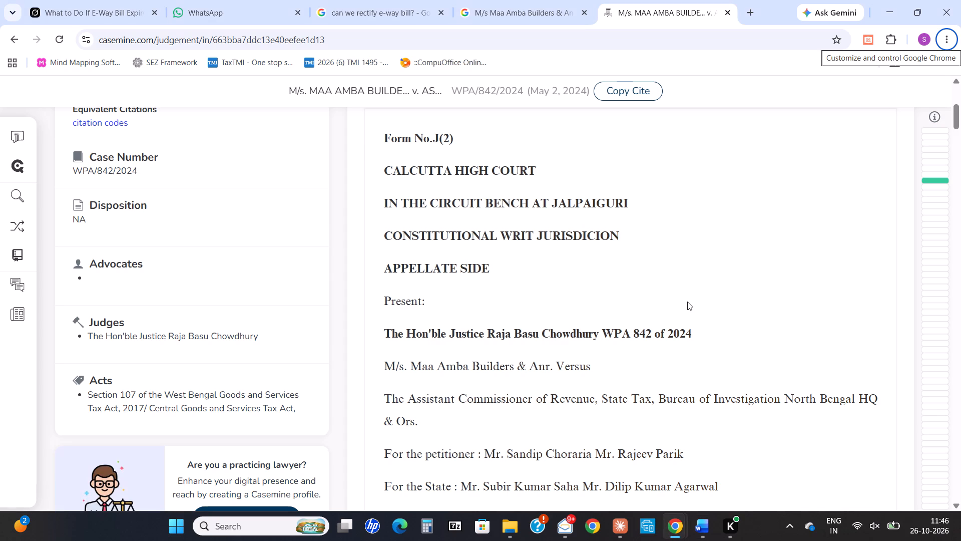
pyautogui.scroll(1, 687, 302)
pyautogui.scroll(-1, 687, 302)
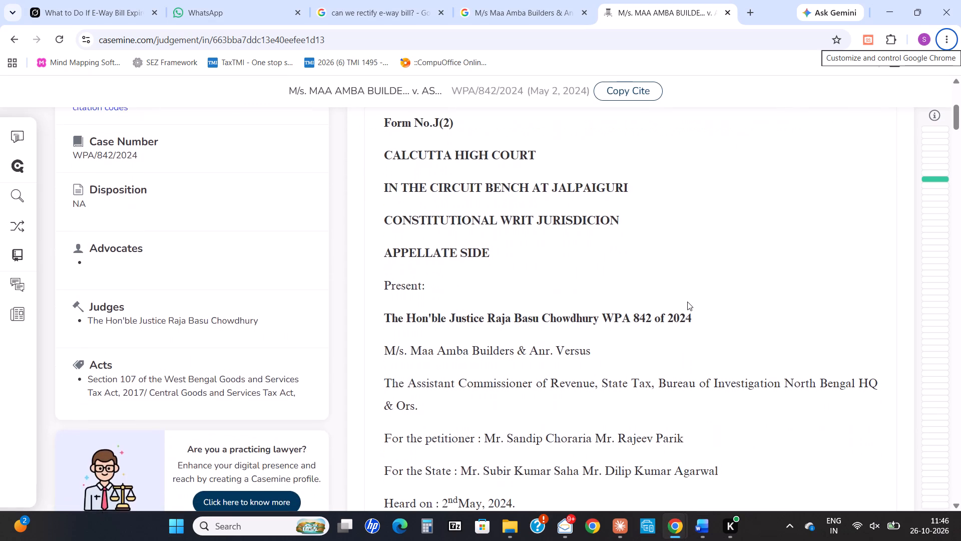
pyautogui.hotkey('alt', 'Tab')
pyautogui.write('02.05.2024)')
# Make the whole Maa Amba Builders citation in item a. bold.
pyautogui.press('Up')
pyautogui.press('Up')
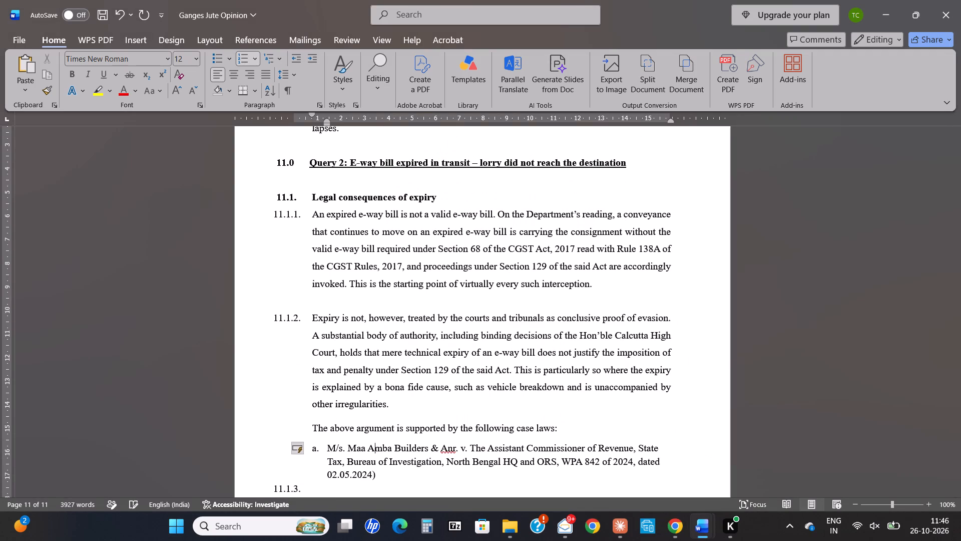
pyautogui.press('Home')
pyautogui.hotkey('shift', 'End')
pyautogui.hotkey('shift', 'Down')
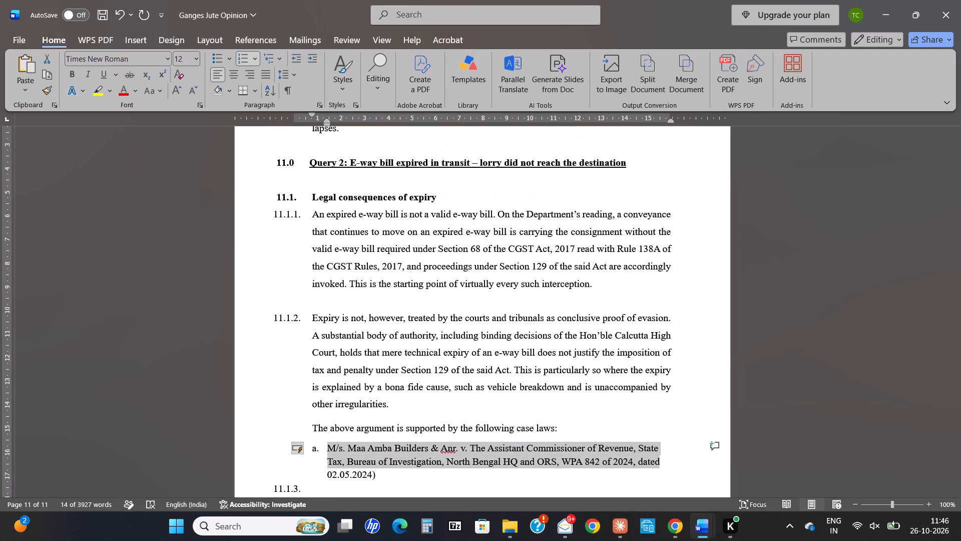
pyautogui.hotkey('shift', 'Down')
pyautogui.hotkey('ctrl', 'b')
pyautogui.press('Right')
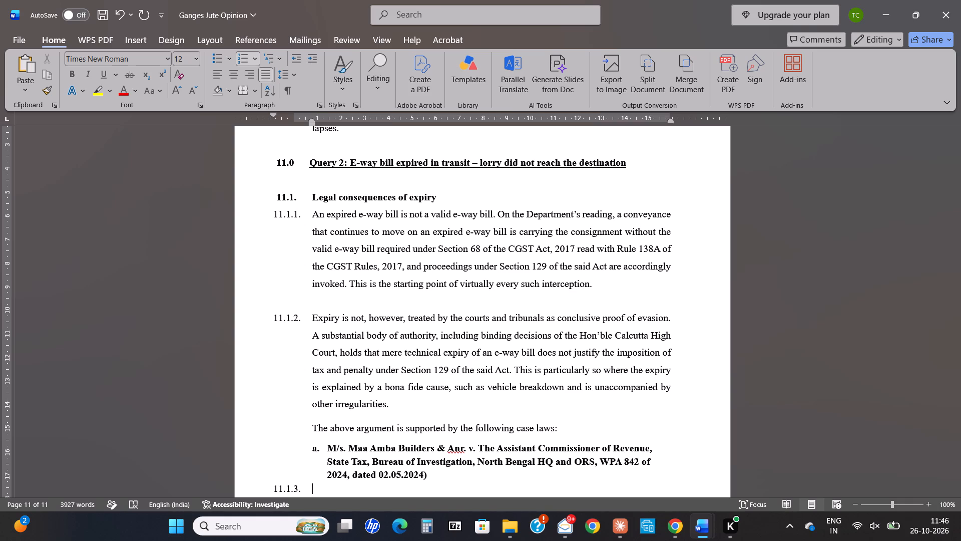
pyautogui.press('.')
pyautogui.press('Return')
pyautogui.press('Left')
pyautogui.press('Left')
pyautogui.press('BackSpace')
pyautogui.press('BackSpace')
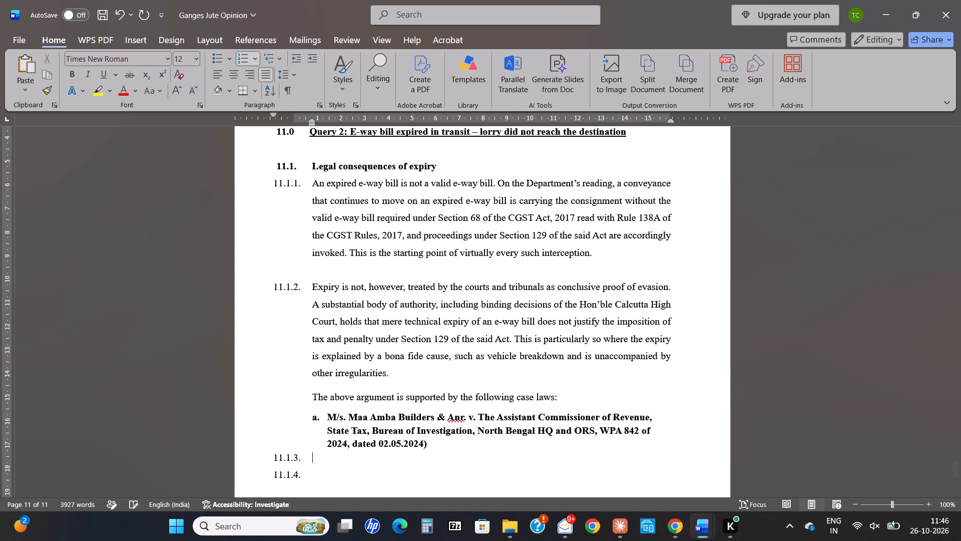
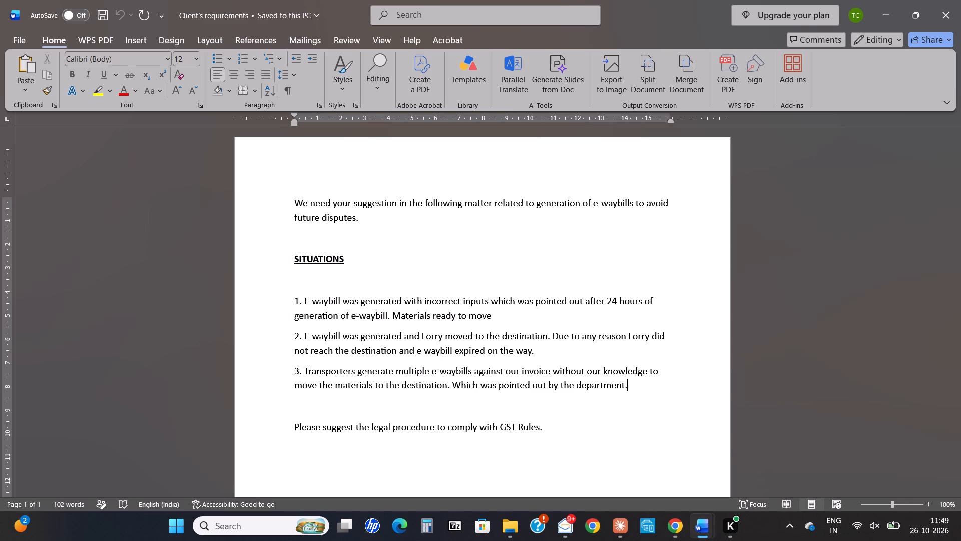
pyautogui.moveTo(356, 372); pyautogui.dragTo(436, 368)
pyautogui.click(436, 368)
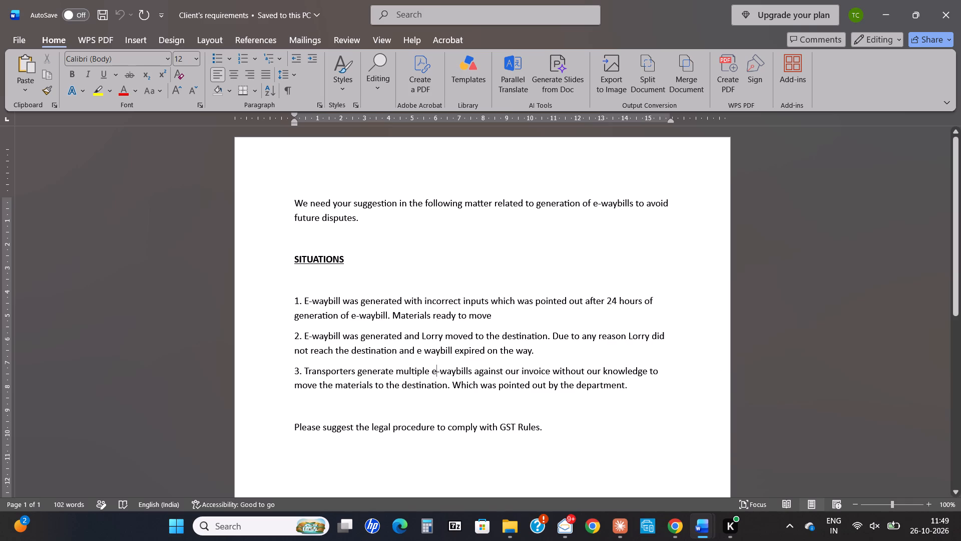
pyautogui.moveTo(301, 300); pyautogui.dragTo(520, 376)
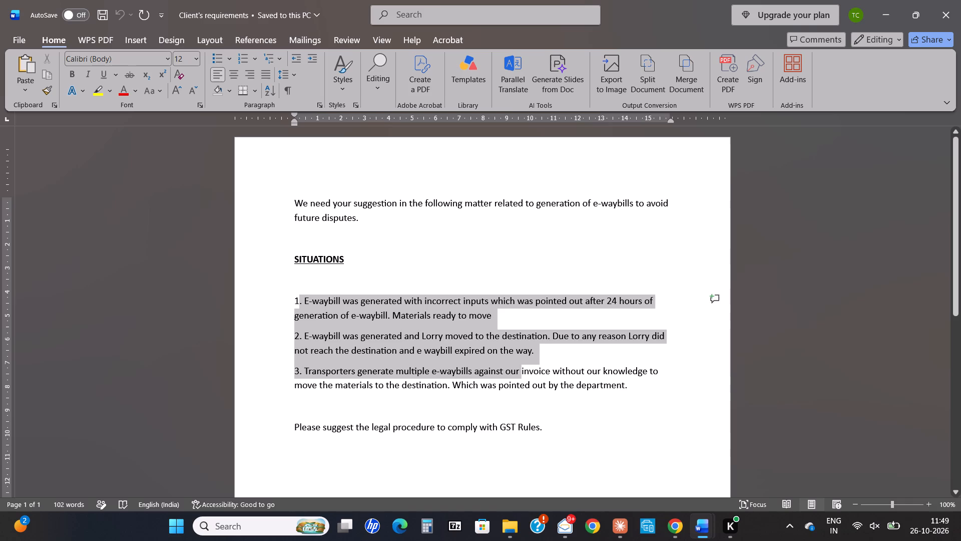
pyautogui.moveTo(520, 376); pyautogui.dragTo(489, 319)
pyautogui.click(489, 319)
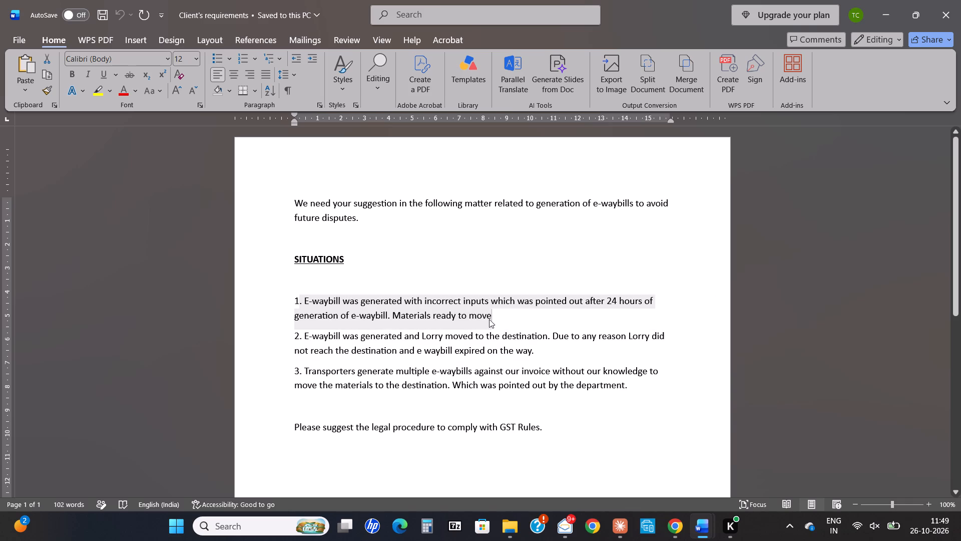
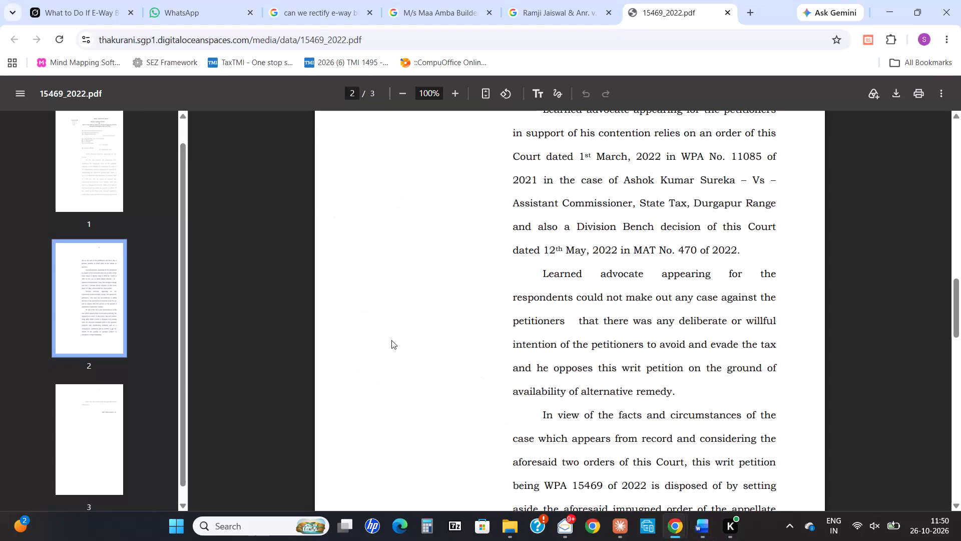
# Reread pages 1 and 2 of the WPA 15469 of 2022 judgment in Chrome and check the Google overview of the case.
pyautogui.hotkey('alt', 'Tab')
pyautogui.hotkey('alt', 'Tab')
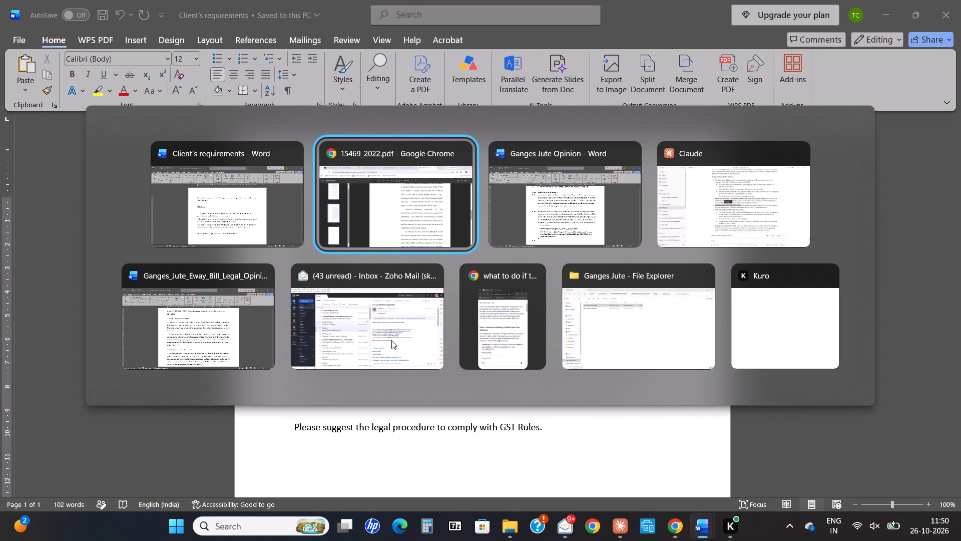
pyautogui.hotkey('alt', 'Tab')
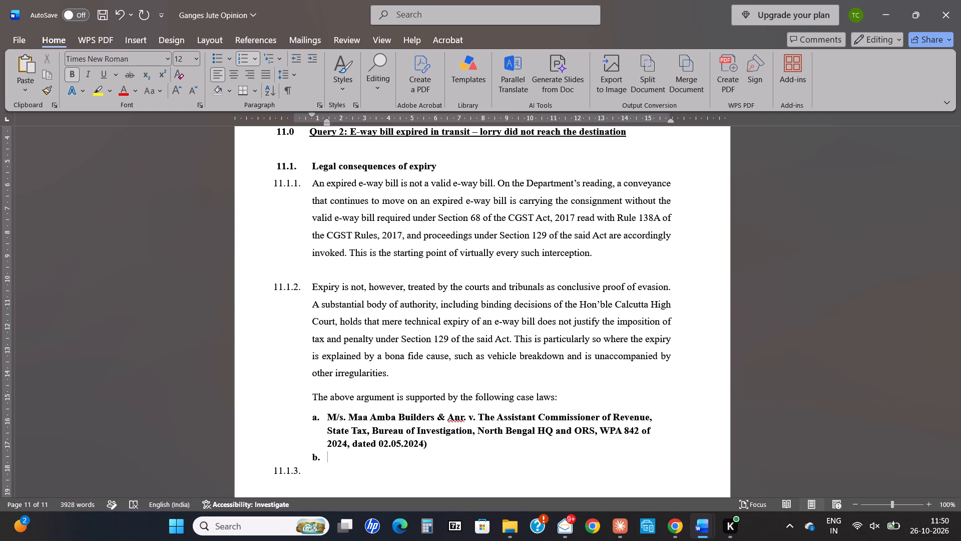
pyautogui.hotkey('alt', 'Tab')
pyautogui.hotkey('alt', 'Tab')
pyautogui.hotkey('alt', 'Tab')
pyautogui.hotkey('alt', 'Tab')
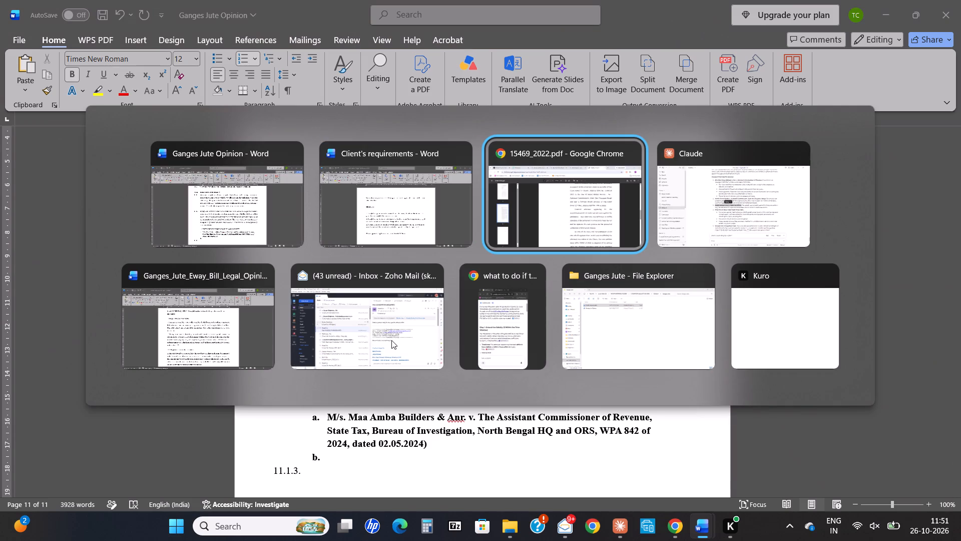
pyautogui.scroll(1, 391, 340)
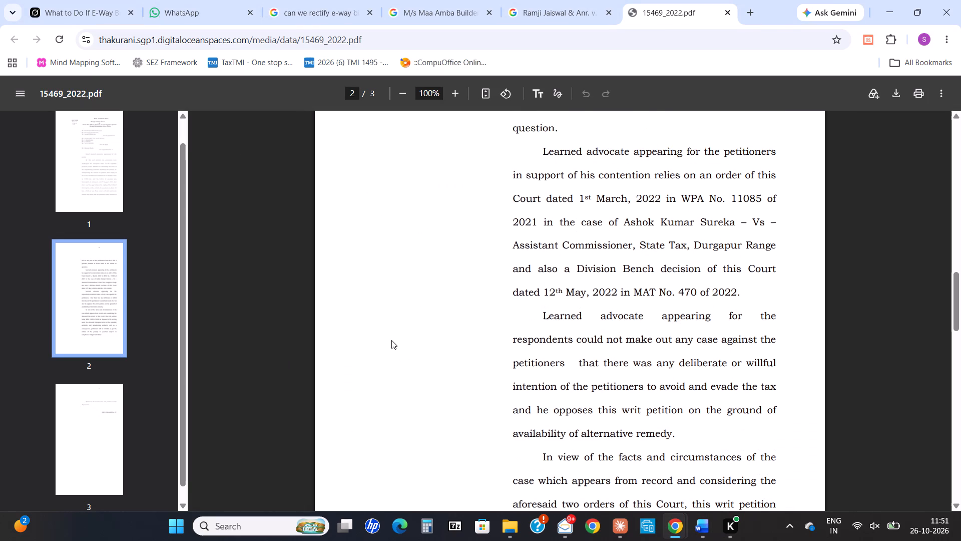
pyautogui.scroll(5, 391, 340)
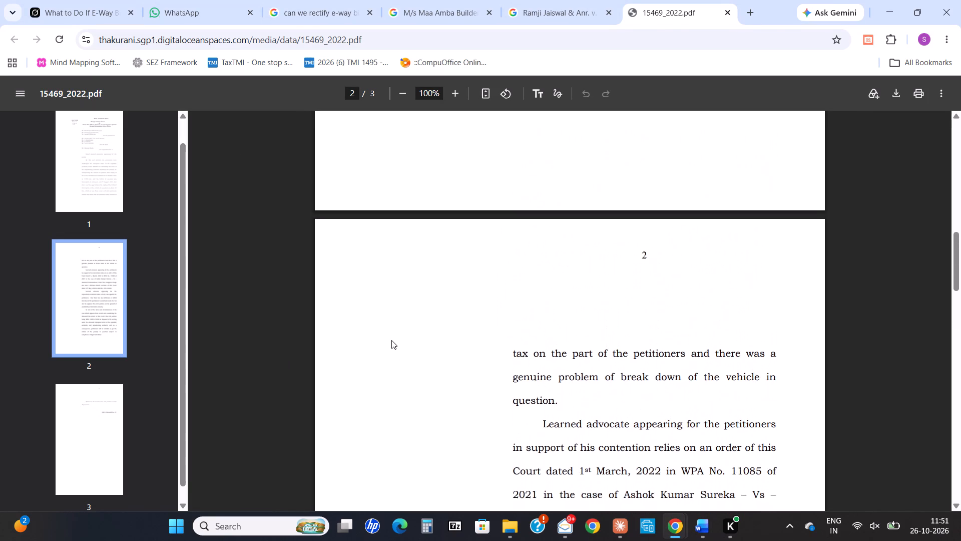
pyautogui.scroll(4, 391, 340)
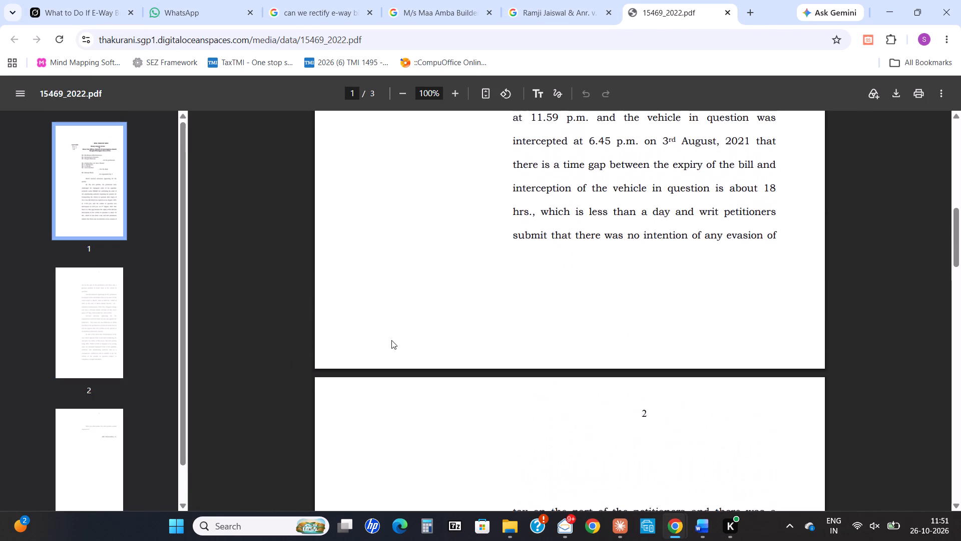
pyautogui.scroll(2, 391, 340)
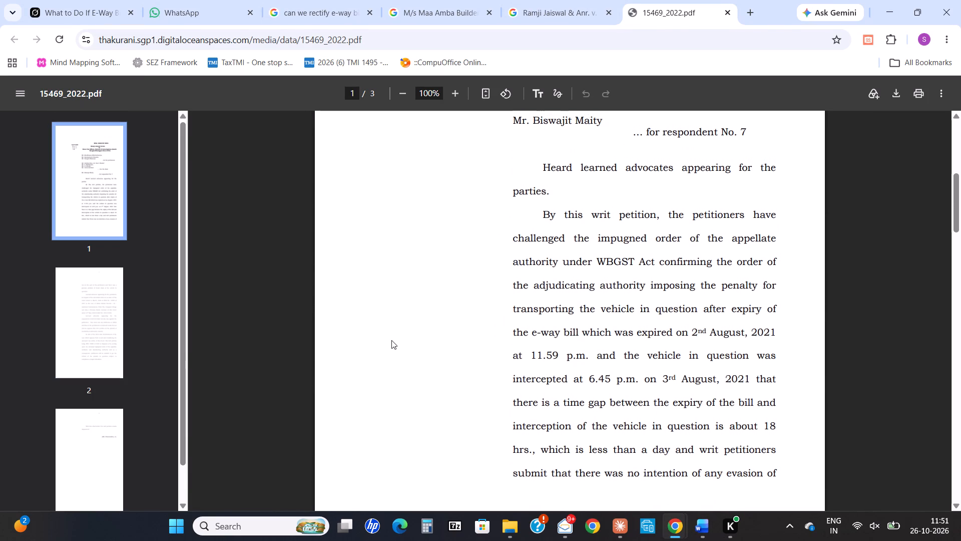
pyautogui.hotkey('ctrl', 'shift', 'Tab')
pyautogui.hotkey('ctrl', 'Tab')
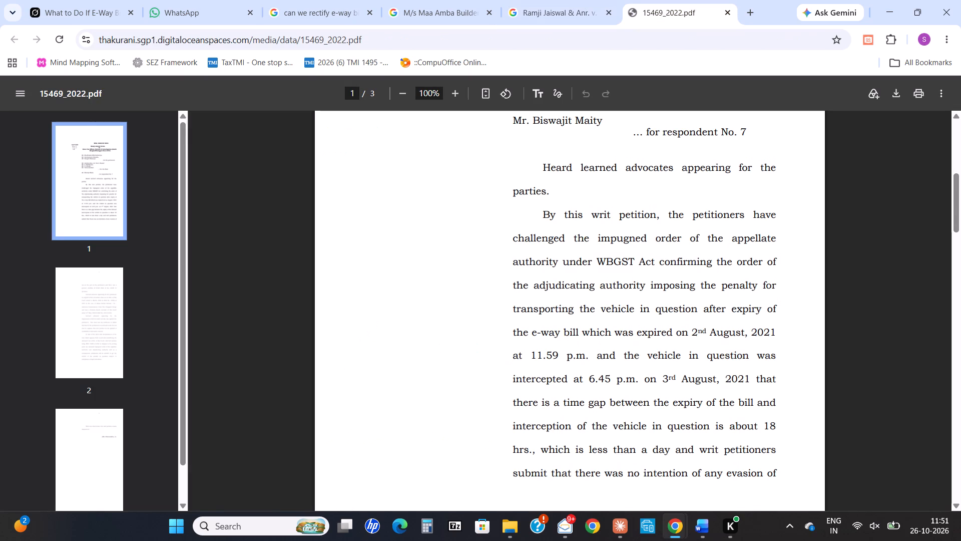
pyautogui.scroll(-2, 552, 369)
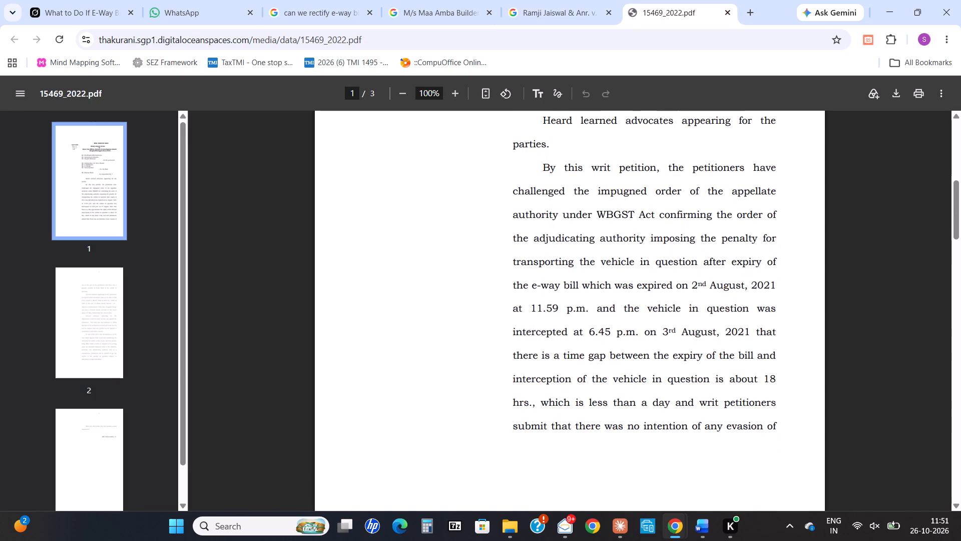
pyautogui.scroll(-2, 552, 369)
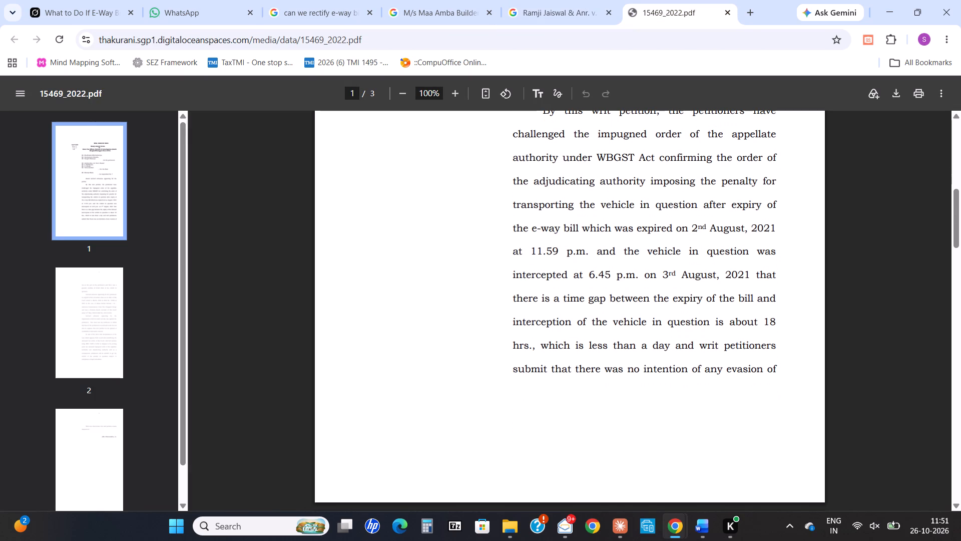
pyautogui.scroll(-5, 669, 371)
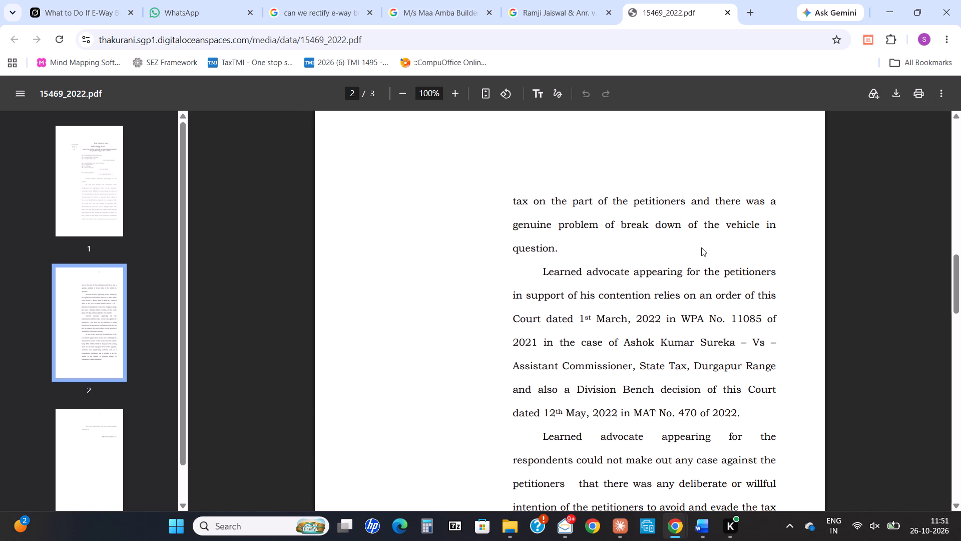
pyautogui.scroll(-1, 701, 247)
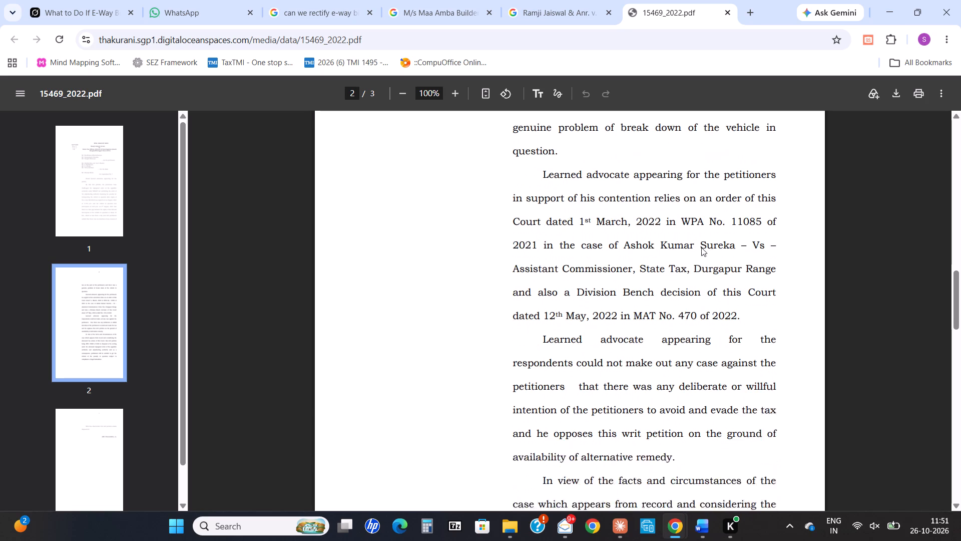
pyautogui.scroll(-1, 701, 247)
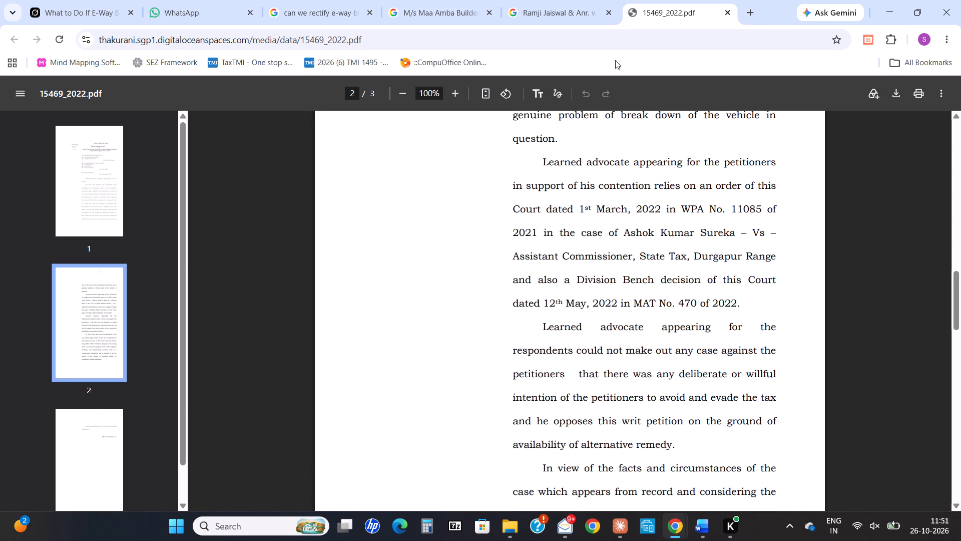
pyautogui.click(588, 15)
pyautogui.scroll(7, 496, 182)
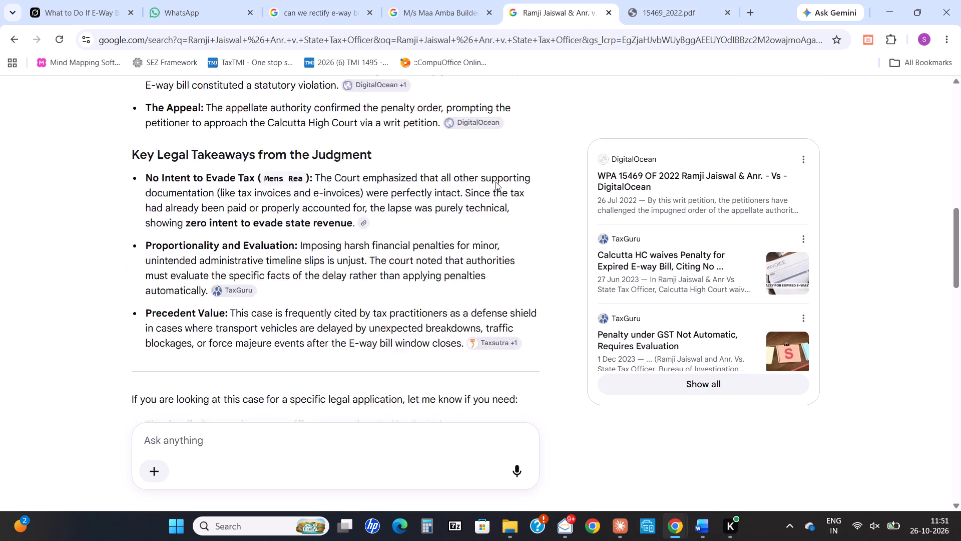
pyautogui.hotkey('alt', 'Tab')
pyautogui.hotkey('alt', 'Tab')
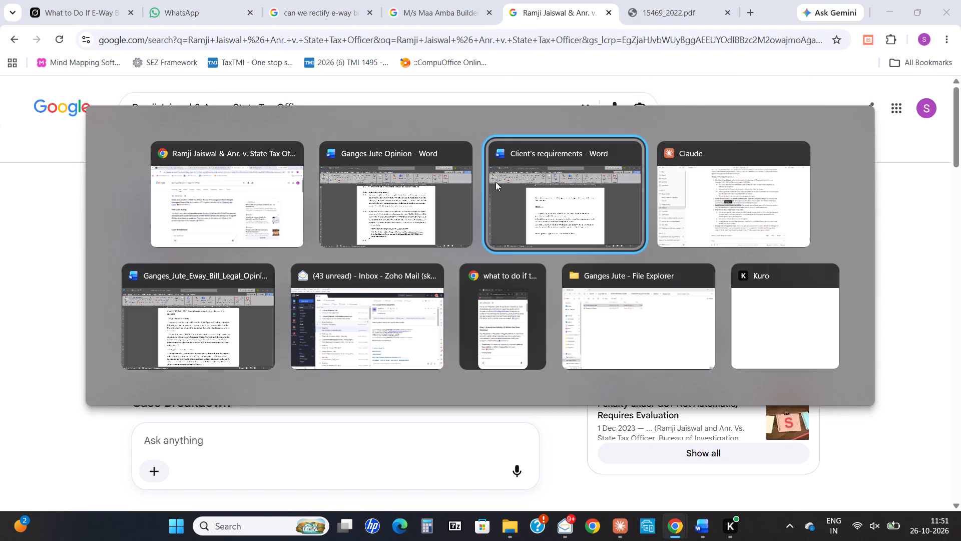
pyautogui.hotkey('alt', 'Left')
pyautogui.hotkey('alt', 'Left')
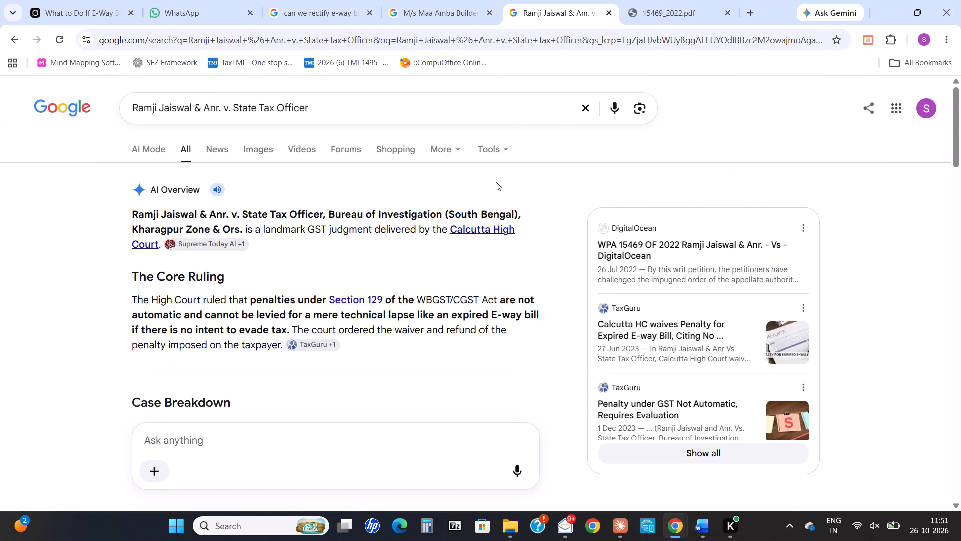
# Start item b under 11.1.2 of the Ganges Jute Opinion with the petitioner's name from the judgment's first page, followed by "& Anr.".
pyautogui.hotkey('ctrl', 'Tab')
pyautogui.press('Home')
pyautogui.press('Home')
pyautogui.press('Home')
pyautogui.click(496, 182)
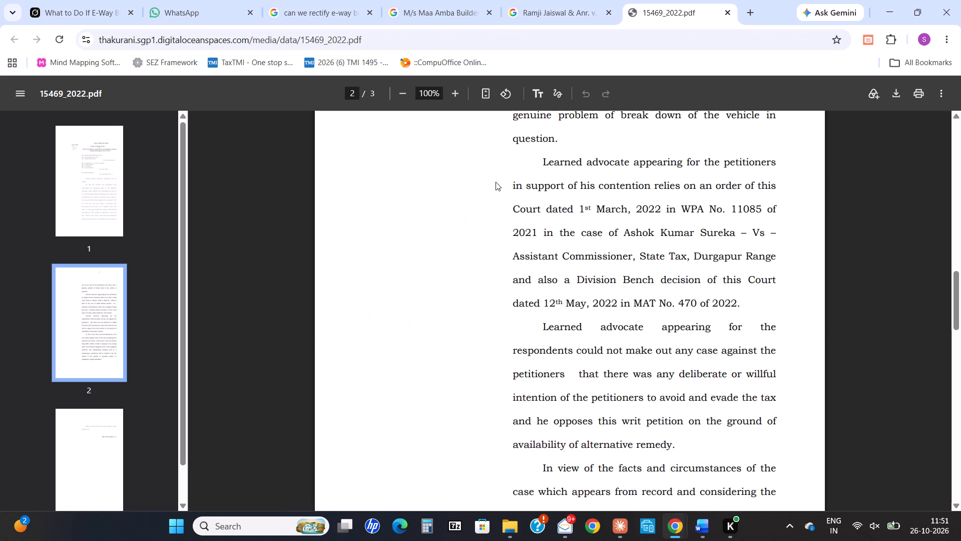
pyautogui.press('Home')
pyautogui.hotkey('alt', 'Tab')
pyautogui.hotkey('alt', 'Tab')
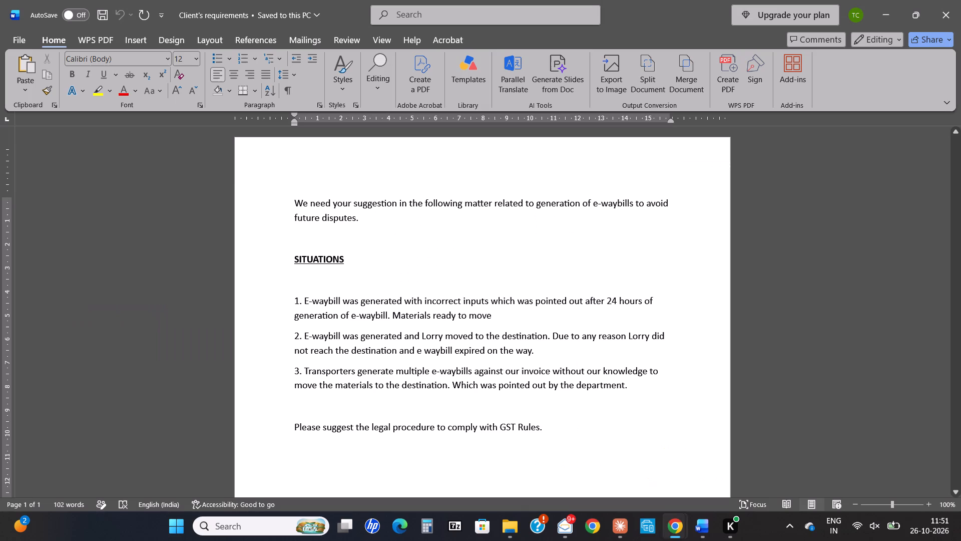
pyautogui.hotkey('alt', 'Tab')
pyautogui.hotkey('alt', 'Tab')
pyautogui.hotkey('alt', 'Tab')
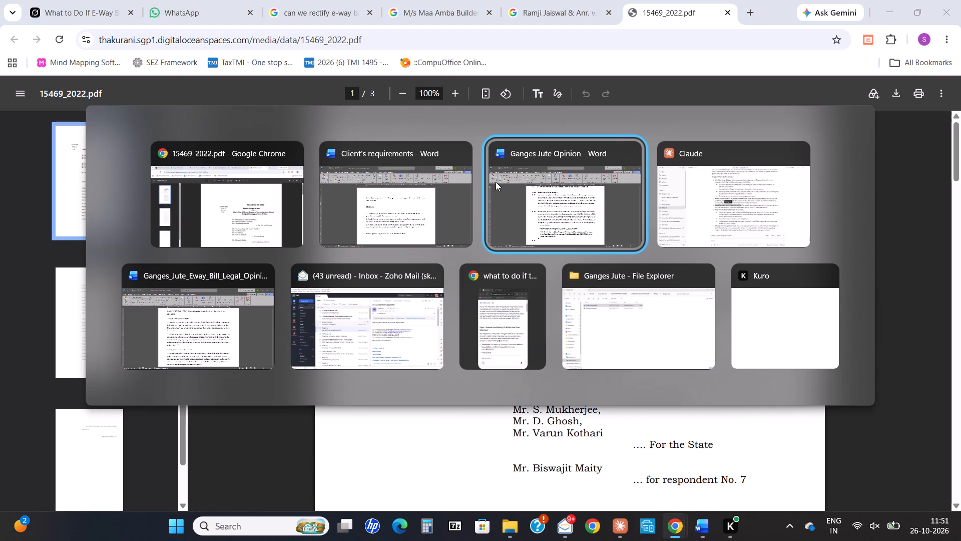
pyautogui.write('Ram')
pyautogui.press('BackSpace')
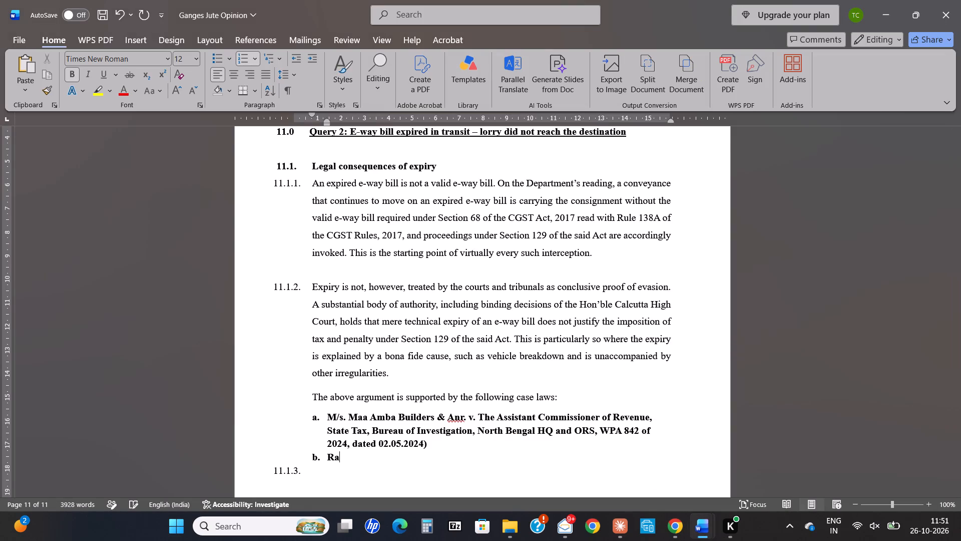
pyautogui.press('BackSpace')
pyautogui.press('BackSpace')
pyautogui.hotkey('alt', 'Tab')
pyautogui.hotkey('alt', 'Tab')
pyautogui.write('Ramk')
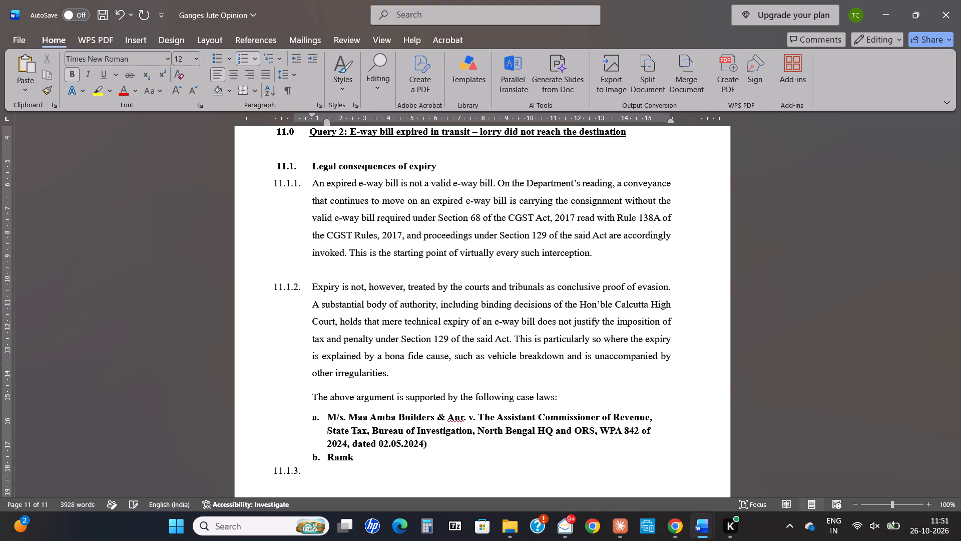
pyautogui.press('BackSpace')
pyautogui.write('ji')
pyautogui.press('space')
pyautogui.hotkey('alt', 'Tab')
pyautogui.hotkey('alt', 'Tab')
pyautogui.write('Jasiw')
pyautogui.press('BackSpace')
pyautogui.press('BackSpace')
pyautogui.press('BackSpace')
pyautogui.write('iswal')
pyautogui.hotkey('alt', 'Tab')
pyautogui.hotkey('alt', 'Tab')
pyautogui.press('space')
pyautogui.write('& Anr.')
# Continue the item b citation with "Vs. State Tax Officer", following the judgment's title.
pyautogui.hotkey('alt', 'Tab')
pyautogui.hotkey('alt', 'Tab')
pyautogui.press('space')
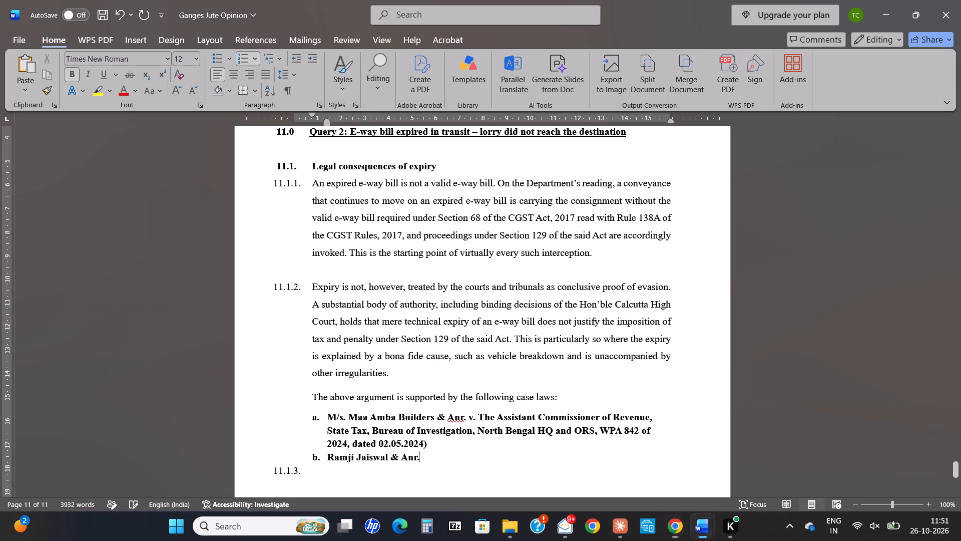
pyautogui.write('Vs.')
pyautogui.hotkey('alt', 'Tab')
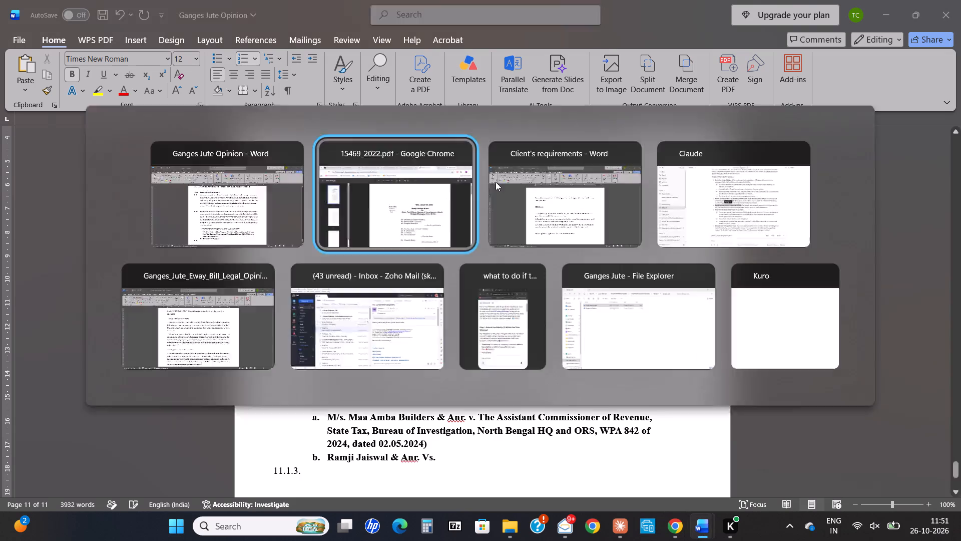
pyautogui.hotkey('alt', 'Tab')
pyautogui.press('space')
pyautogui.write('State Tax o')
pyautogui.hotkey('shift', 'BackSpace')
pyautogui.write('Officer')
# Add the respondent's office to the item b citation as ", Bureau of Investigation (South Bengal)".
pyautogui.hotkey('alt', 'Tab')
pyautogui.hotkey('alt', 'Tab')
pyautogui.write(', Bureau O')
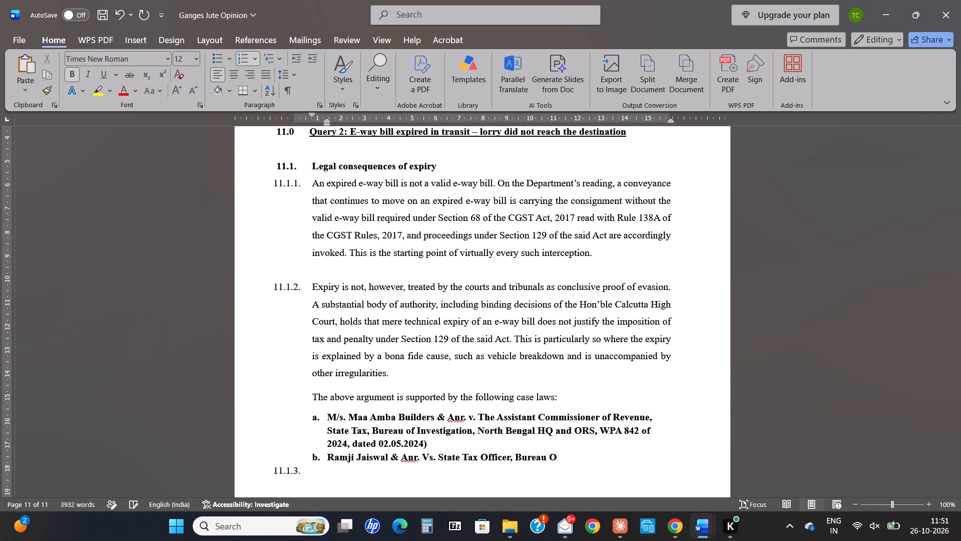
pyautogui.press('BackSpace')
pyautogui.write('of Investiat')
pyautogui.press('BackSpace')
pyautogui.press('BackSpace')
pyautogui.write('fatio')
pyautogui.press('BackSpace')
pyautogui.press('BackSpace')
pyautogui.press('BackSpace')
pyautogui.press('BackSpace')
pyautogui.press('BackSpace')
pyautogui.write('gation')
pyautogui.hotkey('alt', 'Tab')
pyautogui.hotkey('alt', 'Tab')
pyautogui.press('space')
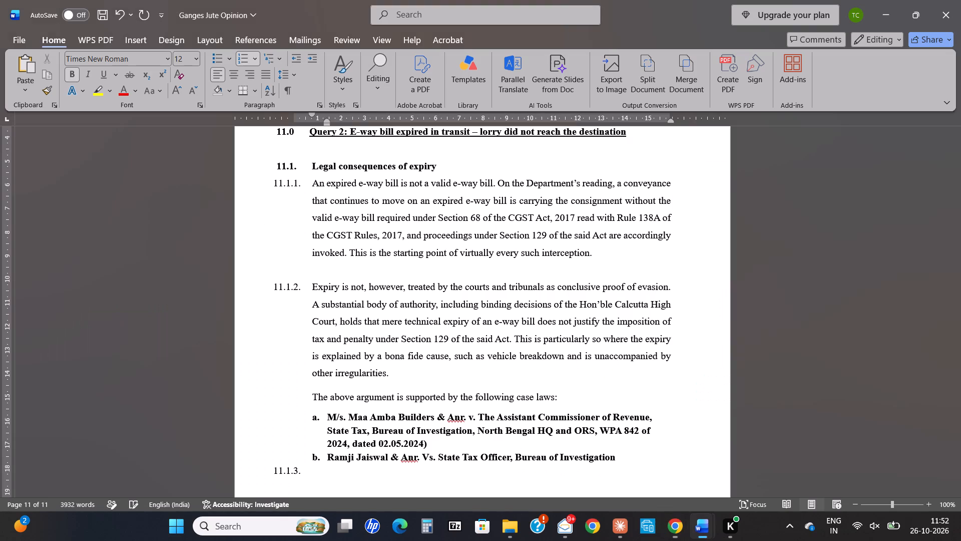
pyautogui.write('(South Bengal)')
# Complete the respondent's title in item b with "Kharagpur Zone & Ors.", as given in the judgment.
pyautogui.hotkey('alt', 'Tab')
pyautogui.hotkey('alt', 'Tab')
pyautogui.press(',')
pyautogui.press('BackSpace')
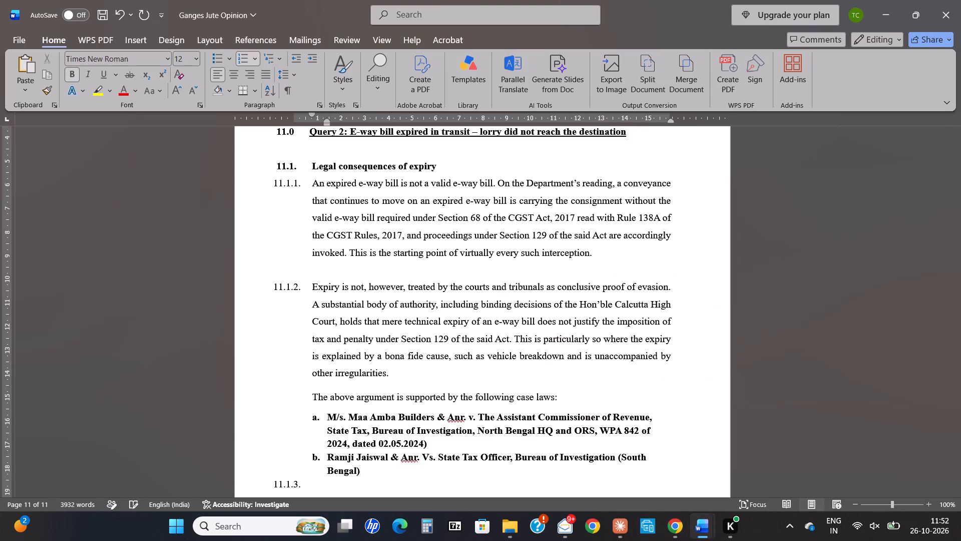
pyautogui.press('space')
pyautogui.write('Kharagpur')
pyautogui.press('space')
pyautogui.hotkey('alt', 'Tab')
pyautogui.hotkey('alt', 'Tab')
pyautogui.write('Zone')
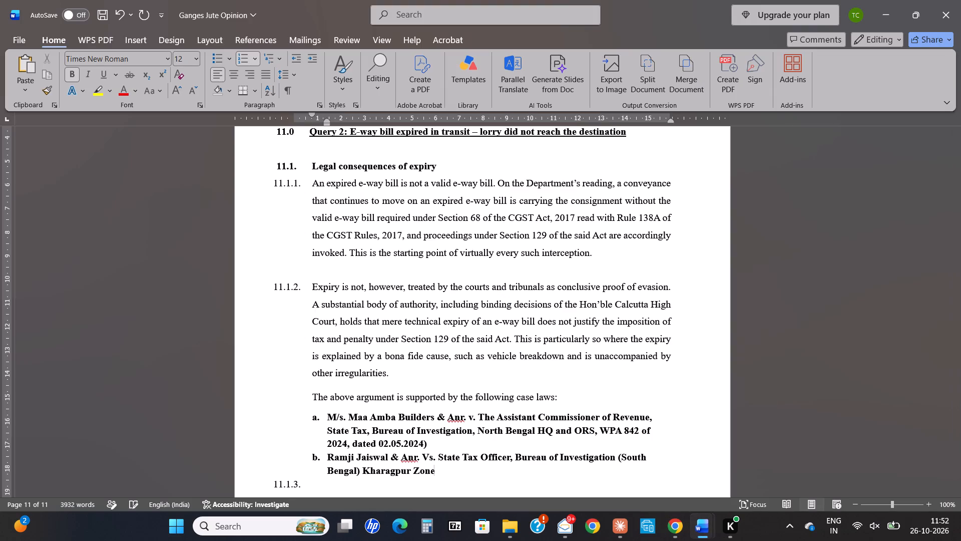
pyautogui.press('space')
pyautogui.hotkey('shift', '&')
pyautogui.hotkey('alt', 'Tab')
pyautogui.hotkey('alt', 'Tab')
pyautogui.press('space')
pyautogui.write('Ors.')
# Append the case number ", WPA 15469 of 2022" to the item b citation, checking it against the judgment.
pyautogui.hotkey('alt', 'Tab')
pyautogui.hotkey('alt', 'Tab')
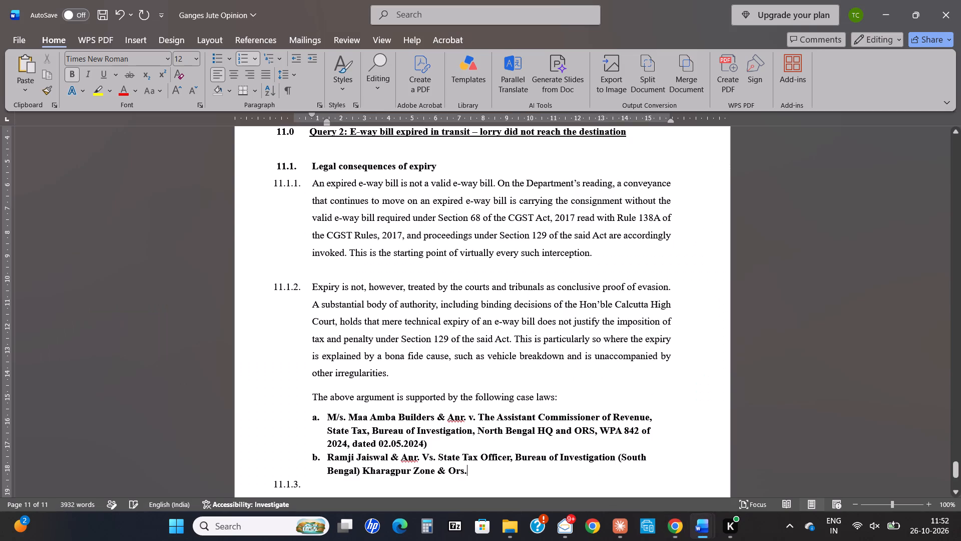
pyautogui.write(',')
pyautogui.press('space')
pyautogui.hotkey('alt', 'Tab')
pyautogui.hotkey('alt', 'Tab')
pyautogui.write('WPA')
pyautogui.press('space')
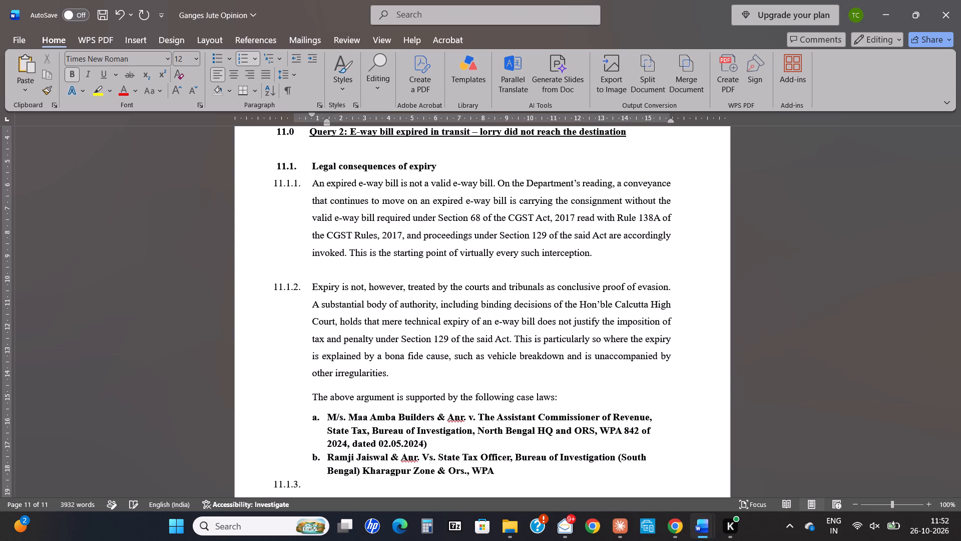
pyautogui.hotkey('alt', 'Tab')
pyautogui.hotkey('alt', 'Tab')
pyautogui.write('15469')
pyautogui.hotkey('alt', 'Tab')
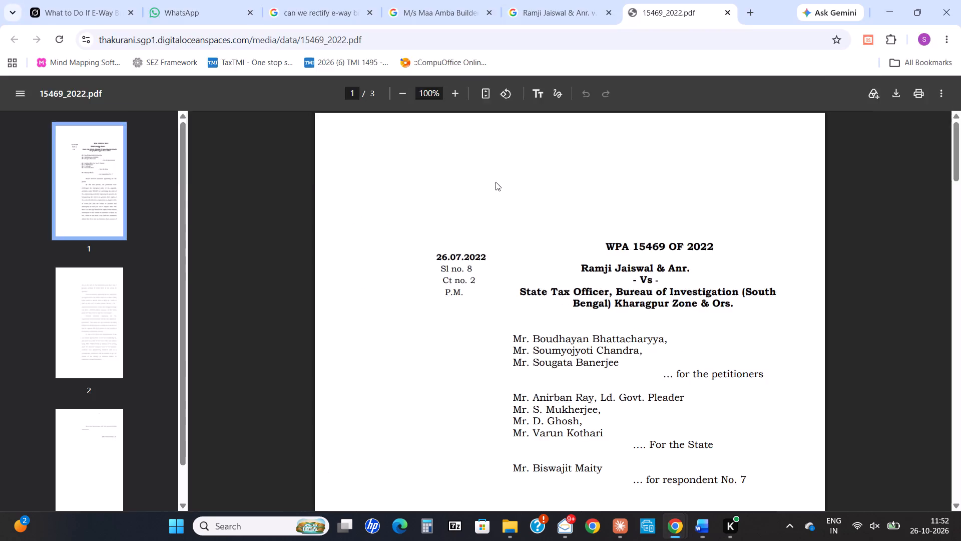
pyautogui.hotkey('alt', 'Tab')
pyautogui.press('space')
pyautogui.write('of 2022')
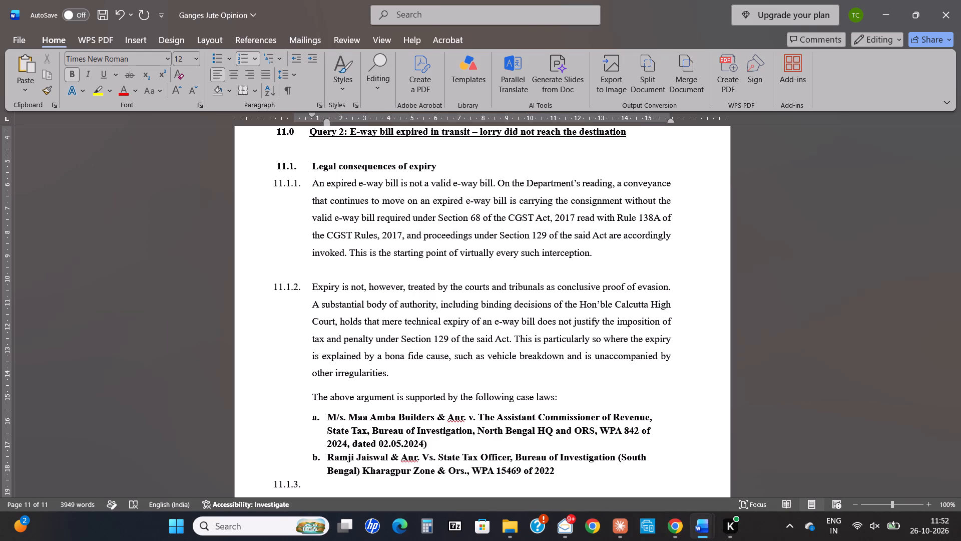
# Save the Ganges Jute Opinion with the completed item b citation.
pyautogui.press('Up')
pyautogui.press('Up')
pyautogui.press('Up')
pyautogui.press('Up')
pyautogui.press('Up')
pyautogui.press('Up')
pyautogui.hotkey('ctrl', 's')
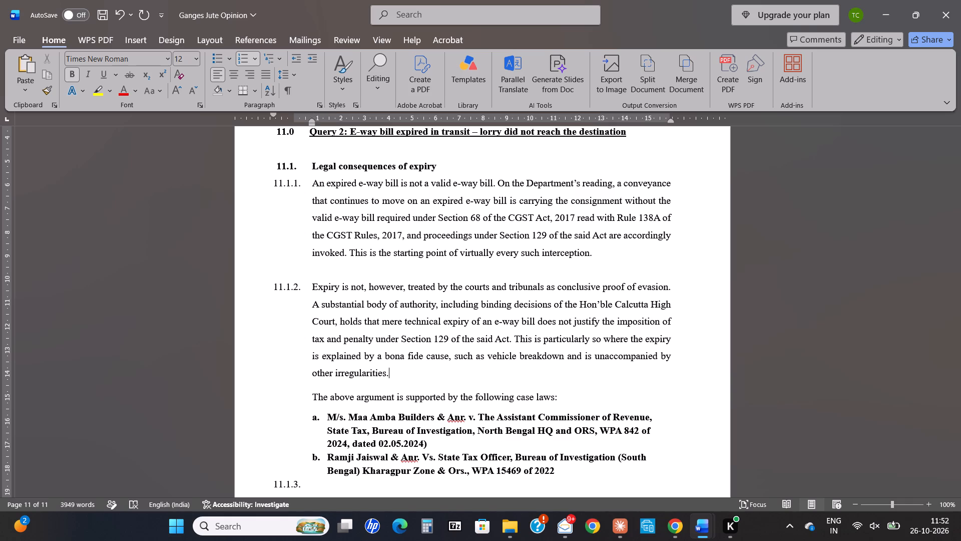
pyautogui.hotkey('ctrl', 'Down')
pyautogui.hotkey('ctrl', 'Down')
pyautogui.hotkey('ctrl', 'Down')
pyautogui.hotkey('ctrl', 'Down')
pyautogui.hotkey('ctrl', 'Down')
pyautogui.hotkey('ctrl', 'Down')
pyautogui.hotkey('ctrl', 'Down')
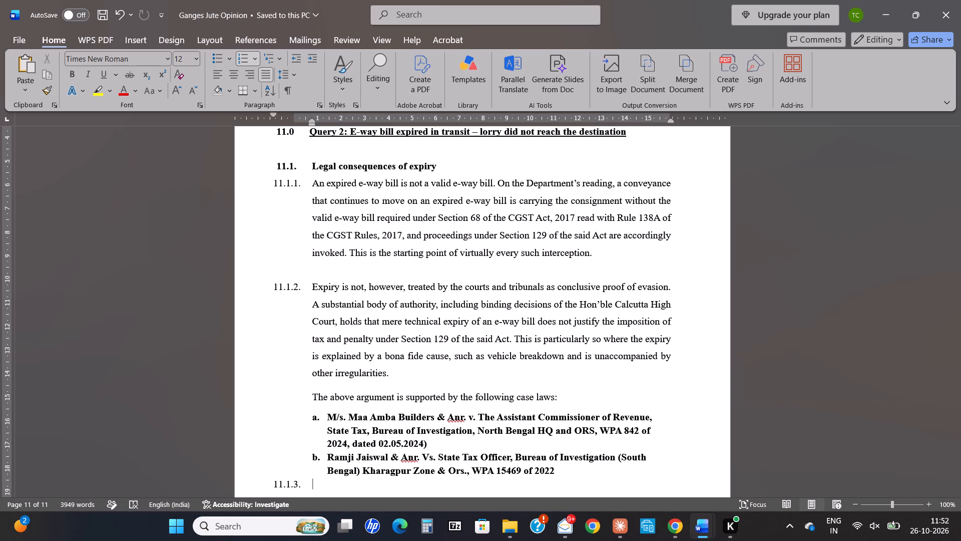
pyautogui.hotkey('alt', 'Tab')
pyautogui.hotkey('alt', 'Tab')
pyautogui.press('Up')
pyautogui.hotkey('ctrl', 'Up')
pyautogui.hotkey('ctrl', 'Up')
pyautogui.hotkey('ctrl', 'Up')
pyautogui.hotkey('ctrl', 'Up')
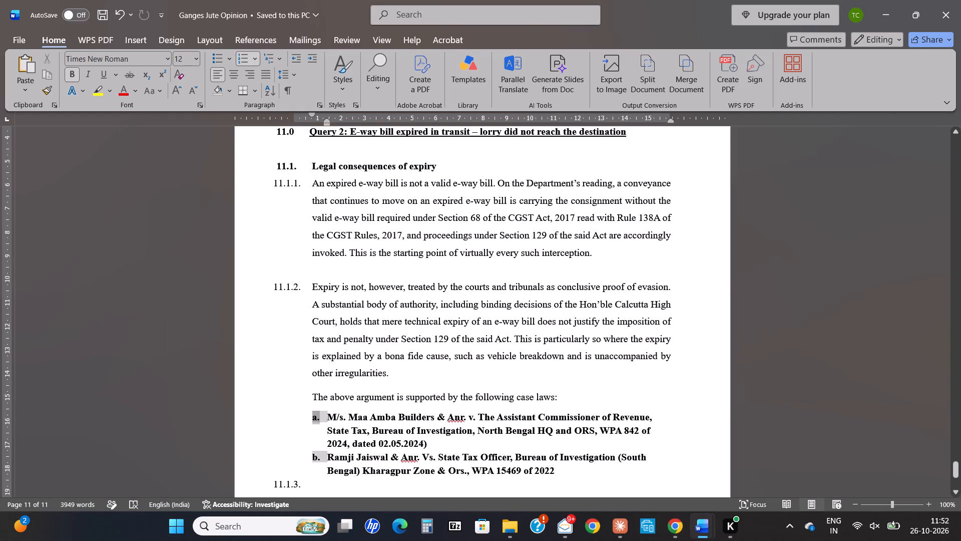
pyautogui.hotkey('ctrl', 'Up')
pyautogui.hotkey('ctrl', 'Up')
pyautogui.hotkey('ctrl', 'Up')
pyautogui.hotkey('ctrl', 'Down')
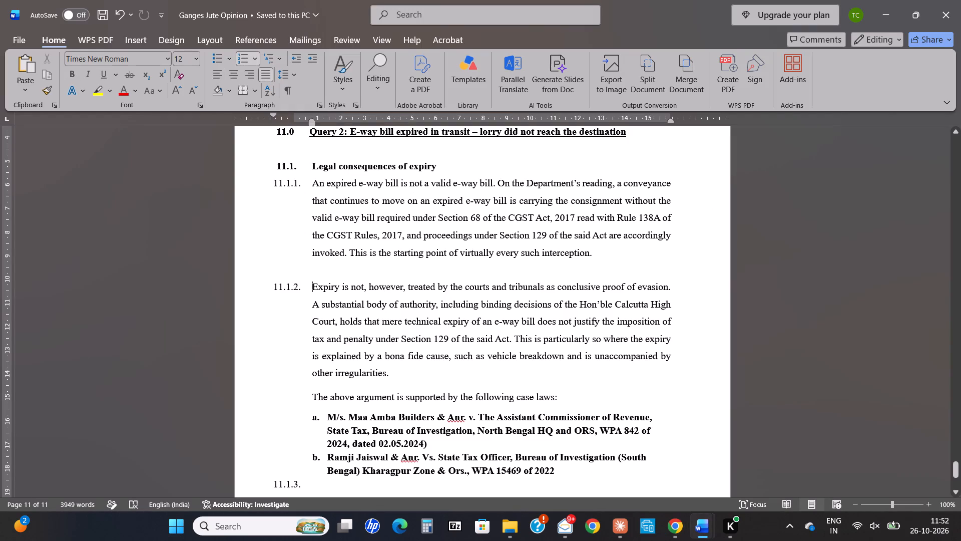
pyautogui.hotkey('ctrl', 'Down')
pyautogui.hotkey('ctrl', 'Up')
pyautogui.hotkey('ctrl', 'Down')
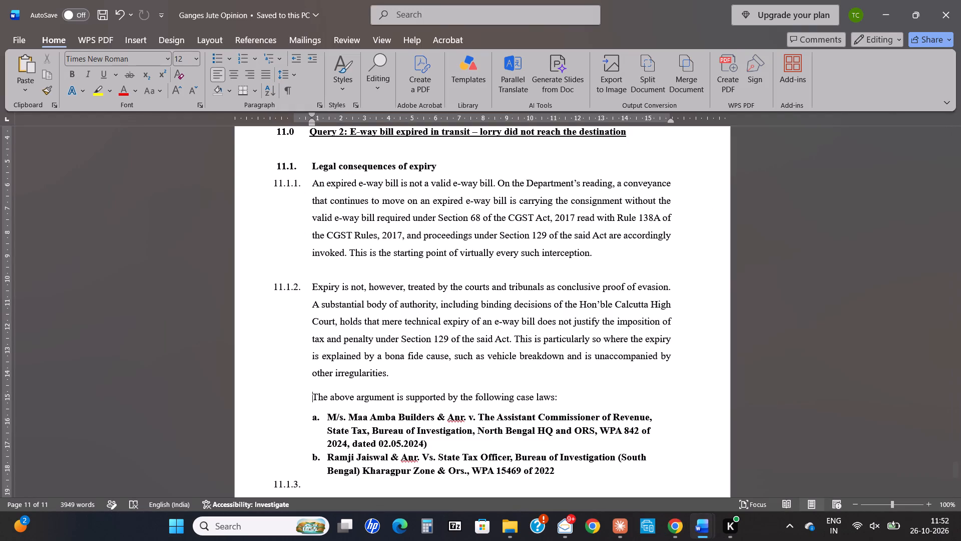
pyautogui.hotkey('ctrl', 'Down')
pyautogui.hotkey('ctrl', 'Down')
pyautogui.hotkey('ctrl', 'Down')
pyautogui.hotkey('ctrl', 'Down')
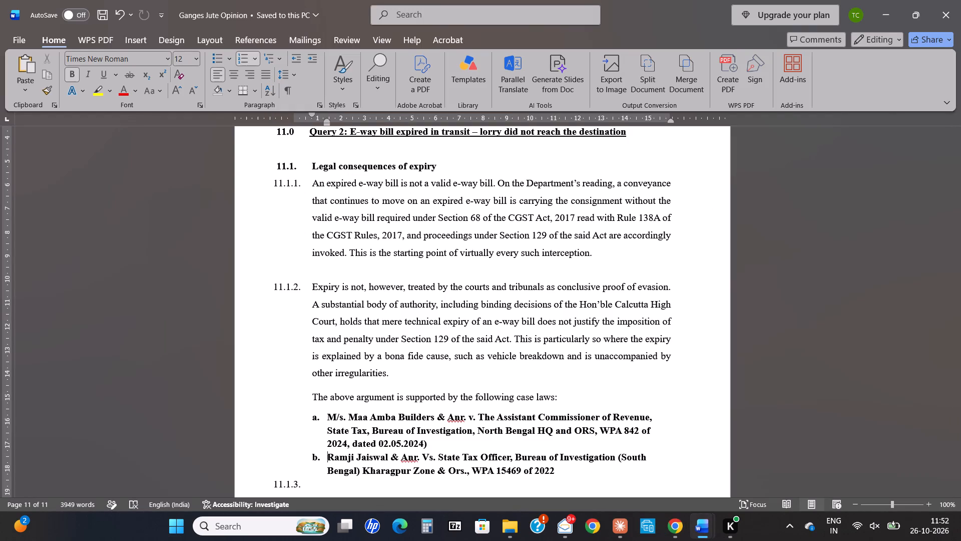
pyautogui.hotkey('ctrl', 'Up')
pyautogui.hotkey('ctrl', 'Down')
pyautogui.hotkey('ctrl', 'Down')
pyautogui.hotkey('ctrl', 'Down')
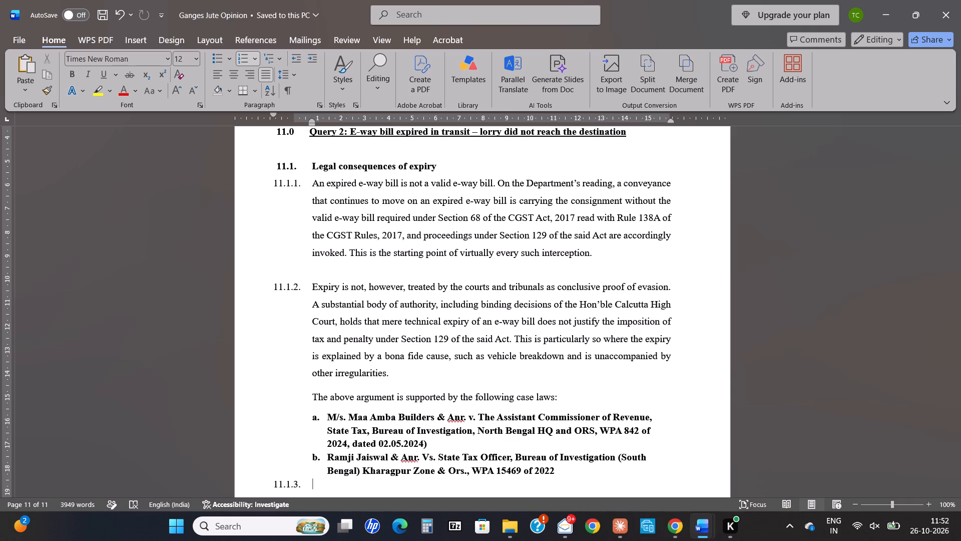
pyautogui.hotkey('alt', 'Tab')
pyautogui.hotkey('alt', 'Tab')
# Turn the empty 11.1.3 paragraph into heading 11.2 using heading 11.1's formatting, with a blank unnumbered line above it.
pyautogui.hotkey('alt', 'Tab')
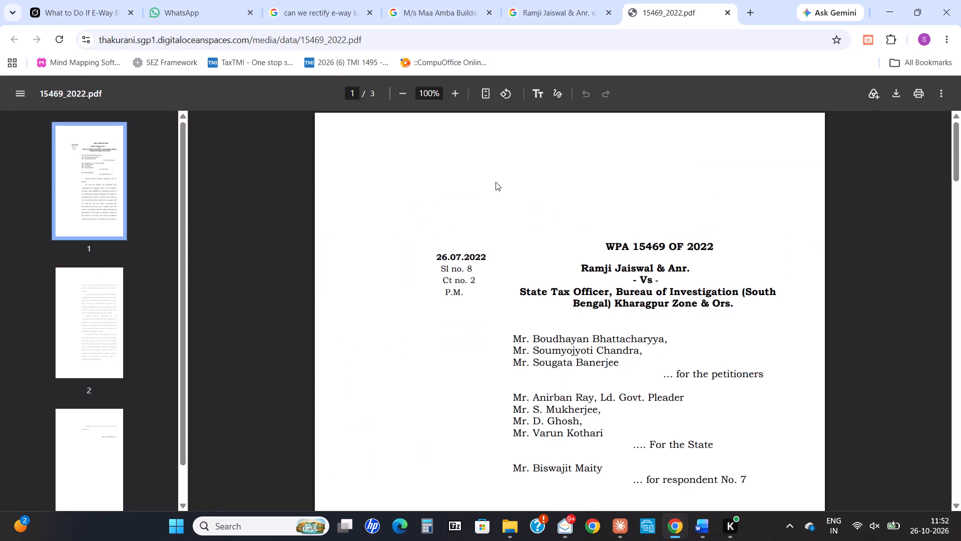
pyautogui.hotkey('alt', 'Tab')
pyautogui.hotkey('alt', 'Tab')
pyautogui.hotkey('alt', 'Tab')
pyautogui.hotkey('alt', 'Tab')
pyautogui.hotkey('alt', 'Tab')
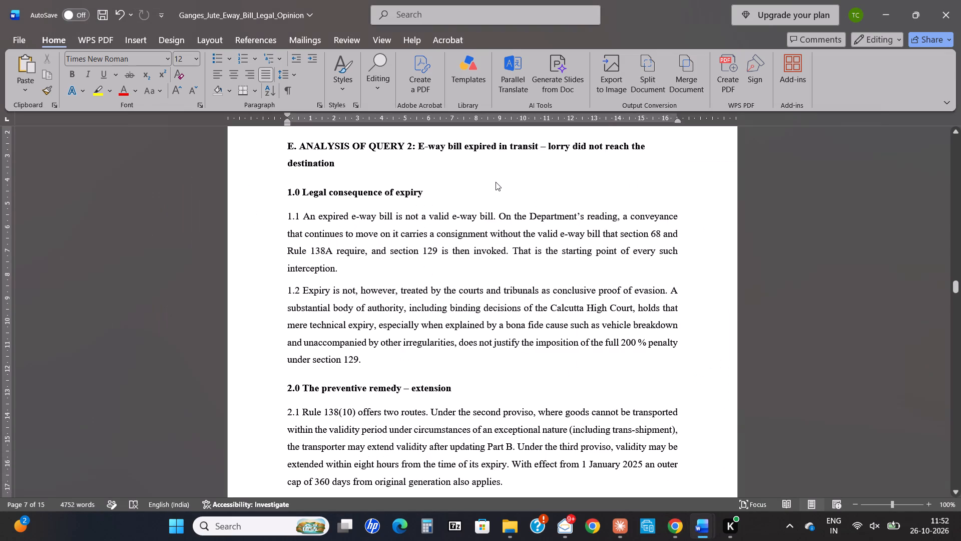
pyautogui.hotkey('alt', 'Tab')
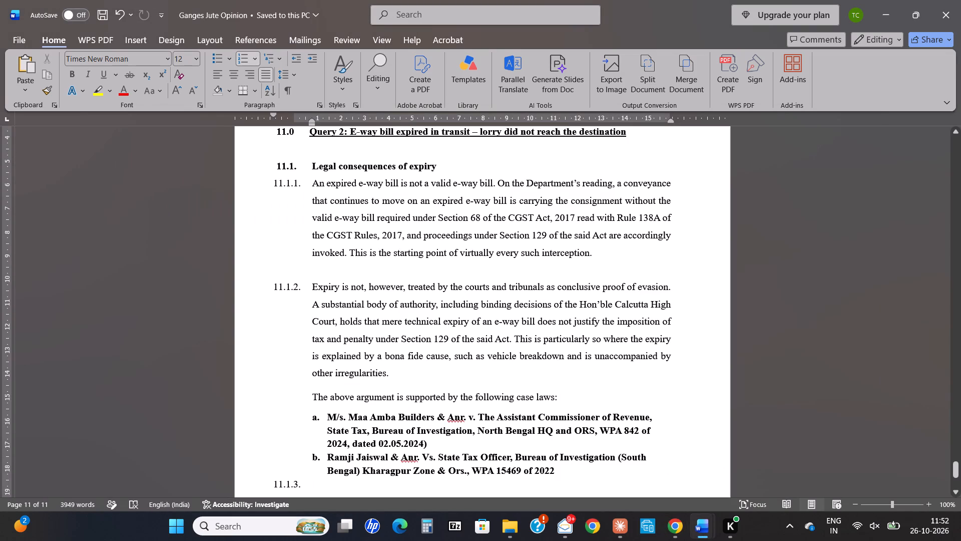
pyautogui.click(312, 169)
pyautogui.write('hfp')
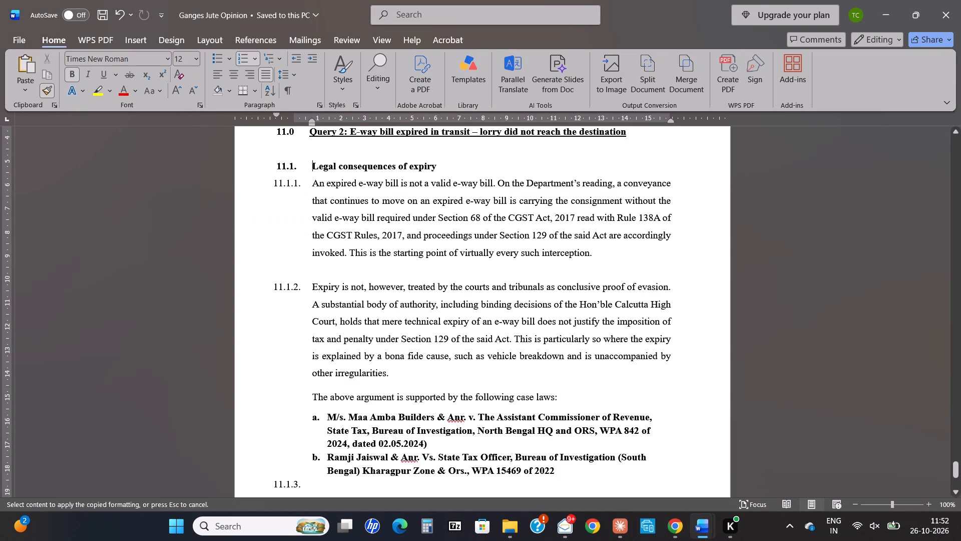
pyautogui.click(319, 487)
pyautogui.press('.')
pyautogui.press('Return')
pyautogui.press('Left')
pyautogui.press('Left')
pyautogui.press('BackSpace')
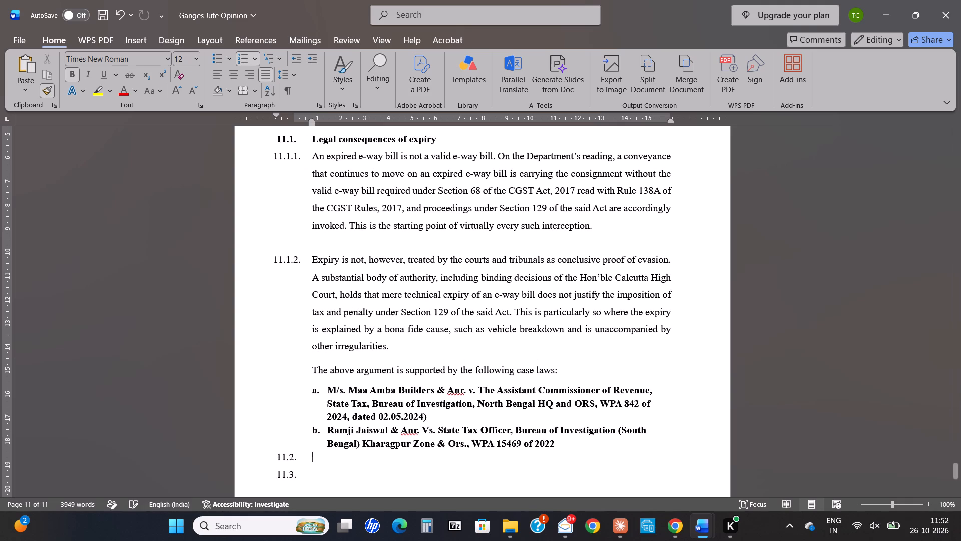
pyautogui.press('BackSpace')
pyautogui.press('Down')
# Start the 11.2 heading with "The preventative", consulting heading 2.0 in the reference draft.
pyautogui.hotkey('alt', 'Tab')
pyautogui.hotkey('alt', 'Tab')
pyautogui.write('The prevn')
pyautogui.press('BackSpace')
pyautogui.write('entatati')
pyautogui.press('BackSpace')
pyautogui.press('BackSpace')
pyautogui.press('BackSpace')
pyautogui.write('iv')
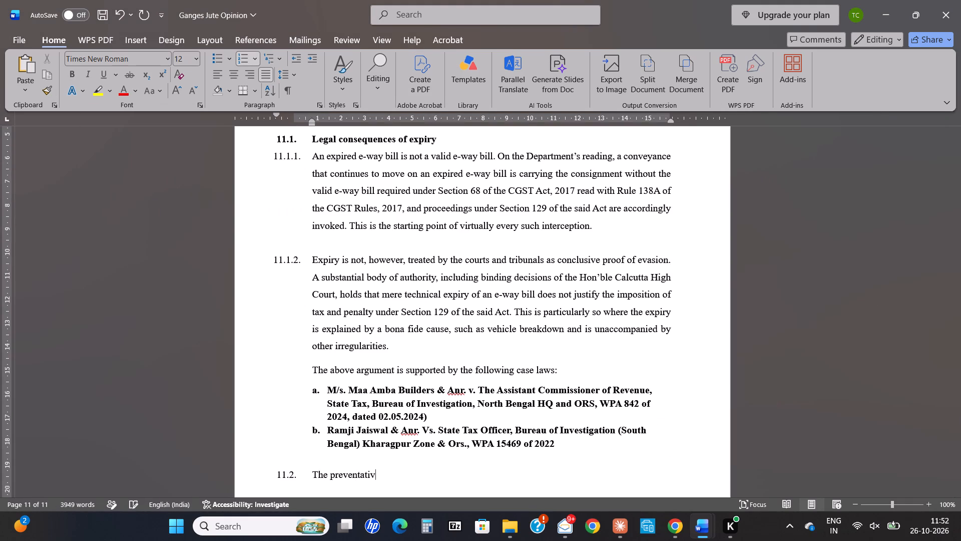
pyautogui.press('e')
# Continue the 11.2 heading with "remedy -", following the reference draft.
pyautogui.hotkey('alt', 'Tab')
pyautogui.hotkey('alt', 'Tab')
pyautogui.press('space')
pyautogui.write('remedy')
pyautogui.hotkey('alt', 'Tab')
pyautogui.hotkey('alt', 'Tab')
pyautogui.press('space')
pyautogui.write('-')
pyautogui.hotkey('alt', 'Tab')
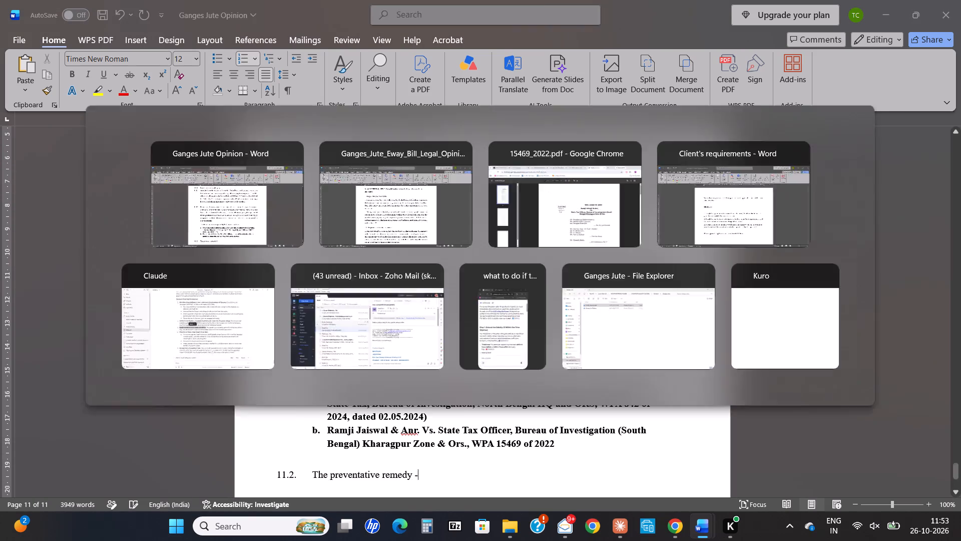
pyautogui.hotkey('alt', 'Tab')
pyautogui.press('space')
pyautogui.hotkey('alt', 'Tab')
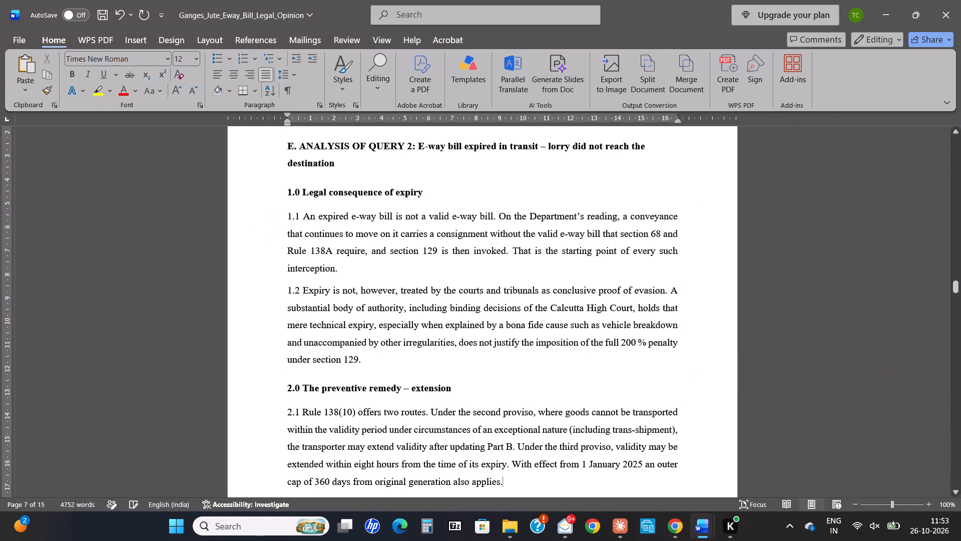
pyautogui.hotkey('alt', 'Tab')
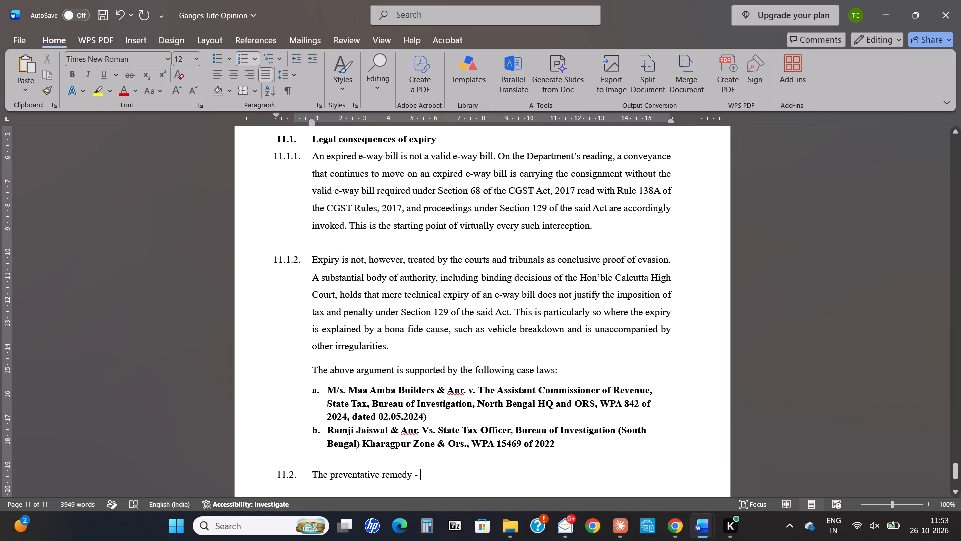
# Add a new paragraph below heading 11.2 and make it 11.2.1 by copying the formatting of paragraph 11.1.1.
pyautogui.press('Return')
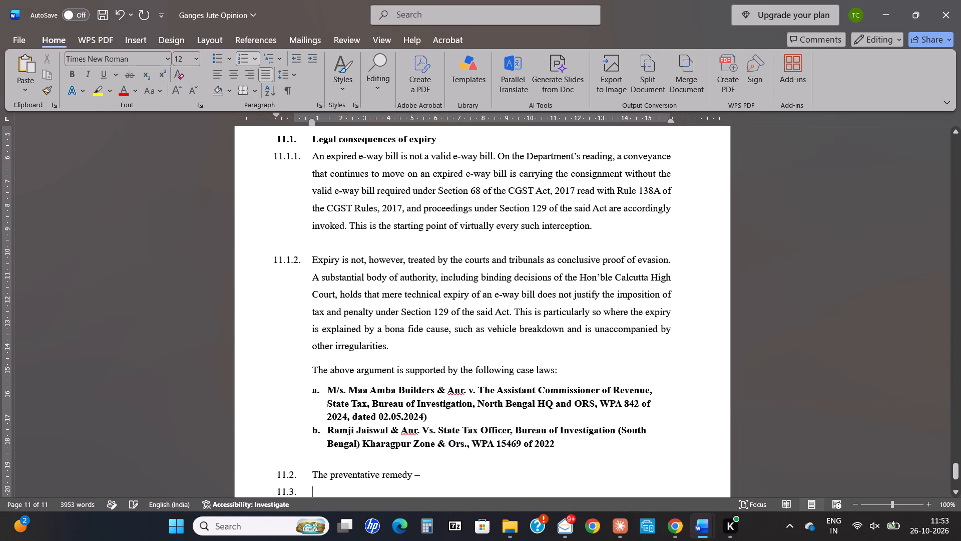
pyautogui.click(315, 164)
pyautogui.write('hfp')
pyautogui.scroll(-1, 315, 164)
pyautogui.click(327, 395)
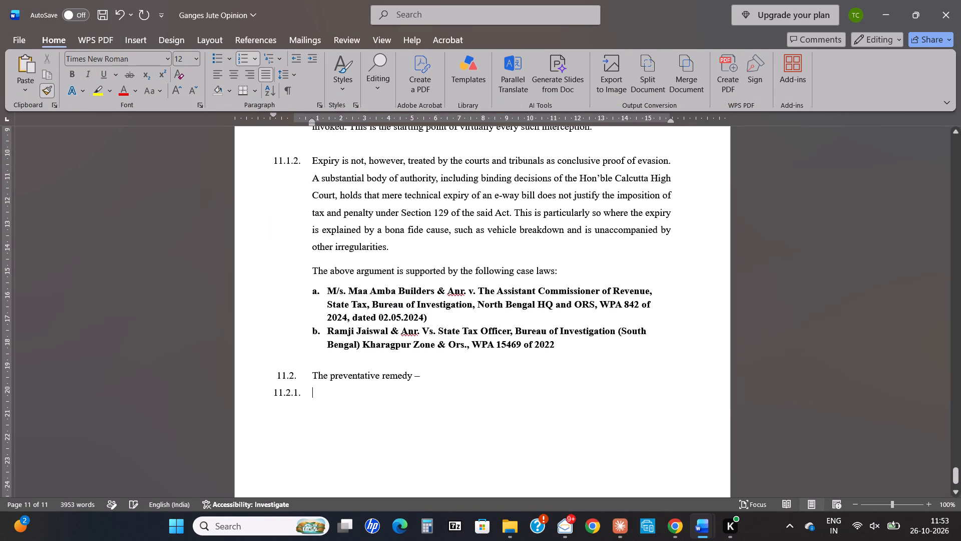
# Make the 11.2 heading text "The preventative remedy" bold.
pyautogui.press('Up')
pyautogui.hotkey('shift', 'End')
pyautogui.hotkey('ctrl', 'b')
pyautogui.press('Down')
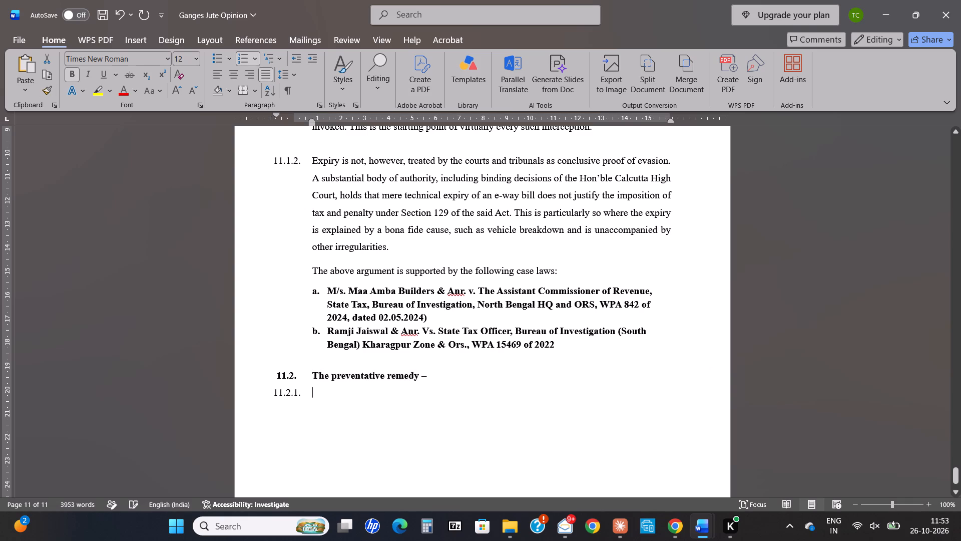
# Begin paragraph 11.2.1 with "Rule 138(10) offers two routes", following paragraph 2.1 of the reference draft.
pyautogui.hotkey('alt', 'Tab')
pyautogui.hotkey('alt', 'Tab')
pyautogui.write('Rule')
pyautogui.press('space')
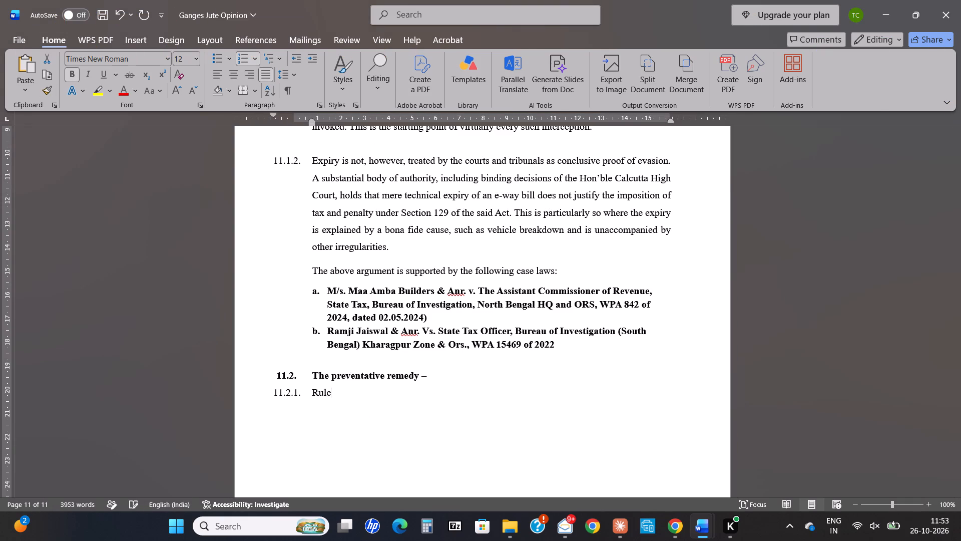
pyautogui.hotkey('alt', 'Tab')
pyautogui.hotkey('alt', 'Tab')
pyautogui.hotkey('alt', 'Tab')
pyautogui.hotkey('alt', 'Tab')
pyautogui.write(') offers two')
pyautogui.press('space')
pyautogui.hotkey('alt', 'Tab')
pyautogui.hotkey('alt', 'Tab')
pyautogui.write('routes,')
pyautogui.hotkey('alt', 'Tab')
pyautogui.hotkey('alt', 'Tab')
pyautogui.press('BackSpace')
# End the first sentence of 11.2.1 and start another with "Under the second", as in the reference draft.
pyautogui.write('. une')
pyautogui.press('BackSpace')
pyautogui.press('BackSpace')
pyautogui.press('BackSpace')
pyautogui.write('Under')
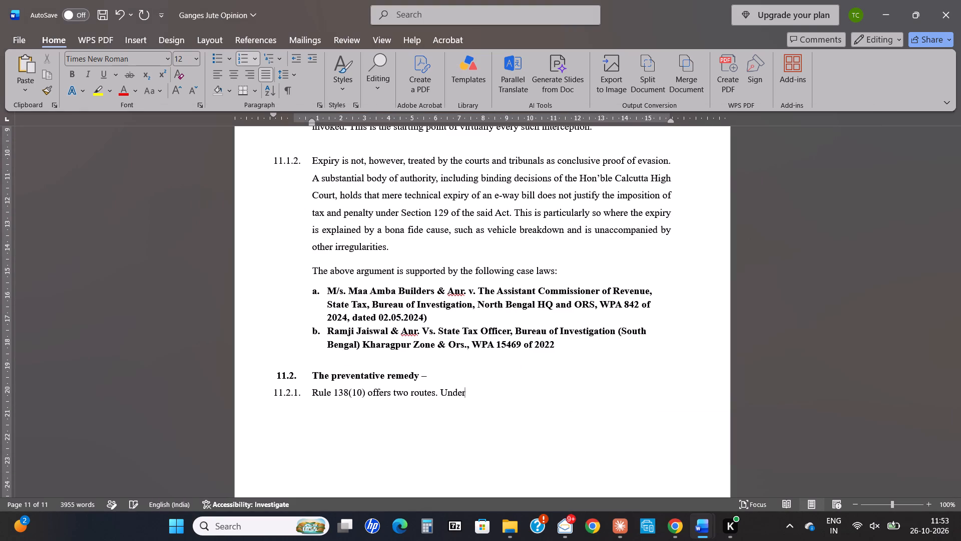
pyautogui.press('space')
pyautogui.hotkey('alt', 'Tab')
pyautogui.hotkey('alt', 'Tab')
pyautogui.write('the secod')
# Insert "of the CGST Act, 2017" after "Rule 138(10)" in paragraph 11.2.1.
pyautogui.hotkey('ctrl', 'Left')
pyautogui.hotkey('ctrl', 'Left')
pyautogui.hotkey('ctrl', 'Left')
pyautogui.hotkey('ctrl', 'Left')
pyautogui.hotkey('ctrl', 'Left')
pyautogui.hotkey('ctrl', 'Left')
pyautogui.hotkey('ctrl', 'Left')
pyautogui.press('space')
pyautogui.write('o')
pyautogui.press('BackSpace')
pyautogui.press('BackSpace')
pyautogui.write('of the s')
pyautogui.press('BackSpace')
pyautogui.hotkey('shift', 'a')
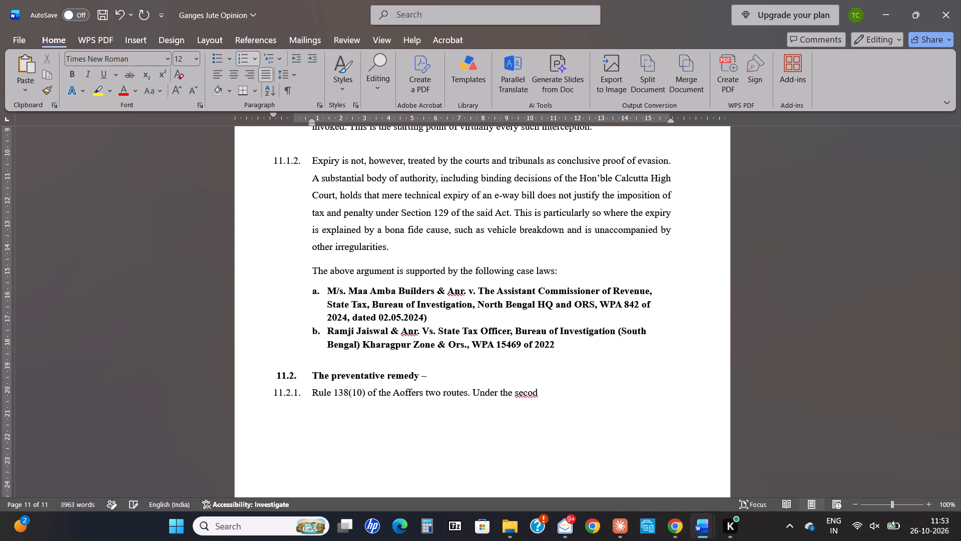
pyautogui.hotkey('shift', 'BackSpace')
pyautogui.write('GC')
pyautogui.hotkey('shift', 'BackSpace')
pyautogui.hotkey('shift', 'BackSpace')
pyautogui.write('CGST Act, 2017')
pyautogui.press('space')
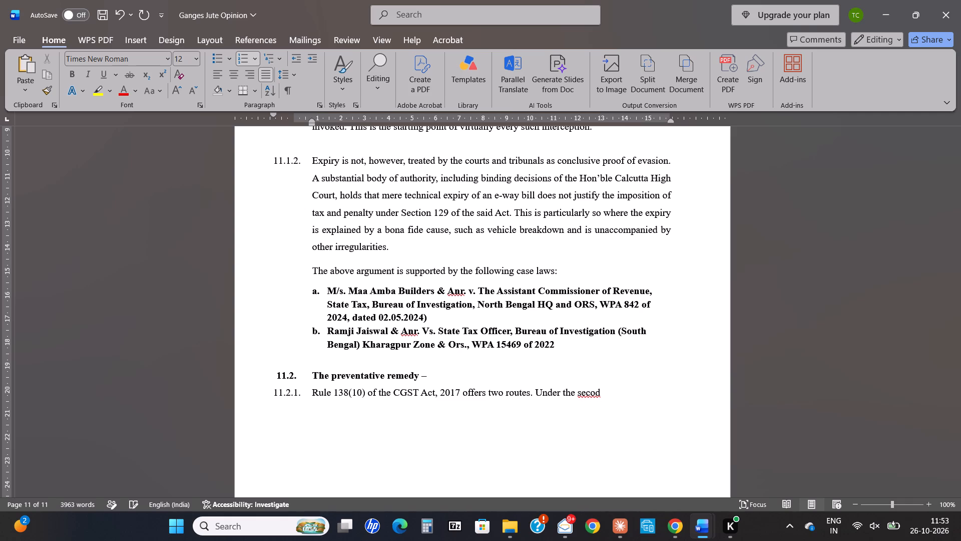
# Correct the spelling of "second" at the end of 11.2.1 and continue with "proviso,".
pyautogui.press('End')
pyautogui.hotkey('alt', 'Tab')
pyautogui.hotkey('alt', 'Tab')
pyautogui.press('BackSpace')
pyautogui.write('nd')
pyautogui.hotkey('alt', 'Tab')
pyautogui.hotkey('alt', 'Tab')
pyautogui.press('space')
pyautogui.write('provisio')
pyautogui.press('BackSpace')
pyautogui.press('BackSpace')
pyautogui.press('BackSpace')
pyautogui.write('so,')
# Examine the Rule 138(10) extract quoted in the opinion, particularly the validity table and the provisos on extending an e-way bill.
pyautogui.scroll(10, 327, 395)
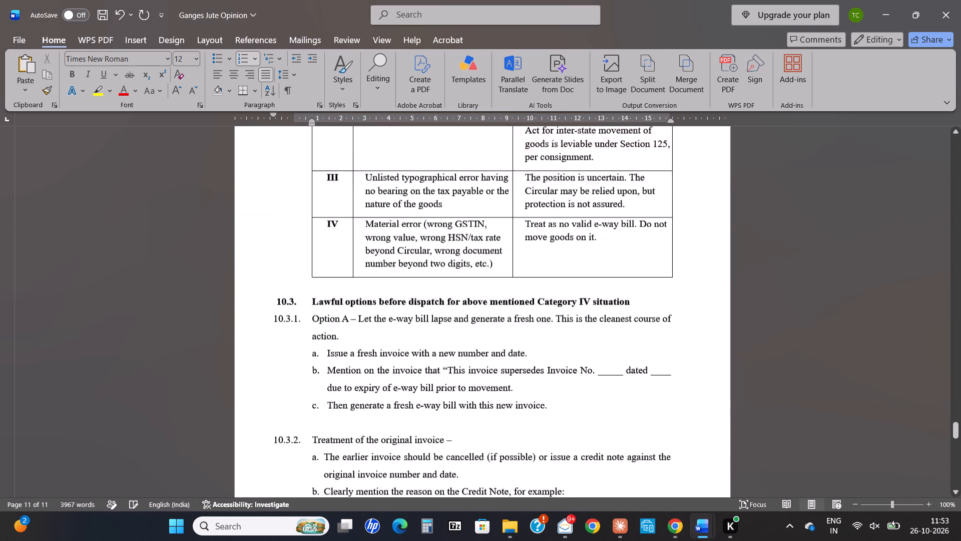
pyautogui.scroll(10, 327, 395)
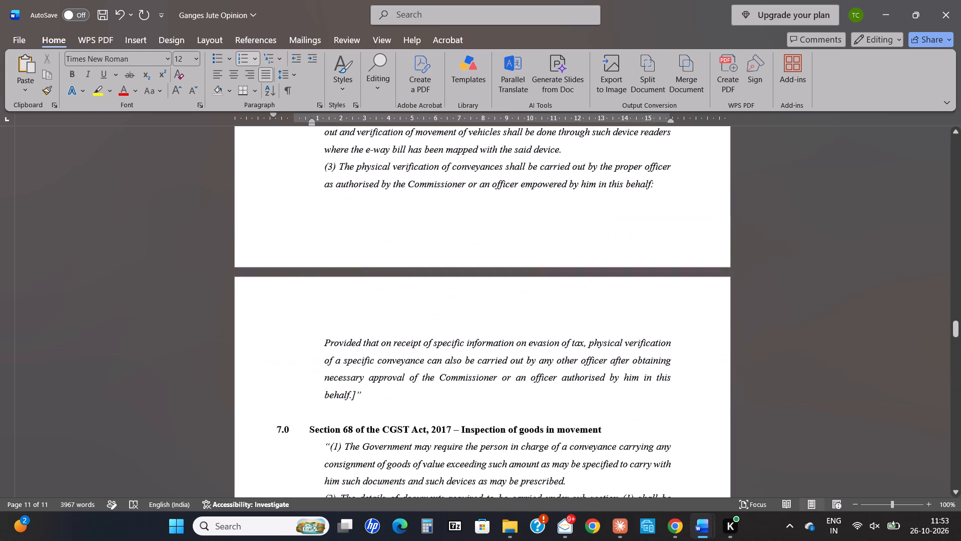
pyautogui.scroll(5, 327, 395)
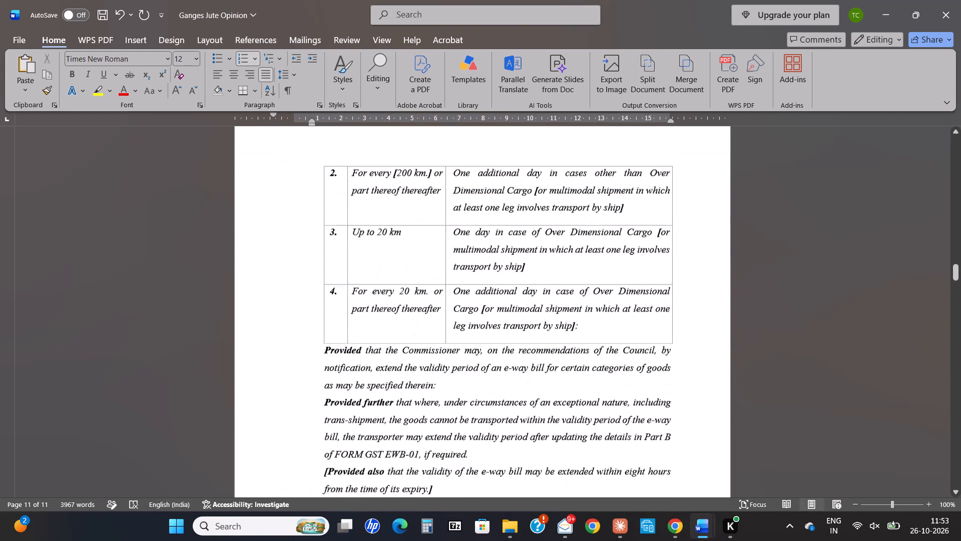
pyautogui.scroll(-2, 327, 395)
pyautogui.scroll(1, 327, 395)
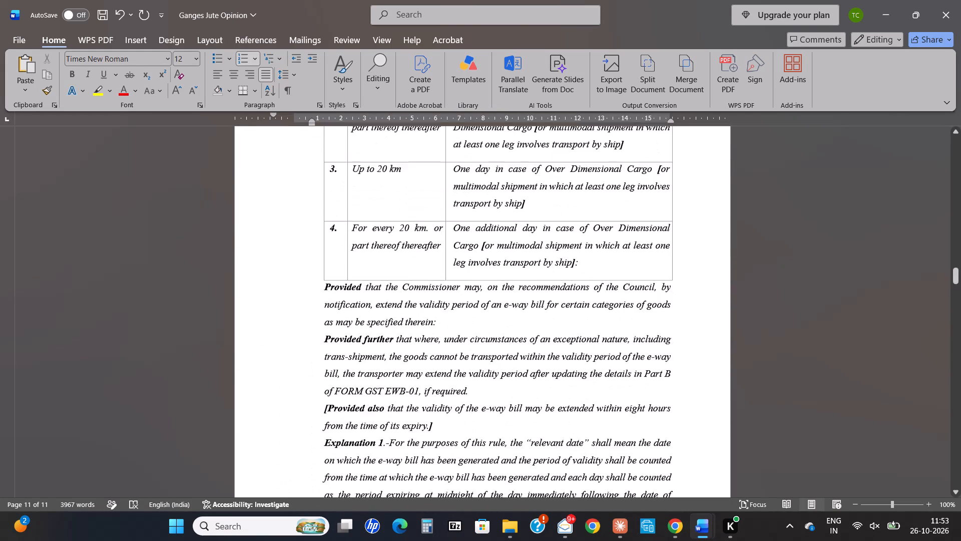
pyautogui.scroll(4, 327, 395)
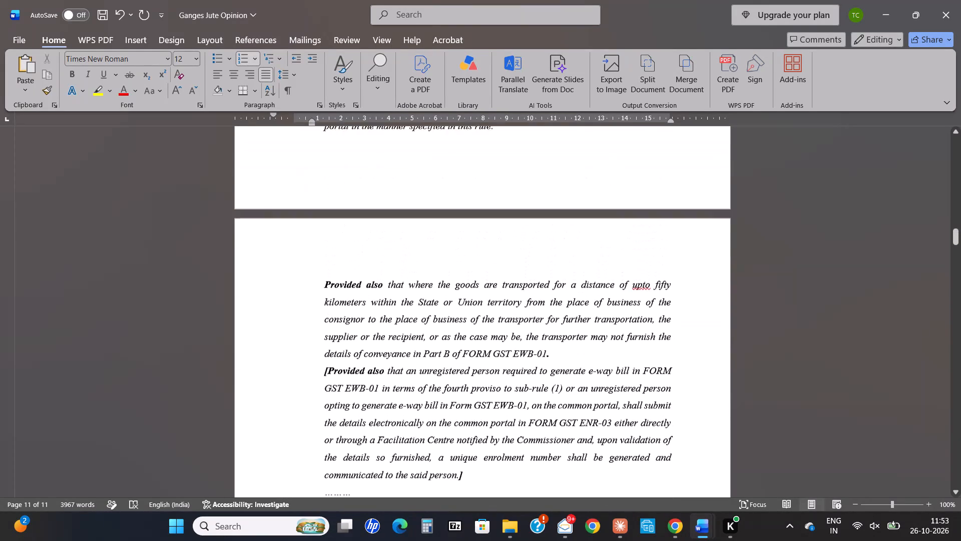
pyautogui.scroll(-4, 327, 395)
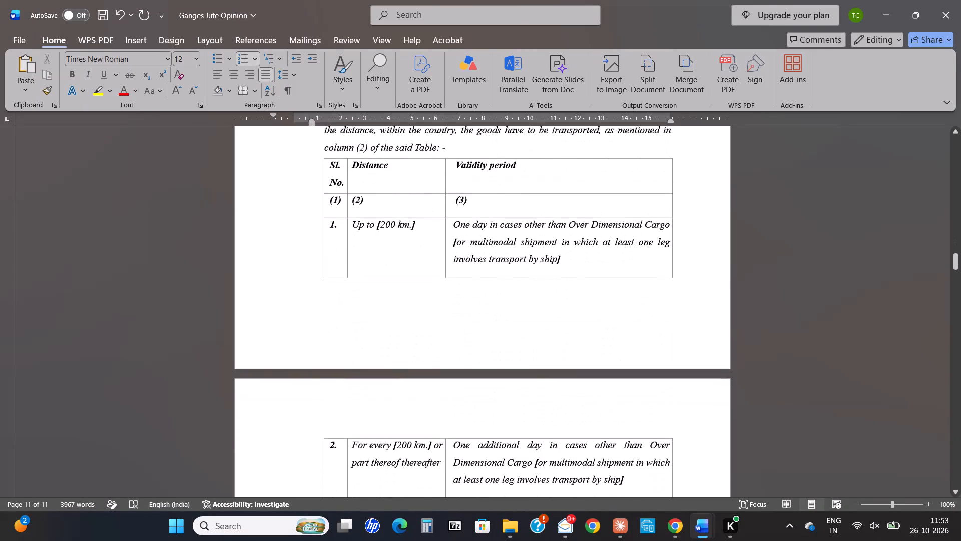
pyautogui.scroll(-2, 327, 395)
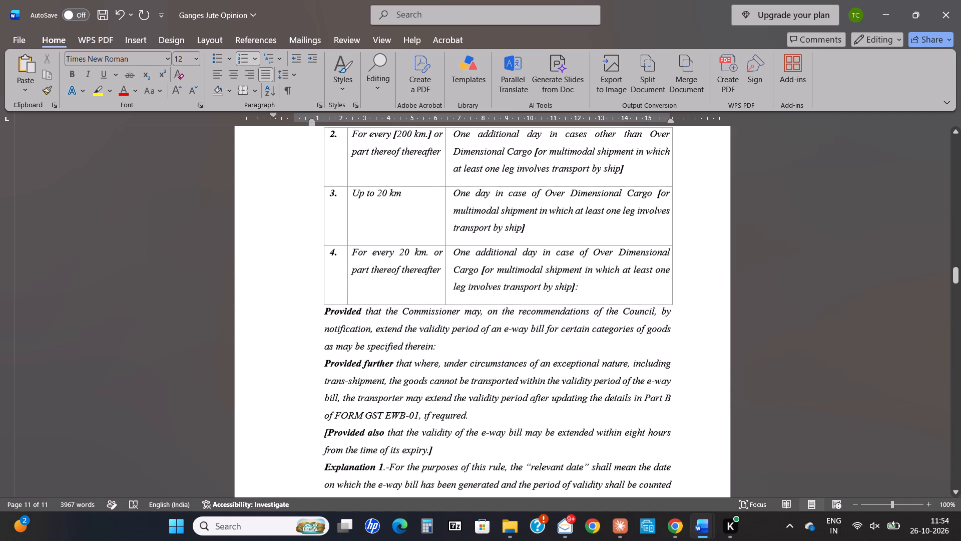
pyautogui.scroll(-4, 478, 428)
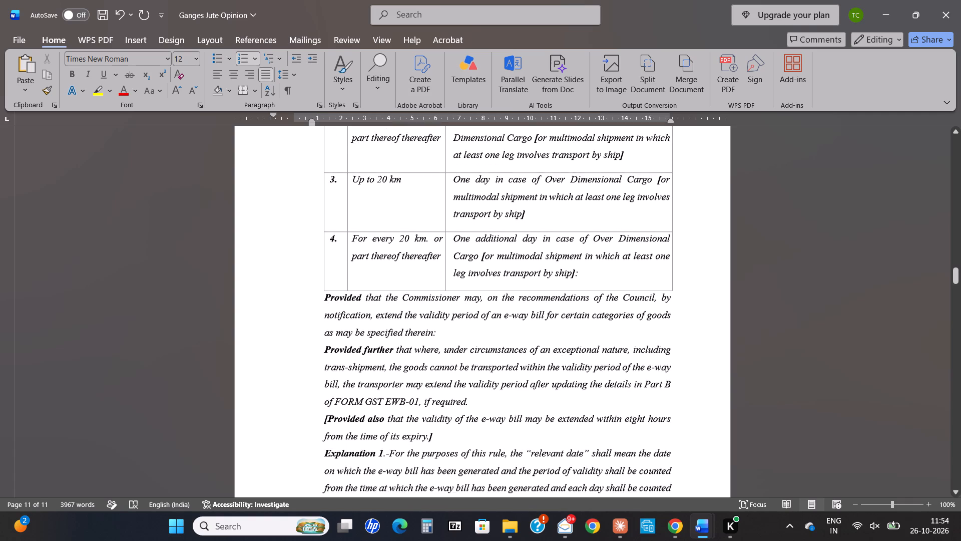
pyautogui.scroll(-15, 478, 428)
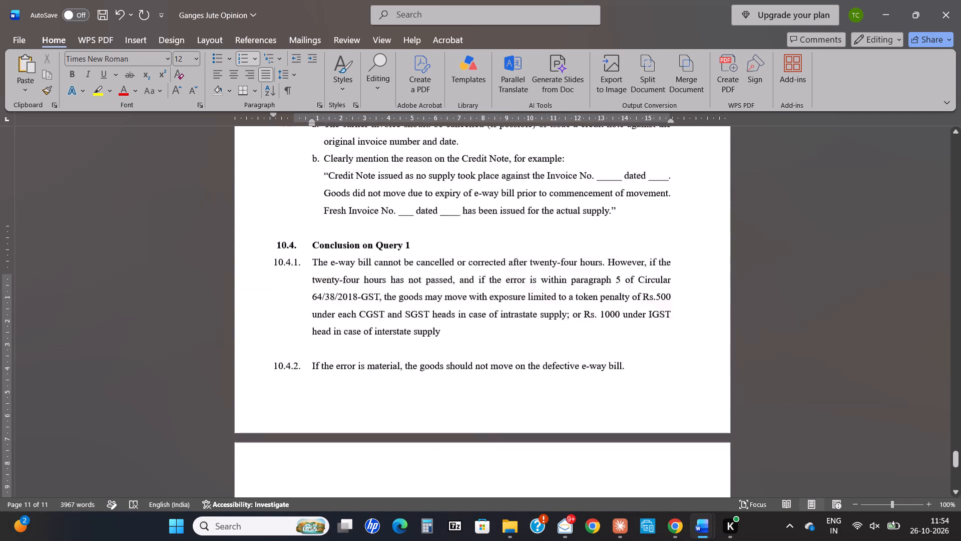
pyautogui.scroll(-4, 478, 428)
# Continue paragraph 11.2.1 with "where goods cannot be transported", following paragraph 2.1 of the reference draft.
pyautogui.hotkey('alt', 'Tab')
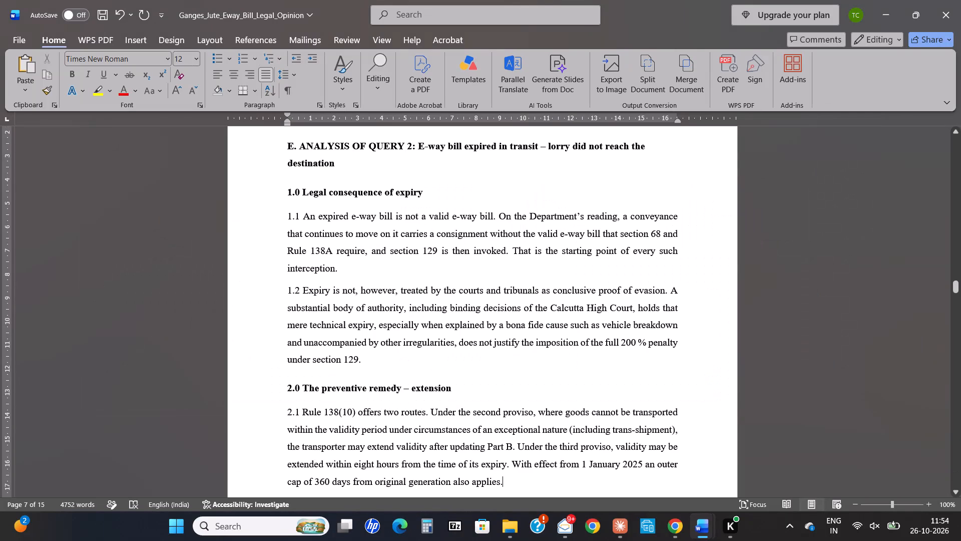
pyautogui.hotkey('alt', 'Tab')
pyautogui.press('space')
pyautogui.write('where')
pyautogui.press('space')
pyautogui.hotkey('alt', 'Tab')
pyautogui.hotkey('alt', 'Tab')
pyautogui.write('goods cannot')
pyautogui.press('space')
pyautogui.hotkey('alt', 'Tab')
pyautogui.hotkey('alt', 'Tab')
pyautogui.write('be transported')
pyautogui.press('space')
pyautogui.hotkey('alt', 'Tab')
pyautogui.hotkey('alt', 'Tab')
# Add "within the validity period" to the sentence in 11.2.1, as in the reference draft.
pyautogui.write('within rhe')
pyautogui.press('BackSpace')
pyautogui.press('BackSpace')
pyautogui.press('BackSpace')
pyautogui.write('the validity')
pyautogui.hotkey('alt', 'Tab')
pyautogui.hotkey('alt', 'Tab')
pyautogui.press('space')
pyautogui.write('period')
pyautogui.press('space')
# Continue 11.2.1 with "under circumsta", leaving the reference draft's word "circumstances" partly written.
pyautogui.hotkey('alt', 'Tab')
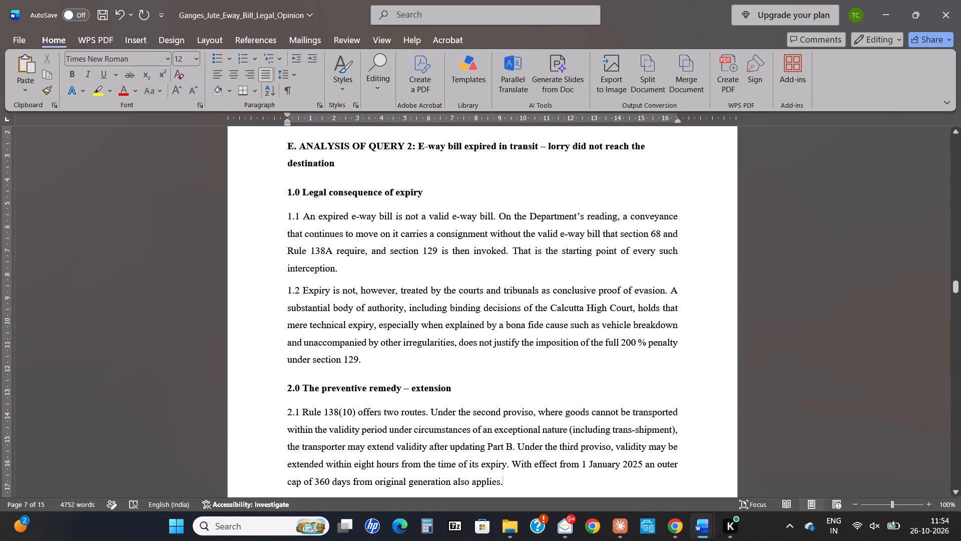
pyautogui.hotkey('alt', 'Tab')
pyautogui.press('c')
pyautogui.press('BackSpace')
pyautogui.write('under')
pyautogui.press('space')
pyautogui.hotkey('alt', 'Tab')
pyautogui.hotkey('alt', 'Tab')
pyautogui.write('circuma')
pyautogui.press('BackSpace')
pyautogui.write('stacnes')
pyautogui.press('BackSpace')
pyautogui.press('BackSpace')
pyautogui.press('BackSpace')
pyautogui.press('BackSpace')
pyautogui.hotkey('alt', 'Tab')
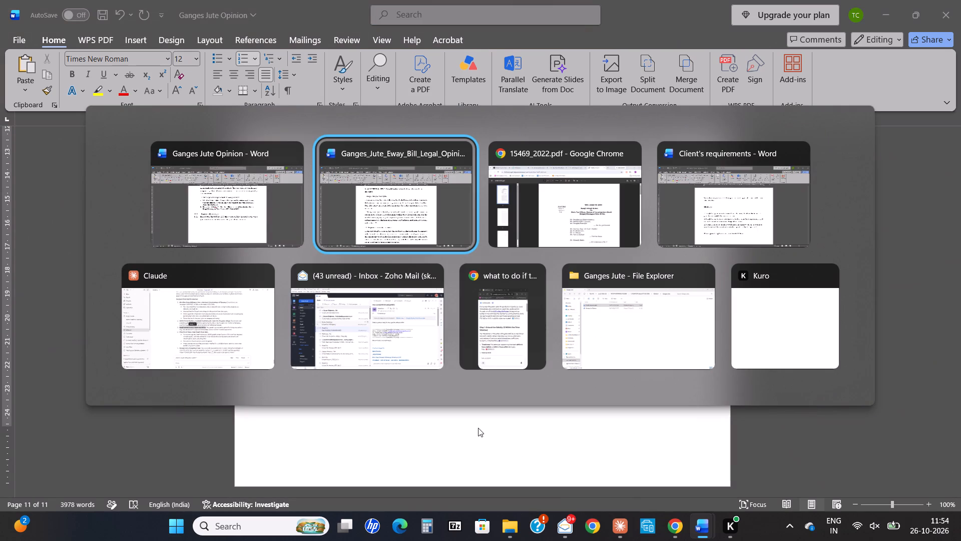
pyautogui.hotkey('alt', 'Left')
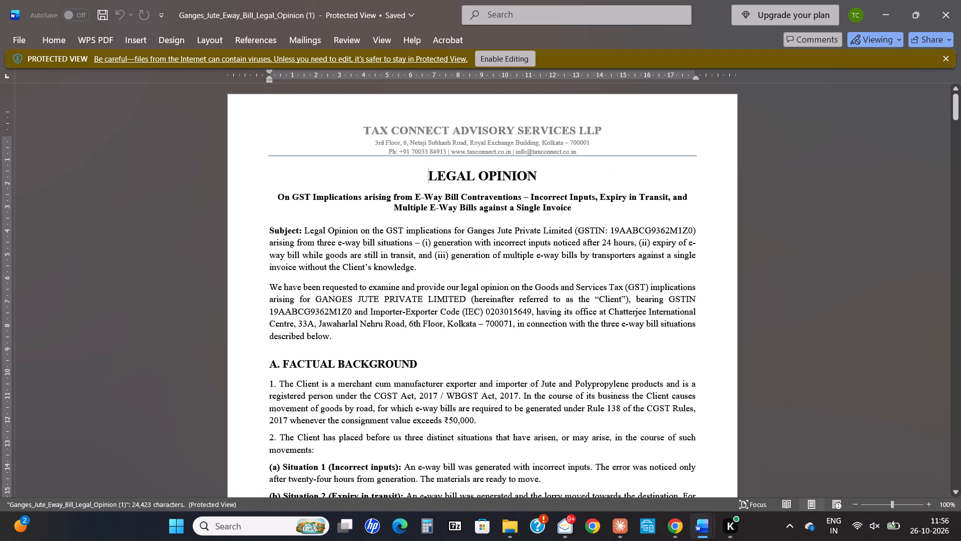
pyautogui.scroll(-5, 538, 344)
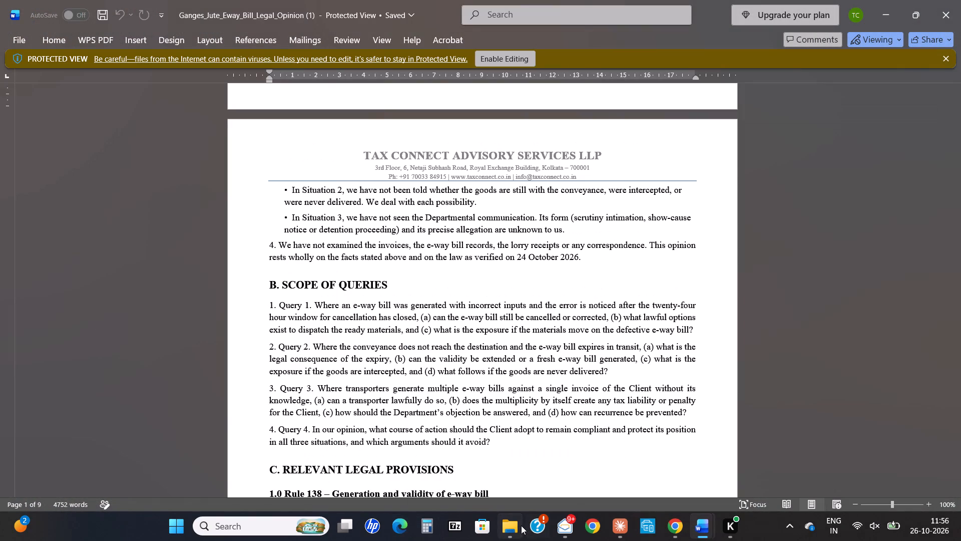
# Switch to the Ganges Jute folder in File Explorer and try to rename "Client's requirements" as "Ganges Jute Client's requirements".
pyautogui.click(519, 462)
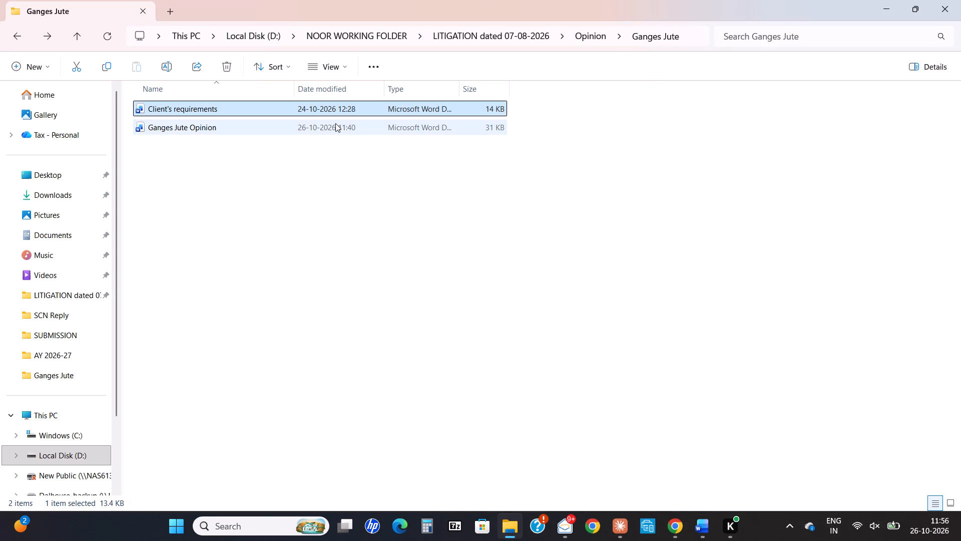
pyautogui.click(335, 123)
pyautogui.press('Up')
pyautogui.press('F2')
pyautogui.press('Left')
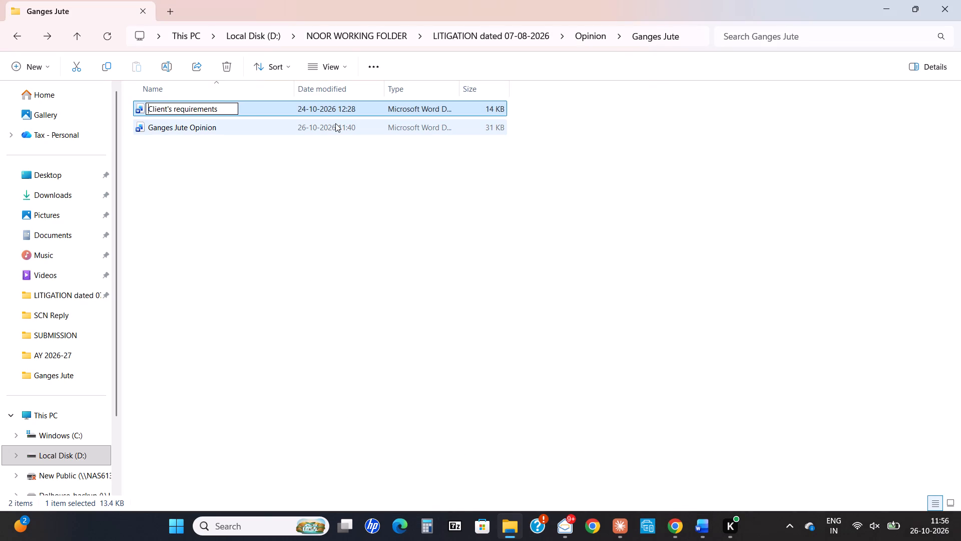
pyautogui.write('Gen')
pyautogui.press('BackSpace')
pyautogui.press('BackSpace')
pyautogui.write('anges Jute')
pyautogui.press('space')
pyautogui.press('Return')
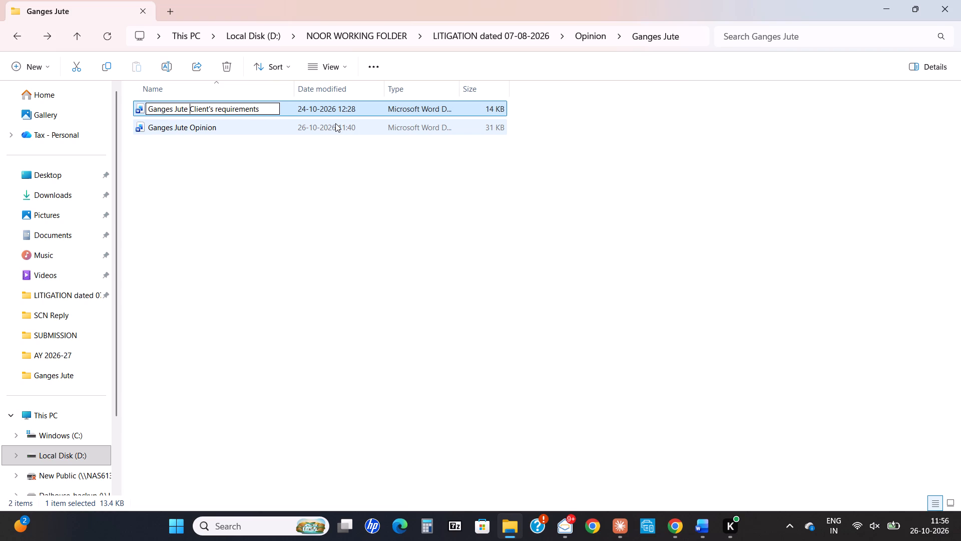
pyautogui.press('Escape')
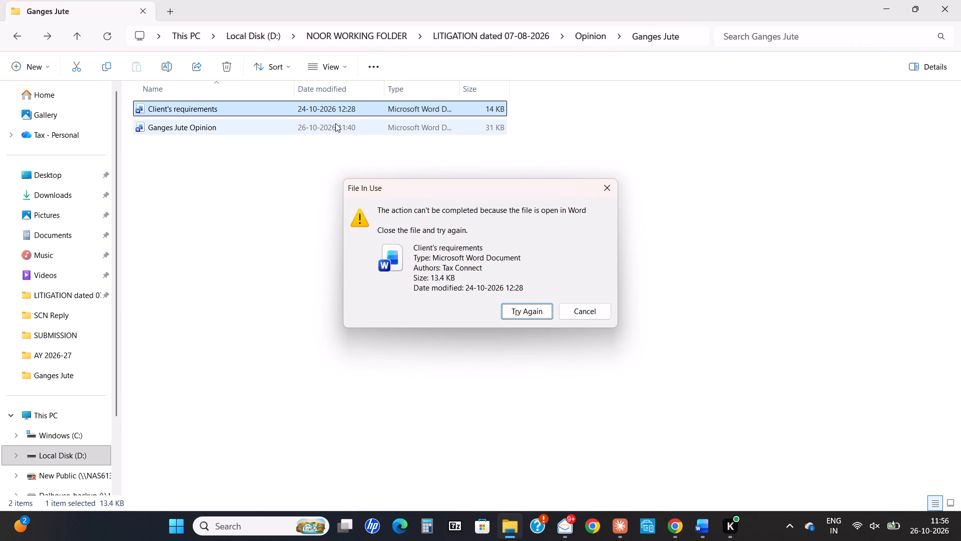
# Duplicate the "Client's requirements" file within the Ganges Jute folder and rename the copy "Ganges Jute Query".
pyautogui.press('Down')
pyautogui.press('Down')
pyautogui.press('Up')
pyautogui.hotkey('ctrl', 'c')
pyautogui.press('Down')
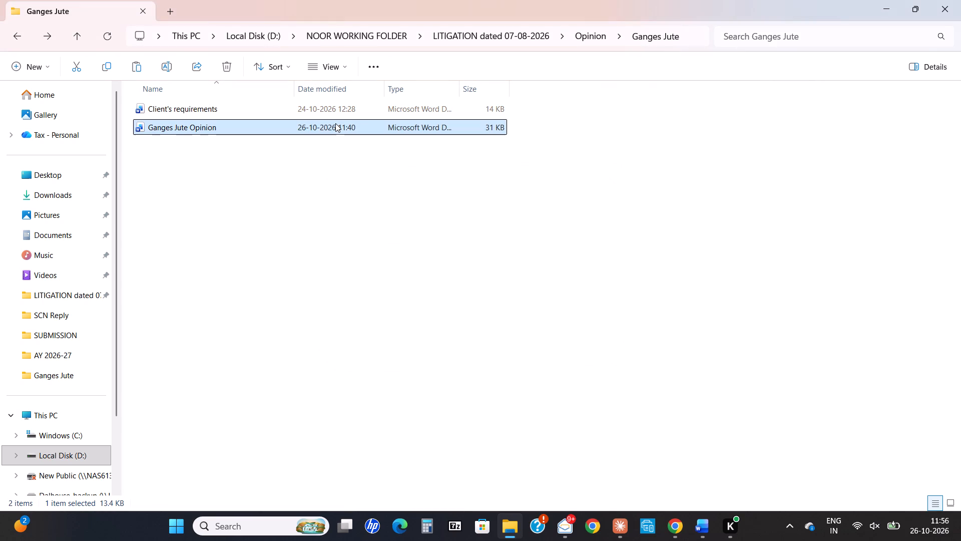
pyautogui.hotkey('ctrl', 'v')
pyautogui.press('F2')
pyautogui.write('Ganges Jute')
pyautogui.press('space')
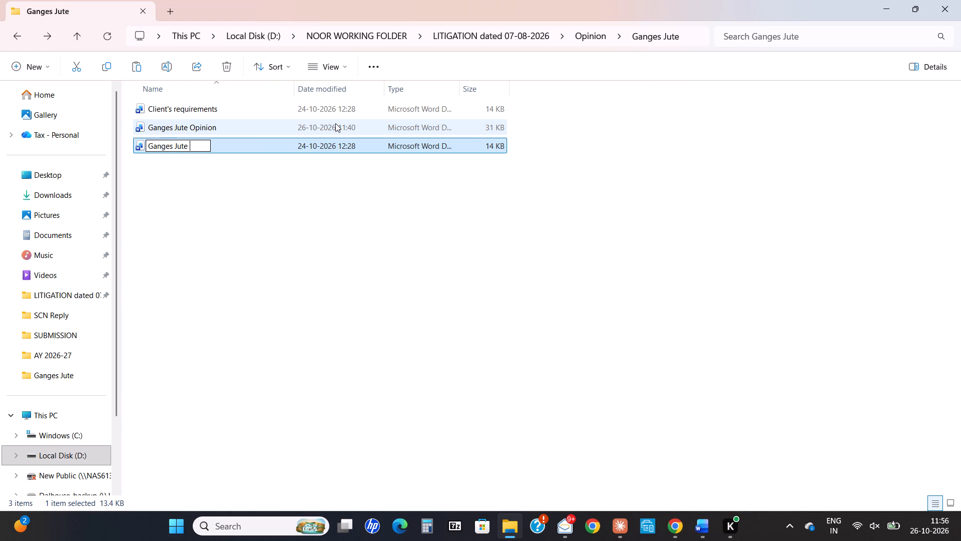
pyautogui.write('Query')
pyautogui.press('Return')
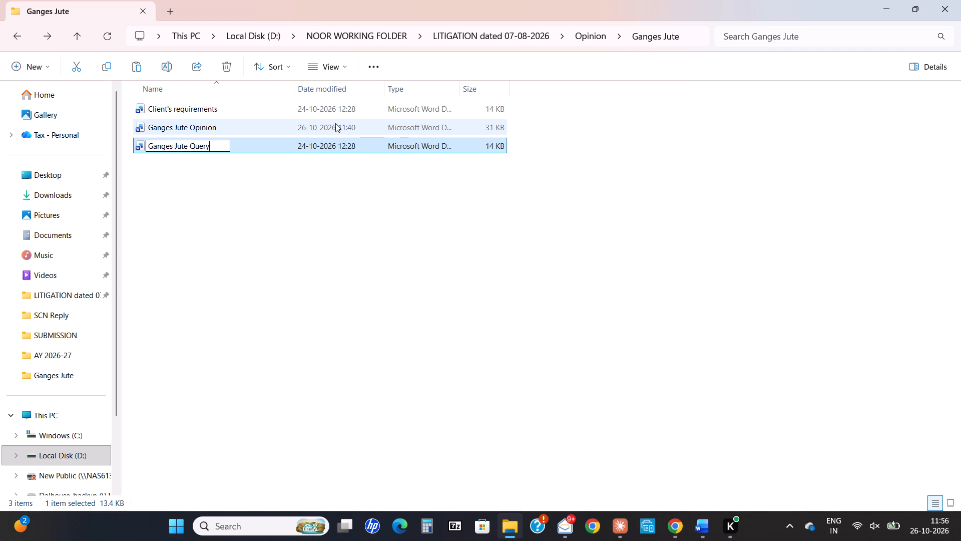
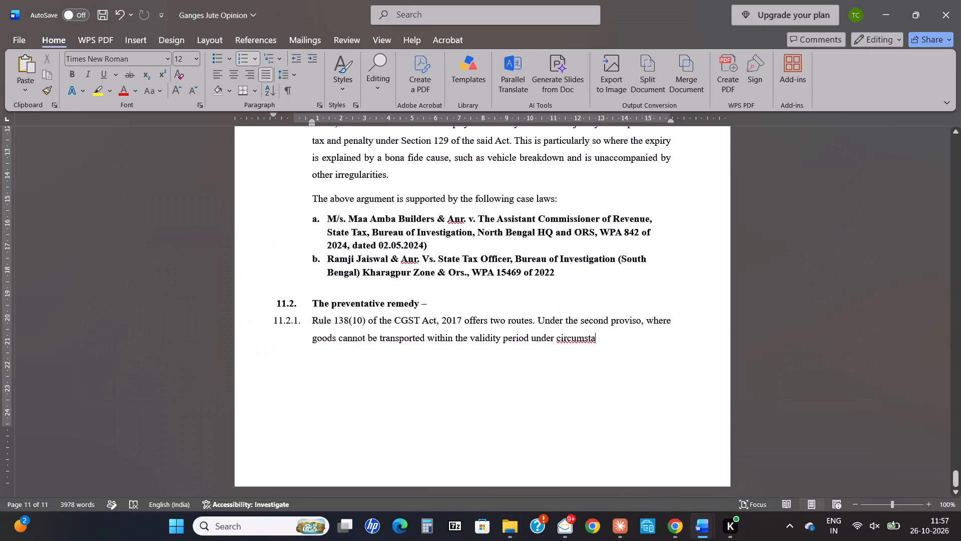
# Find section 2.0 on the preventive remedy in the downloaded Ganges_Jute_Eway_Bill_Legal_Opinion and read paragraph 2.1 against the draft's paragraph 11.2.1.
pyautogui.hotkey('alt', 'Tab')
pyautogui.scroll(-9, 658, 253)
pyautogui.scroll(2, 658, 253)
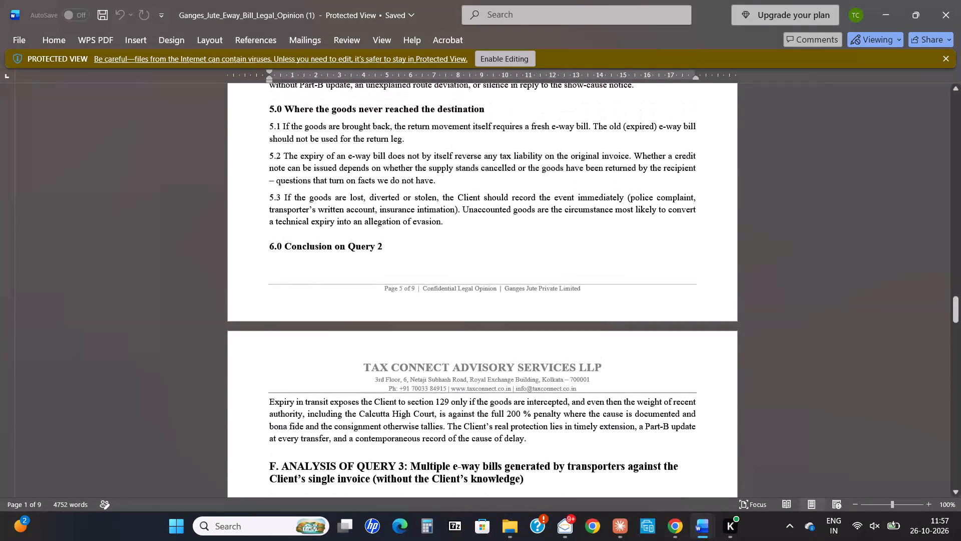
pyautogui.scroll(3, 658, 253)
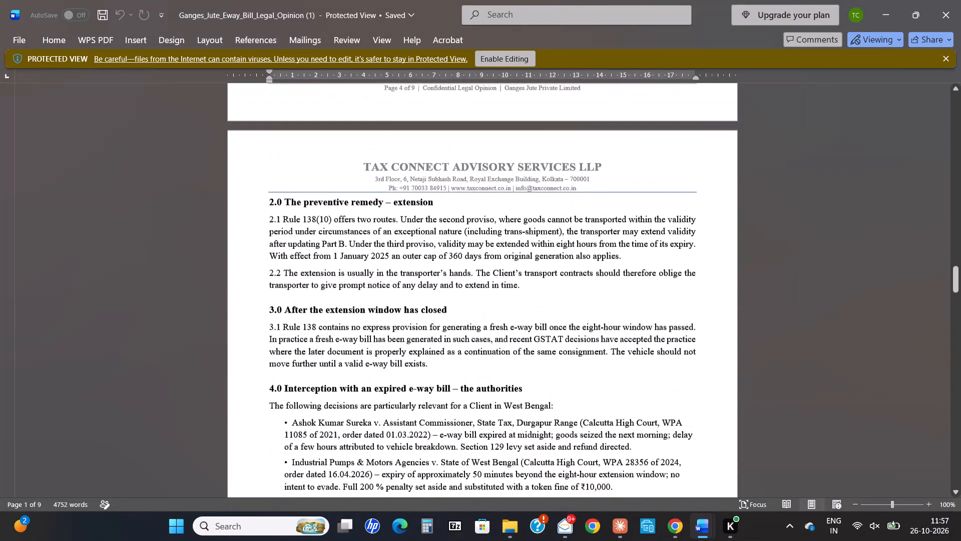
pyautogui.scroll(1, 658, 253)
pyautogui.hotkey('alt', 'Tab')
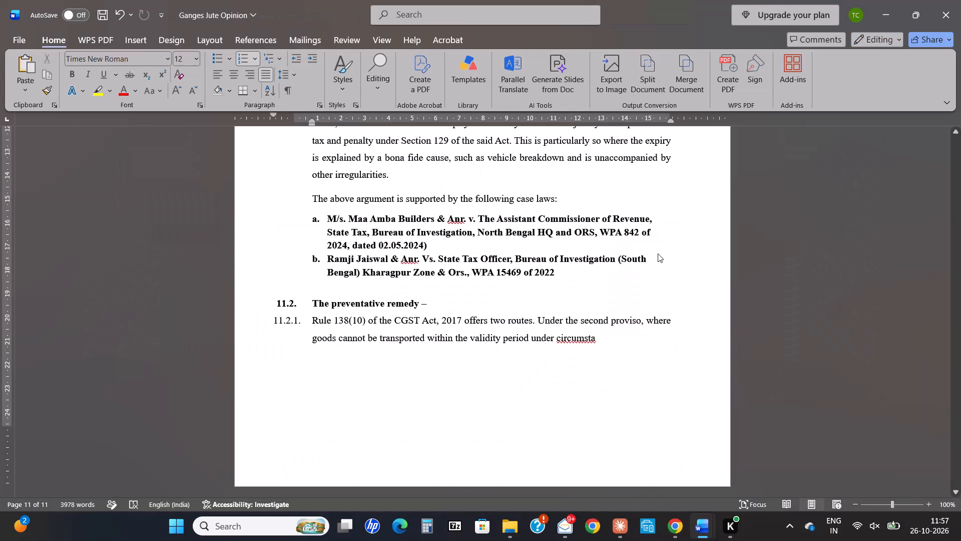
pyautogui.hotkey('alt', 'Tab')
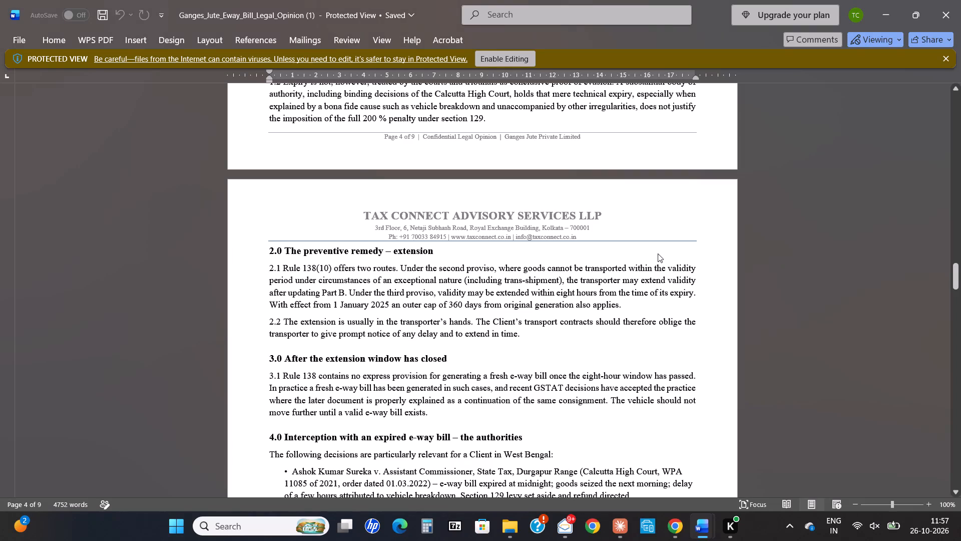
pyautogui.hotkey('alt', 'Tab')
pyautogui.hotkey('alt', 'Tab')
pyautogui.hotkey('alt', 'Tab')
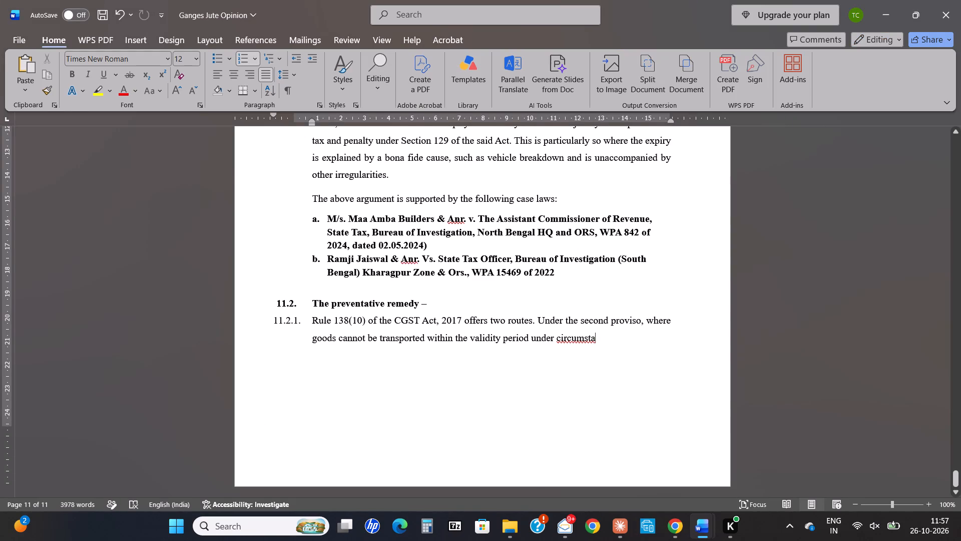
pyautogui.hotkey('alt', 'Tab')
pyautogui.hotkey('alt', 'Tab')
# Continue paragraph 11.2.1 of the Ganges Jute Opinion so it reads "under circumstances of an exceptional nature", following paragraph 2.1 of the reference opinion.
pyautogui.hotkey('alt', 'Tab')
pyautogui.hotkey('alt', 'Tab')
pyautogui.write('sta')
pyautogui.press('BackSpace')
pyautogui.press('BackSpace')
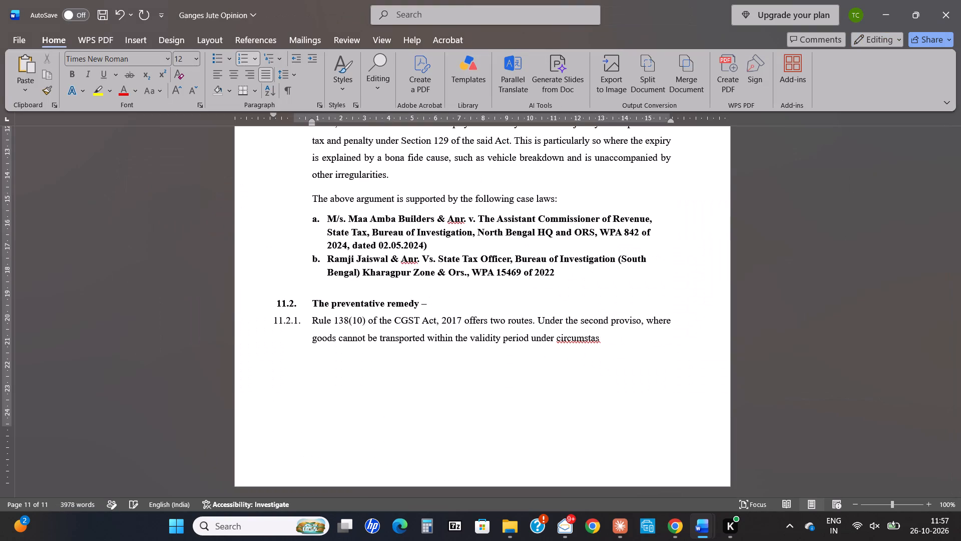
pyautogui.press('BackSpace')
pyautogui.write('nces')
pyautogui.press('space')
pyautogui.hotkey('alt', 'Tab')
pyautogui.hotkey('alt', 'Tab')
pyautogui.write('of e')
pyautogui.press('BackSpace')
pyautogui.write('an exceptione')
pyautogui.press('BackSpace')
pyautogui.write('al')
pyautogui.hotkey('alt', 'Tab')
pyautogui.hotkey('alt', 'Tab')
pyautogui.press('space')
pyautogui.write('a')
pyautogui.press('BackSpace')
pyautogui.write('nature')
# Add "(including trans-shipment" after "exceptional nature" in paragraph 11.2.1.
pyautogui.hotkey('alt', 'Tab')
pyautogui.hotkey('alt', 'Tab')
pyautogui.press('space')
pyautogui.write('(invl')
pyautogui.press('BackSpace')
pyautogui.press('BackSpace')
pyautogui.write('cluding')
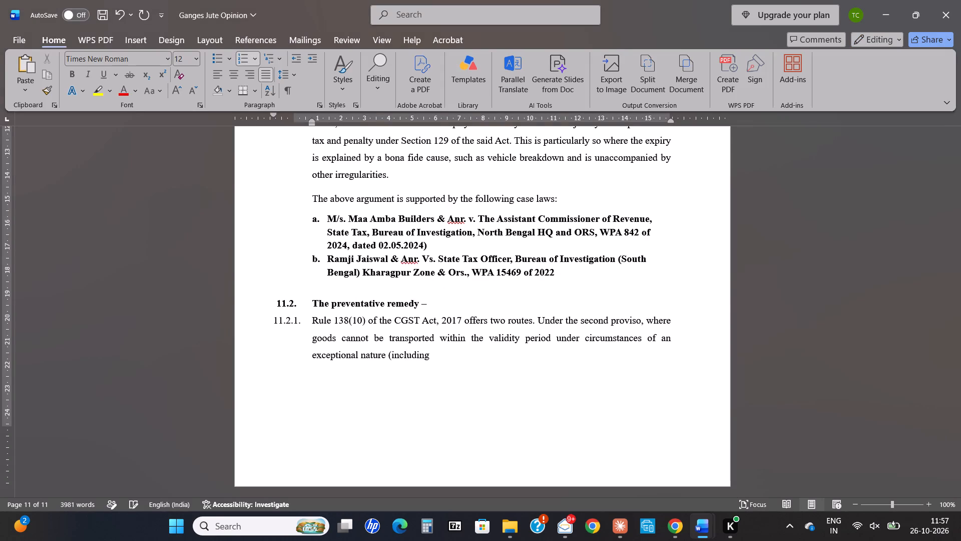
pyautogui.press('space')
pyautogui.hotkey('alt', 'Tab')
pyautogui.hotkey('alt', 'Tab')
pyautogui.write('trans=shi')
pyautogui.press('BackSpace')
pyautogui.press('BackSpace')
pyautogui.press('BackSpace')
pyautogui.press('BackSpace')
pyautogui.press('=')
pyautogui.press('BackSpace')
pyautogui.write('-h')
pyautogui.press('BackSpace')
pyautogui.write('shp')
pyautogui.press('BackSpace')
pyautogui.write('io')
pyautogui.press('BackSpace')
pyautogui.write('pment')
# Close the bracket in paragraph 11.2.1 and continue the sentence with ", the transported may extend".
pyautogui.hotkey('alt', 'Tab')
pyautogui.hotkey('alt', 'Tab')
pyautogui.write('), the transported may exp')
pyautogui.press('BackSpace')
pyautogui.write('tent')
pyautogui.press('BackSpace')
pyautogui.write('dt')
pyautogui.press('space')
pyautogui.hotkey('alt', 'Tab')
pyautogui.hotkey('alt', 'Tab')
pyautogui.press('BackSpace')
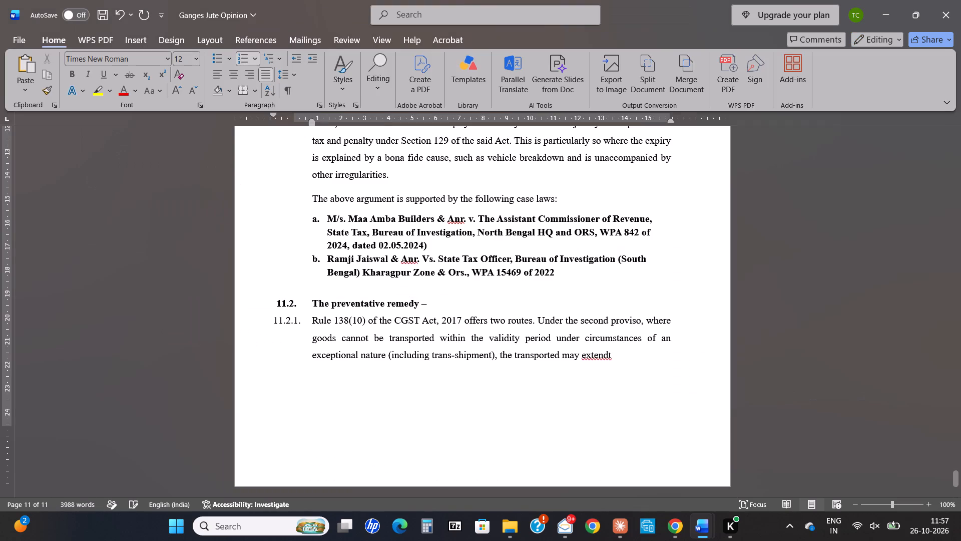
pyautogui.press('space')
pyautogui.hotkey('alt', 'Tab')
pyautogui.hotkey('alt', 'Tab')
pyautogui.press('BackSpace')
pyautogui.press('BackSpace')
pyautogui.press('space')
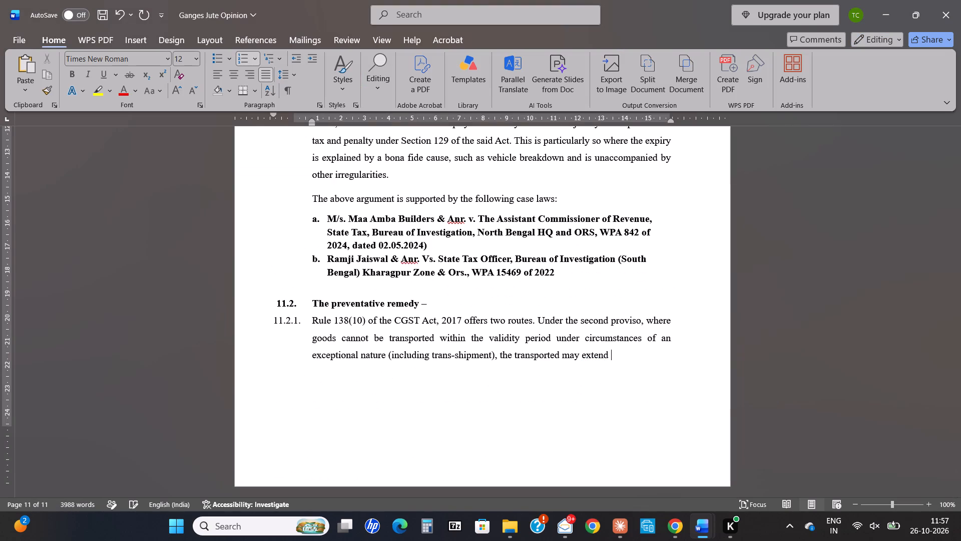
# Complete the second-proviso sentence of paragraph 11.2.1 with "validity after updating Part B of the e-way bill.".
pyautogui.hotkey('alt', 'Tab')
pyautogui.hotkey('alt', 'Tab')
pyautogui.write('cal')
pyautogui.press('BackSpace')
pyautogui.press('BackSpace')
pyautogui.press('BackSpace')
pyautogui.write('validity after updating')
pyautogui.press('space')
pyautogui.hotkey('alt', 'Tab')
pyautogui.hotkey('alt', 'Tab')
pyautogui.write('Part o')
pyautogui.press('space')
pyautogui.press('BackSpace')
pyautogui.press('BackSpace')
pyautogui.press('BackSpace')
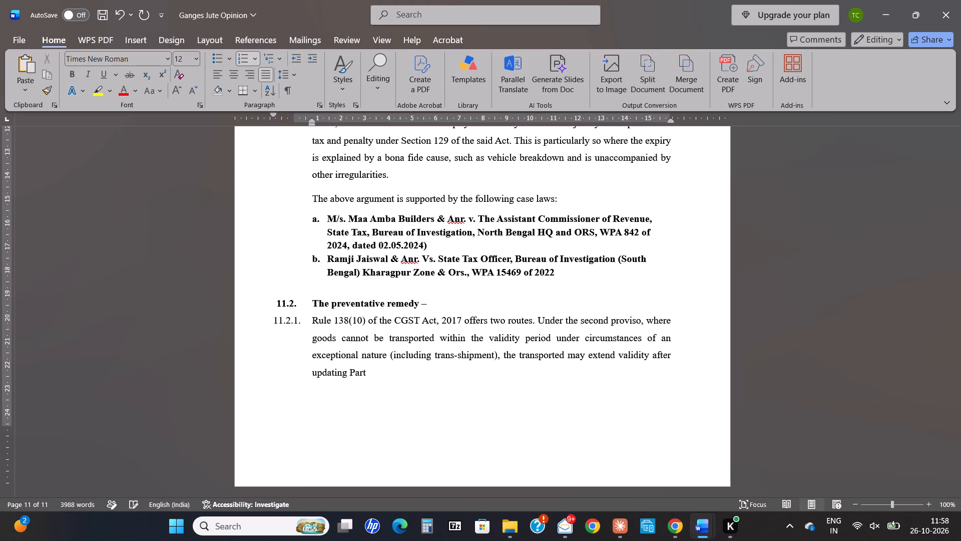
pyautogui.press('space')
pyautogui.write('B of the e=wa')
pyautogui.press('BackSpace')
pyautogui.press('BackSpace')
pyautogui.press('BackSpace')
pyautogui.press('BackSpace')
pyautogui.press('-')
pyautogui.press('BackSpace')
pyautogui.write('e-way bill.')
# Begin the following sentence of paragraph 11.2.1 with "Under the third proviso, validity may be extended".
pyautogui.hotkey('alt', 'Tab')
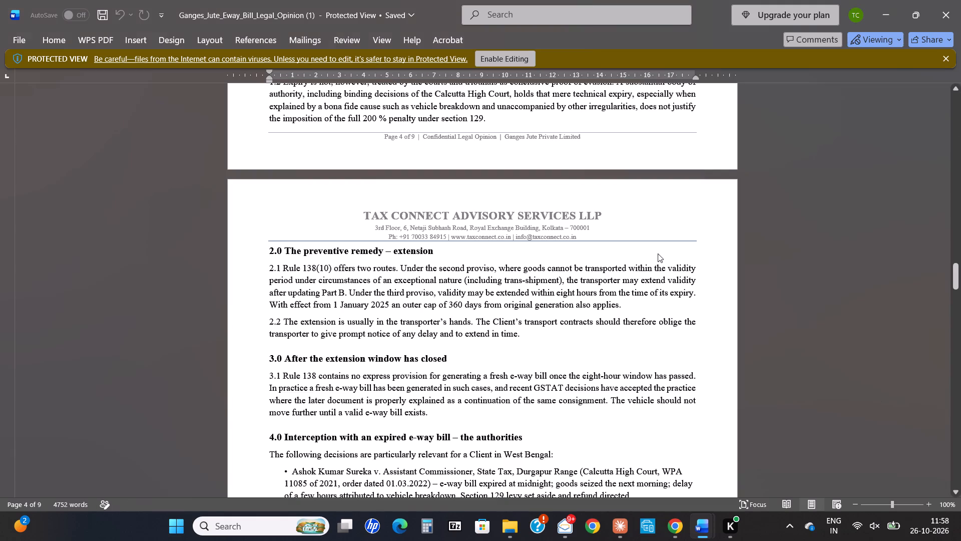
pyautogui.hotkey('alt', 'Tab')
pyautogui.press('space')
pyautogui.write('under')
pyautogui.press('BackSpace')
pyautogui.press('BackSpace')
pyautogui.press('BackSpace')
pyautogui.press('BackSpace')
pyautogui.press('BackSpace')
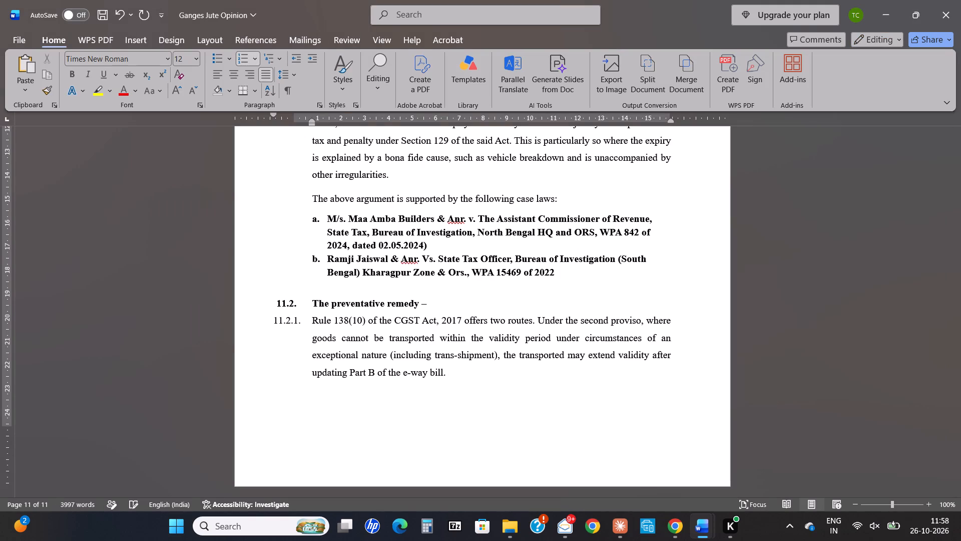
pyautogui.write('Under')
pyautogui.press('space')
pyautogui.hotkey('alt', 'Tab')
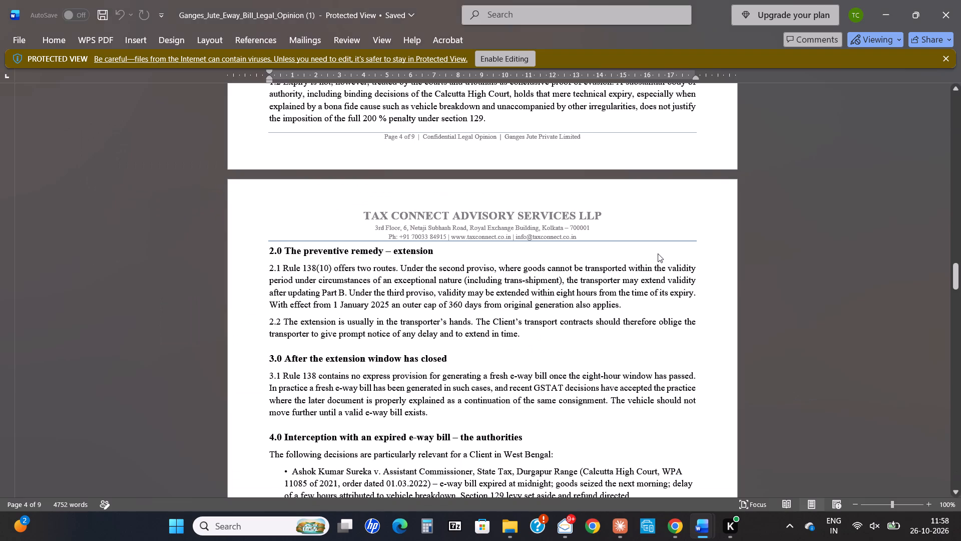
pyautogui.hotkey('alt', 'Tab')
pyautogui.write('the third proviso,')
pyautogui.press('space')
pyautogui.hotkey('alt', 'Tab')
pyautogui.hotkey('alt', 'Tab')
pyautogui.write('validity')
pyautogui.hotkey('alt', 'Tab')
pyautogui.hotkey('alt', 'Tab')
pyautogui.press('space')
pyautogui.write('may be extended')
pyautogui.press('space')
# Complete the third-proviso sentence of paragraph 11.2.1 with "within eight hours from the time of its expiry.".
pyautogui.hotkey('alt', 'Tab')
pyautogui.hotkey('alt', 'Tab')
pyautogui.write('within eight horu')
pyautogui.press('BackSpace')
pyautogui.press('BackSpace')
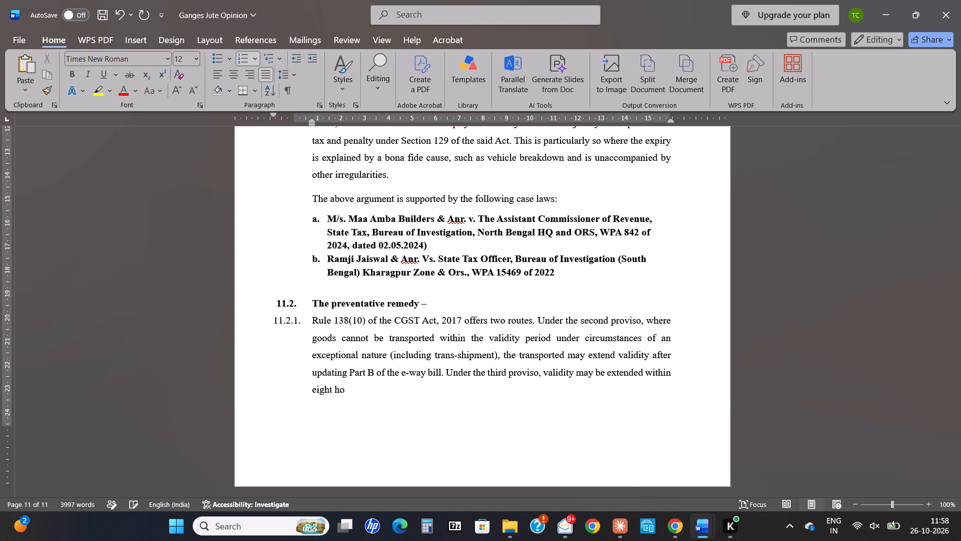
pyautogui.write('urs')
pyautogui.press('space')
pyautogui.hotkey('alt', 'Tab')
pyautogui.hotkey('alt', 'Tab')
pyautogui.write('from the imte')
pyautogui.press('BackSpace')
pyautogui.press('BackSpace')
pyautogui.press('BackSpace')
pyautogui.press('BackSpace')
pyautogui.write('time')
pyautogui.press('space')
pyautogui.hotkey('alt', 'Tab')
pyautogui.hotkey('alt', 'Tab')
pyautogui.write('of its expiry.')
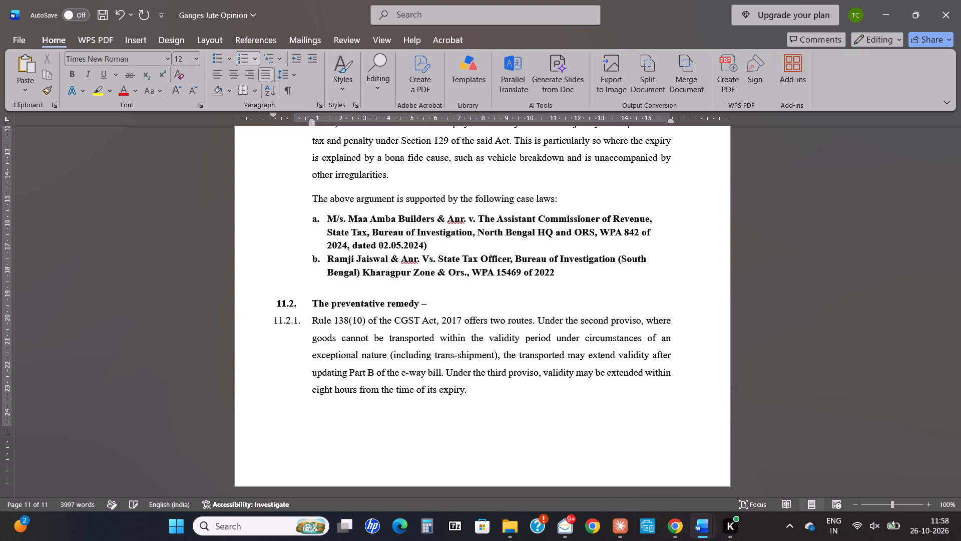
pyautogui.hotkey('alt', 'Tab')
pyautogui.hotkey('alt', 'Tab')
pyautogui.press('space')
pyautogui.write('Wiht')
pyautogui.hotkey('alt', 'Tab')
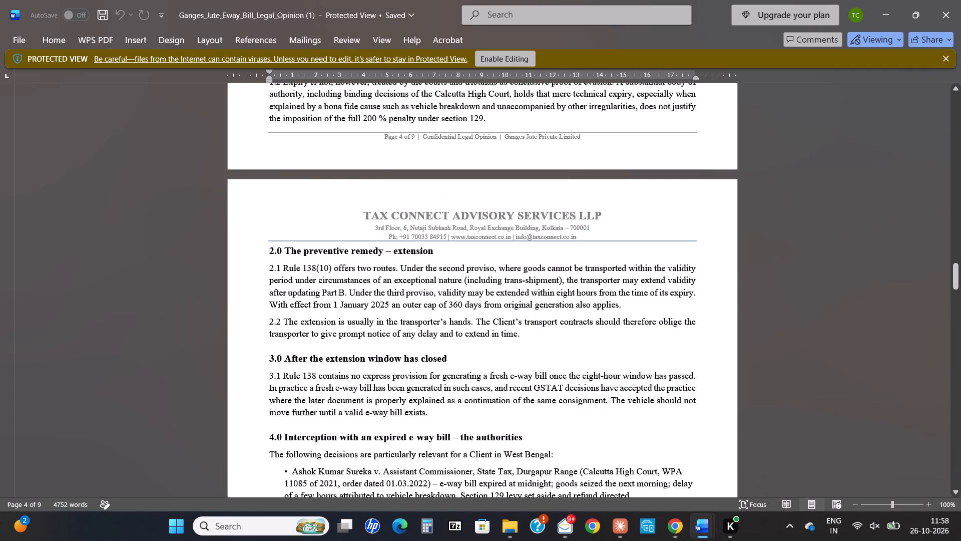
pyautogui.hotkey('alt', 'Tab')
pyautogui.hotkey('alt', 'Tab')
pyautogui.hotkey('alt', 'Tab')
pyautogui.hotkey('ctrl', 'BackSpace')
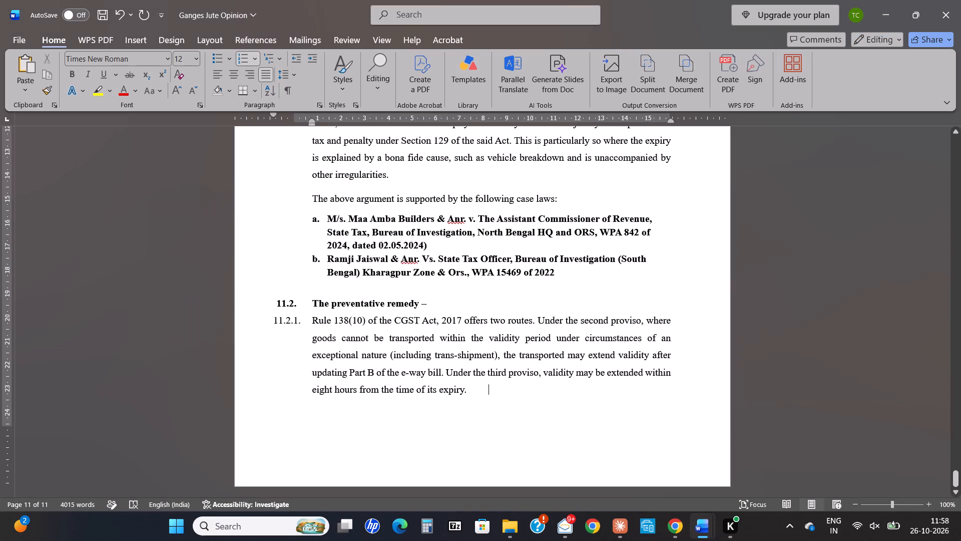
# Add a new numbered paragraph 11.2.2 below 11.2.1 and begin it with "The extension is usually".
pyautogui.hotkey('alt', 'Tab')
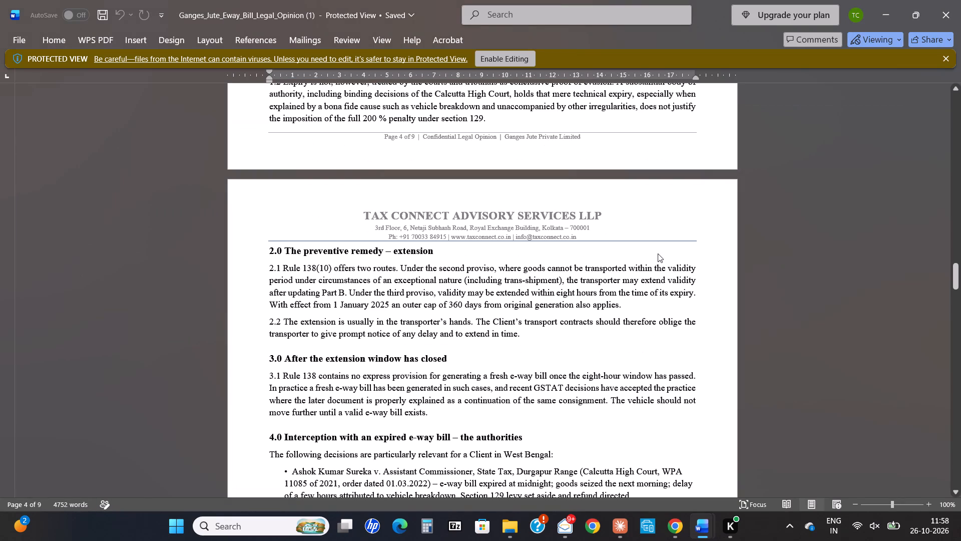
pyautogui.hotkey('alt', 'Tab')
pyautogui.press('Return')
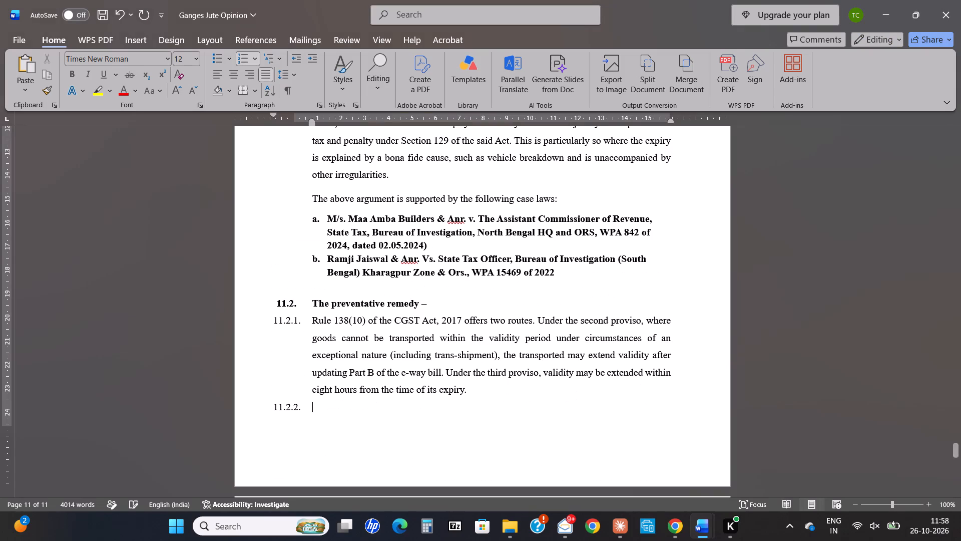
pyautogui.write('The extension is ussu')
pyautogui.press('BackSpace')
pyautogui.press('BackSpace')
pyautogui.write('ually')
pyautogui.press('space')
# Complete the first sentence of paragraph 11.2.2 with "in the transporter's hands.".
pyautogui.hotkey('alt', 'Tab')
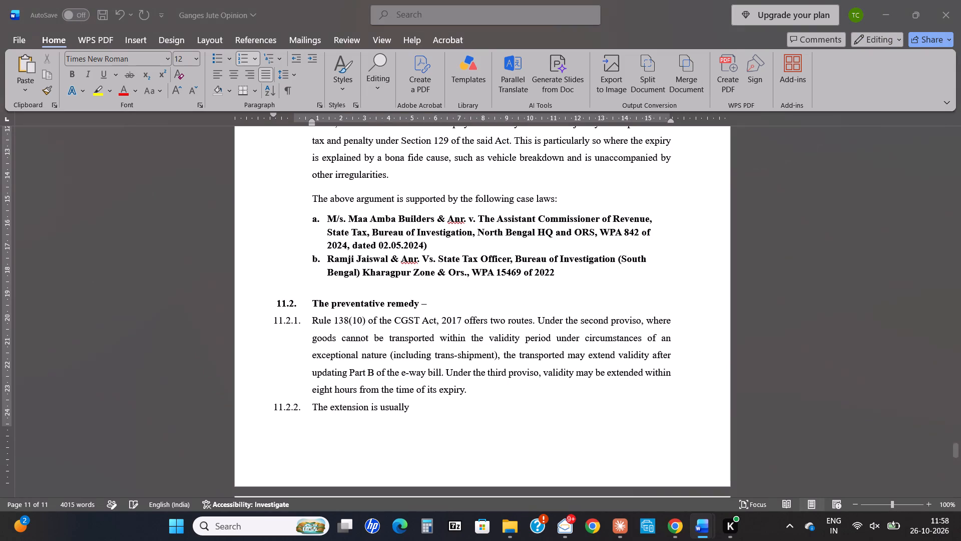
pyautogui.hotkey('alt', 'Tab')
pyautogui.write('in the')
pyautogui.press('space')
pyautogui.hotkey('alt', 'Tab')
pyautogui.hotkey('alt', 'Tab')
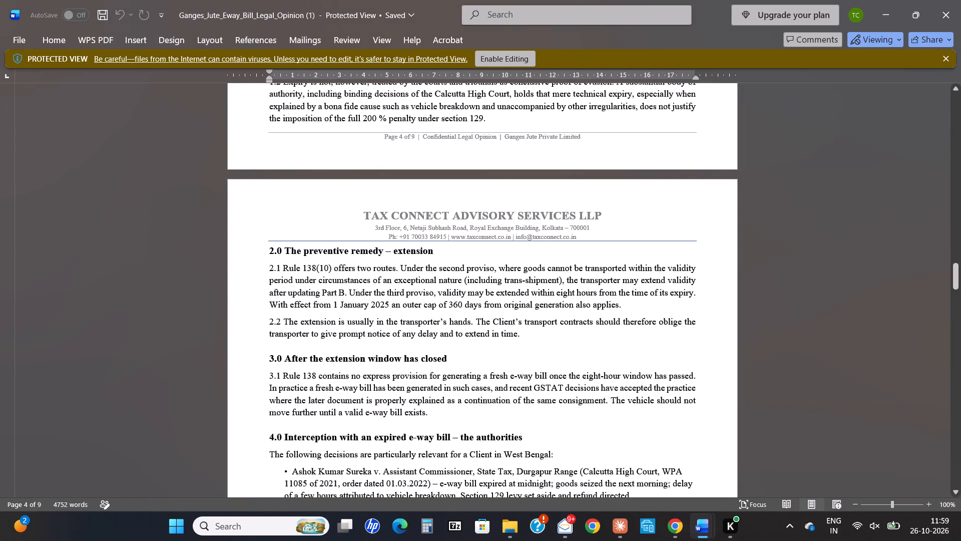
pyautogui.hotkey('alt', 'Tab')
pyautogui.write("transporte'")
pyautogui.press('BackSpace')
pyautogui.write("r's hands.")
pyautogui.hotkey('alt', 'Tab')
pyautogui.hotkey('alt', 'Tab')
pyautogui.hotkey('shift', 'space')
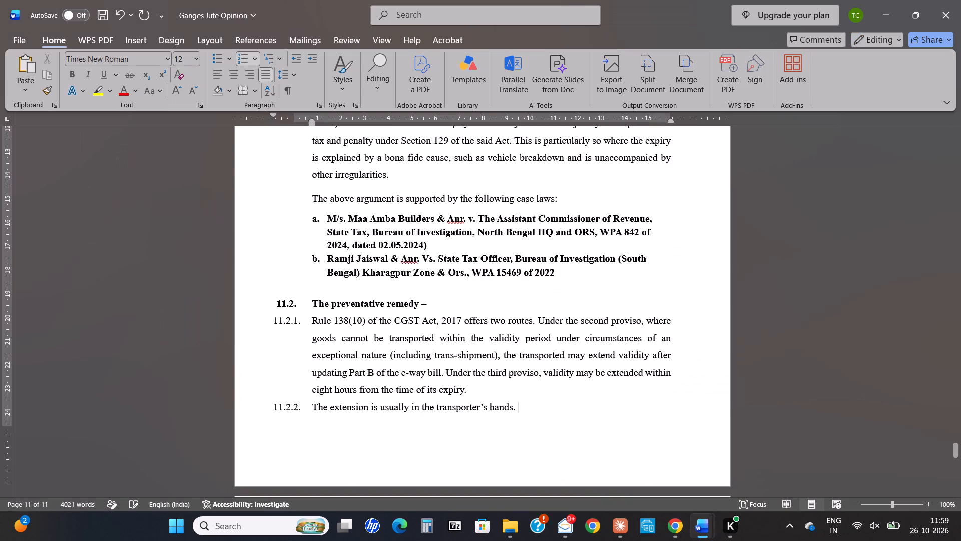
# Begin the second sentence of paragraph 11.2.2 with "The Company's transport contacts", replacing the source opinion's reference to the Client.
pyautogui.write('tT')
pyautogui.hotkey('shift', 'BackSpace')
pyautogui.hotkey('shift', 'BackSpace')
pyautogui.write('The Client')
pyautogui.press('BackSpace')
pyautogui.hotkey('shift', 'BackSpace')
pyautogui.hotkey('ctrl', 'BackSpace')
pyautogui.write("Company's")
pyautogui.hotkey('alt', 'Tab')
pyautogui.hotkey('alt', 'Tab')
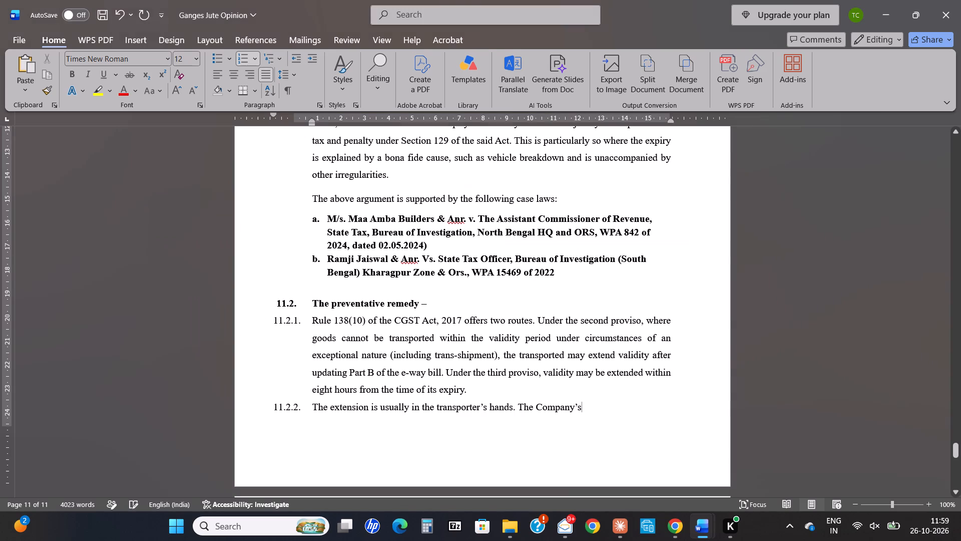
pyautogui.hotkey('alt', 'Tab')
pyautogui.hotkey('alt', 'Tab')
pyautogui.press('space')
pyautogui.write('transport contacts')
pyautogui.press('space')
# Continue the second sentence of paragraph 11.2.2 with "should therefore oblige".
pyautogui.hotkey('alt', 'Tab')
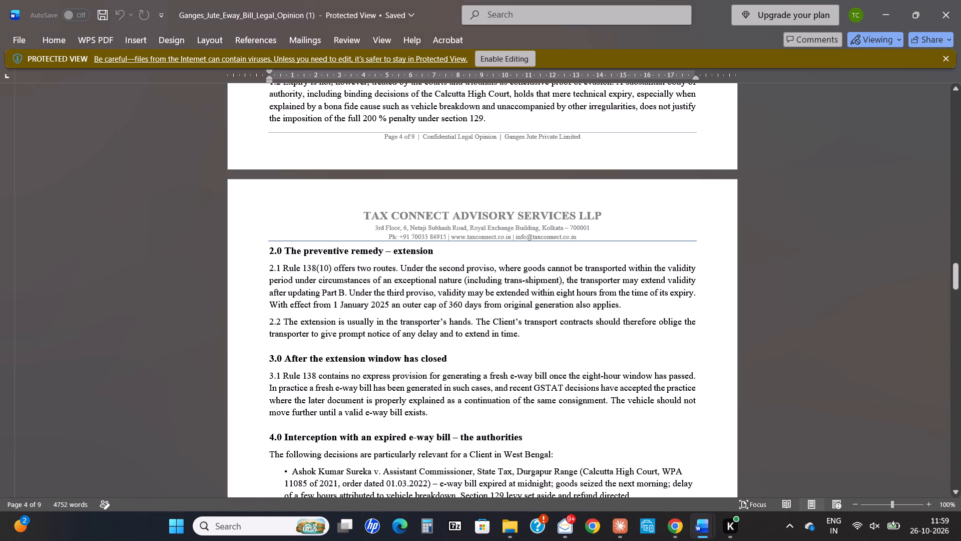
pyautogui.hotkey('alt', 'Tab')
pyautogui.write('should therefore oblige')
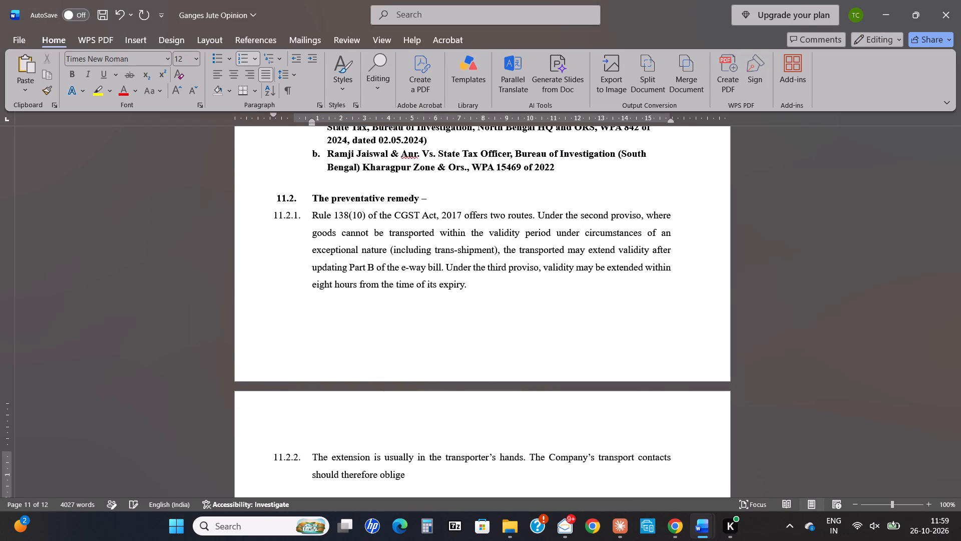
pyautogui.hotkey('alt', 'Tab')
pyautogui.hotkey('alt', 'Tab')
# Continue the sentence in paragraph 11.2.2 with "the transporter to give prompt".
pyautogui.press('space')
pyautogui.write('the transported')
pyautogui.hotkey('alt', 'Tab')
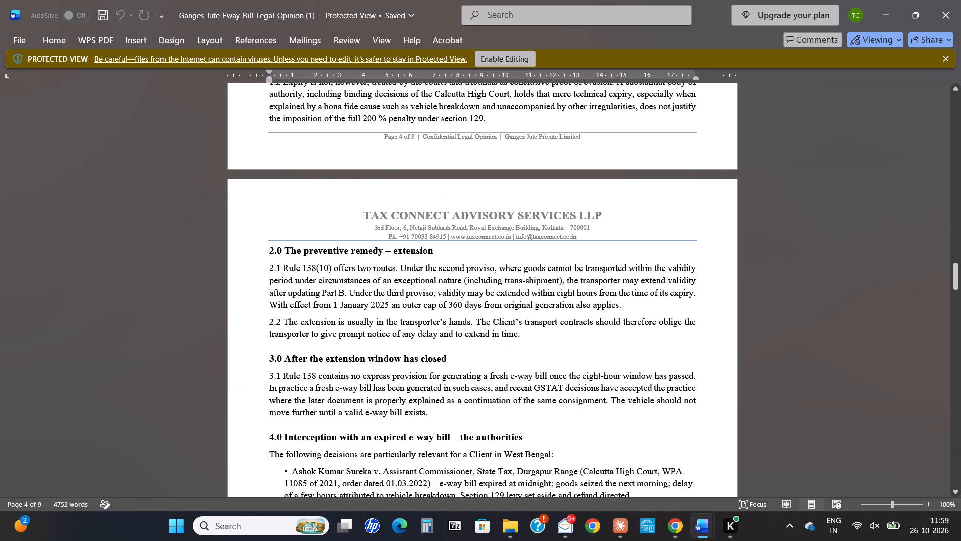
pyautogui.hotkey('alt', 'Tab')
pyautogui.press('BackSpace')
pyautogui.write('r to giv e')
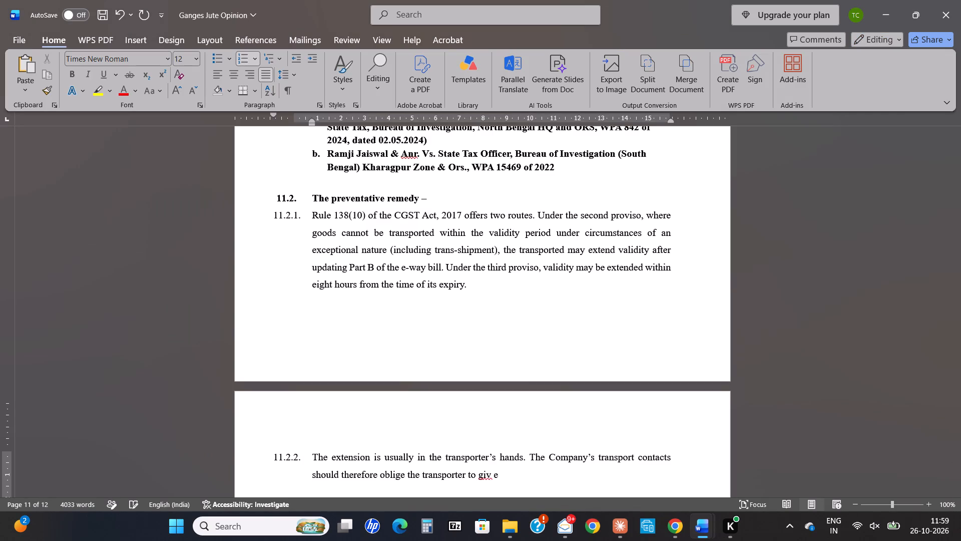
pyautogui.press('BackSpace')
pyautogui.press('BackSpace')
pyautogui.write('e promt')
pyautogui.press('space')
pyautogui.press('BackSpace')
pyautogui.press('BackSpace')
pyautogui.write('pt')
pyautogui.press('space')
# Complete paragraph 11.2.2 with "notice of any delay and to extend in time.".
pyautogui.hotkey('alt', 'Tab')
pyautogui.hotkey('alt', 'Tab')
pyautogui.write('notci')
pyautogui.press('BackSpace')
pyautogui.press('BackSpace')
pyautogui.write('ice of d')
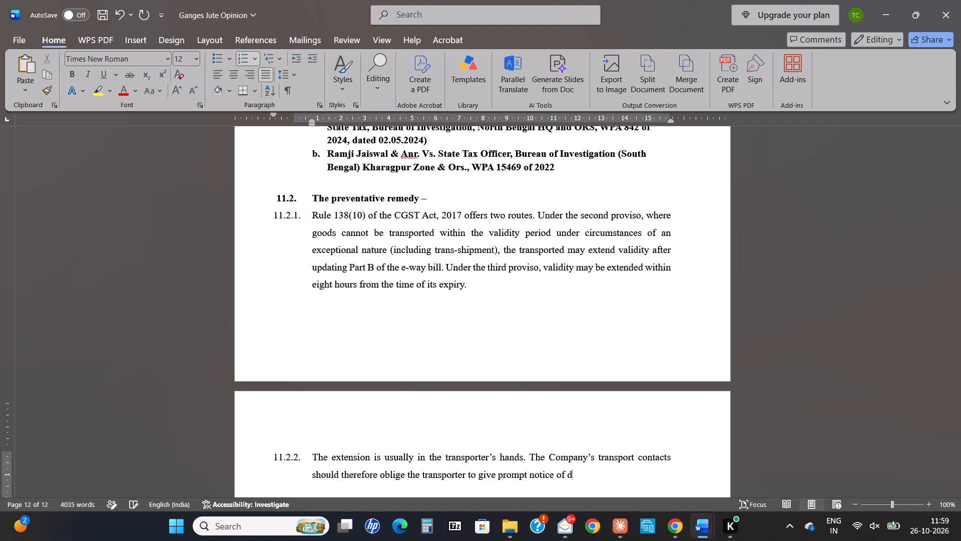
pyautogui.press('BackSpace')
pyautogui.write('any delay')
pyautogui.press('space')
pyautogui.hotkey('alt', 'Tab')
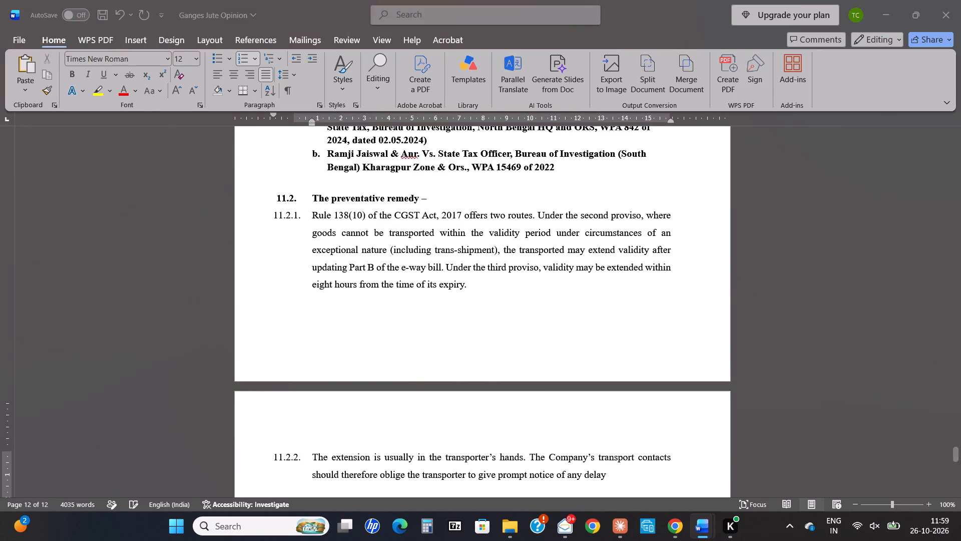
pyautogui.hotkey('alt', 'Tab')
pyautogui.write('and to extend in time.')
pyautogui.hotkey('alt', 'Tab')
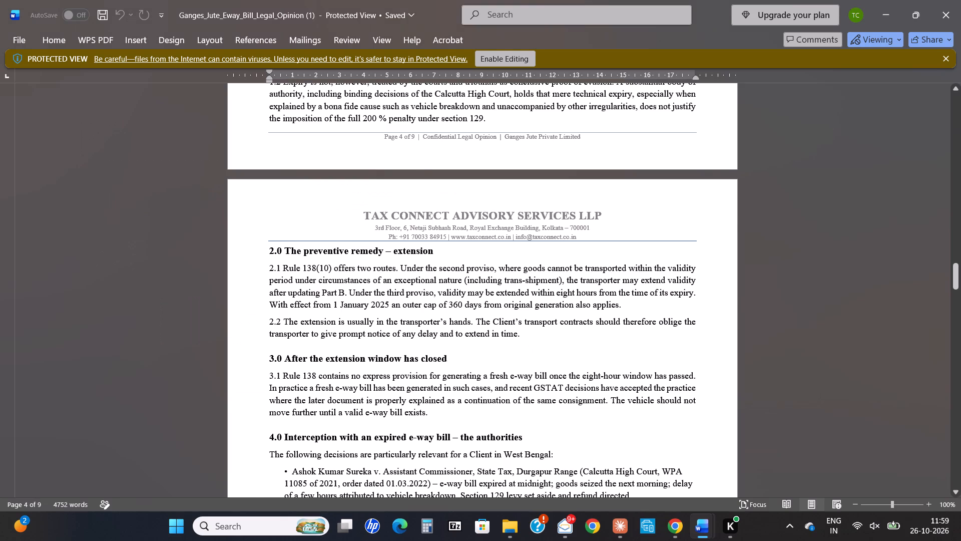
pyautogui.hotkey('alt', 'Tab')
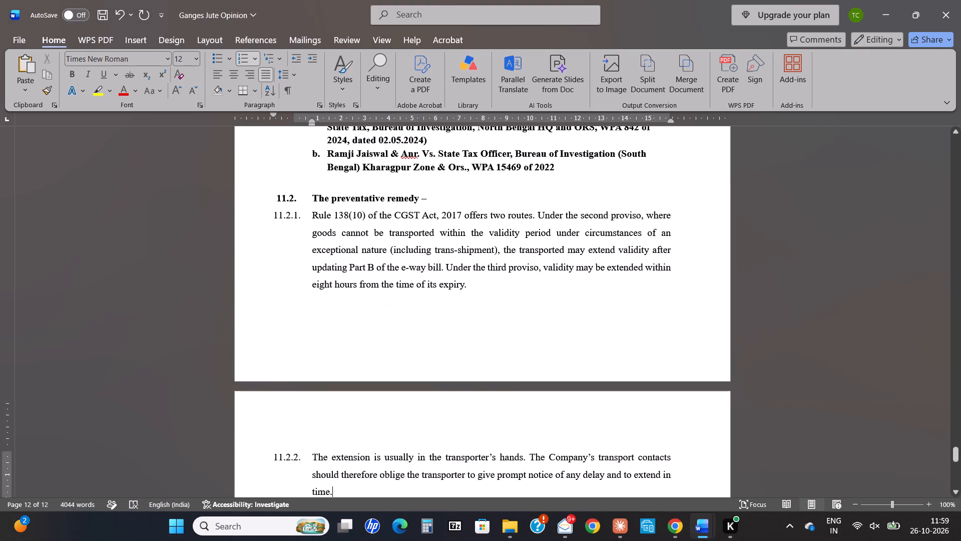
# Add a paragraph after 11.2.2 and copy the formatting of heading 11.2 onto it so it is numbered 11.3.
pyautogui.press('Return')
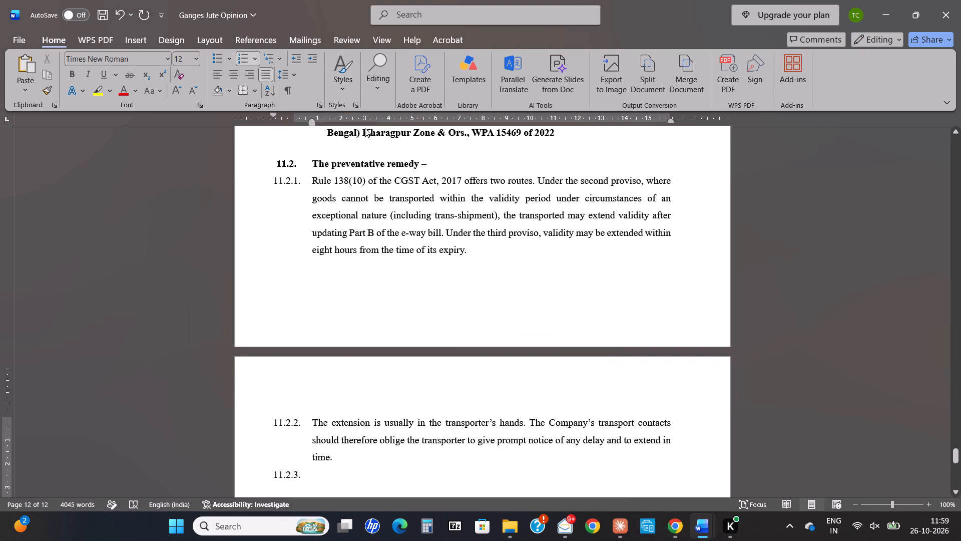
pyautogui.click(315, 157)
pyautogui.hotkey('alt', 'h')
pyautogui.write('fp')
pyautogui.scroll(-1, 315, 157)
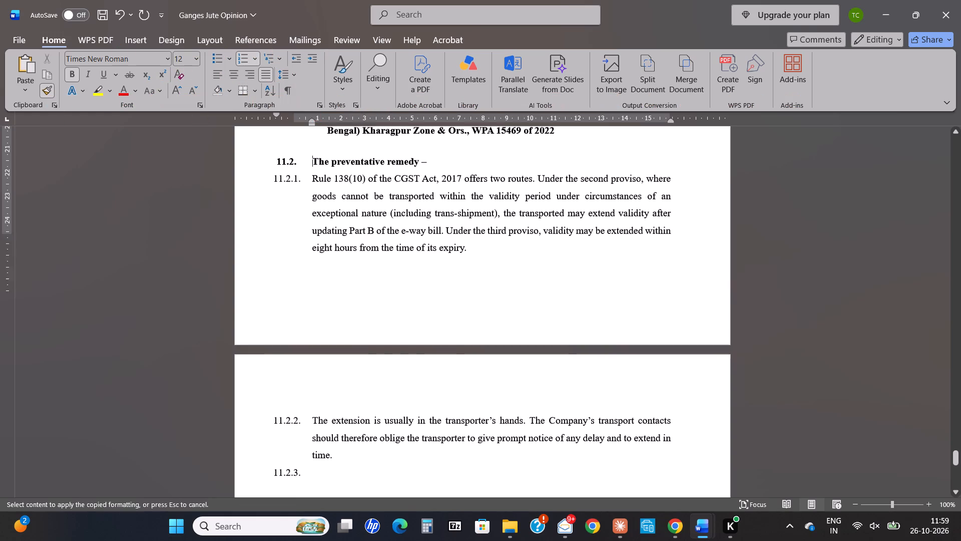
pyautogui.scroll(-1, 315, 157)
pyautogui.click(324, 396)
# Insert an unnumbered blank line between paragraph 11.2.2 and heading 11.3, and return to the empty 11.3 line.
pyautogui.press('.')
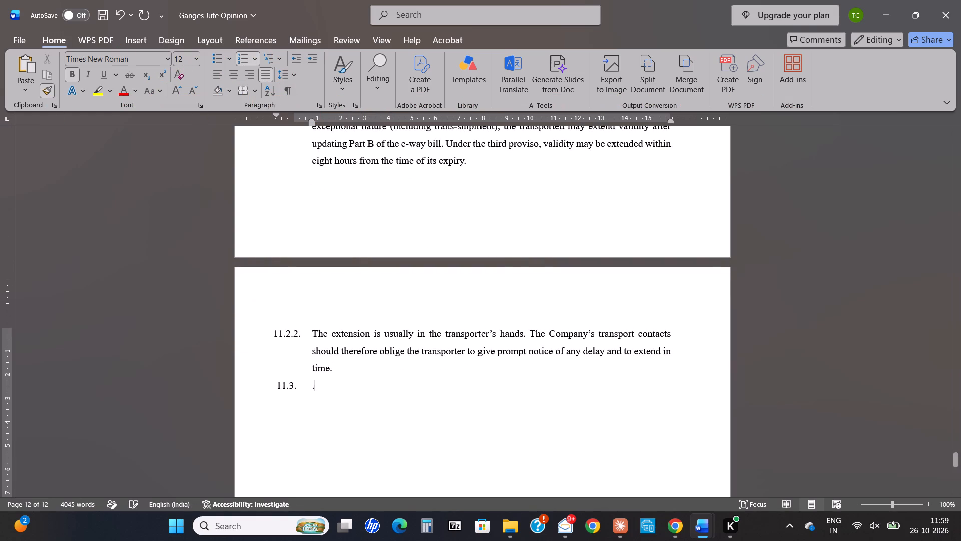
pyautogui.press('Return')
pyautogui.press('Left')
pyautogui.press('Left')
pyautogui.press('BackSpace')
pyautogui.press('BackSpace')
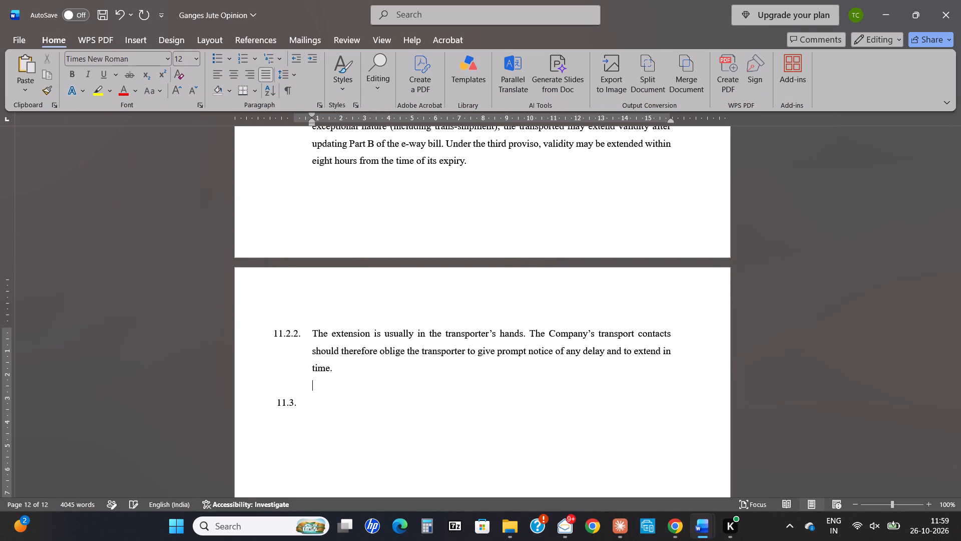
pyautogui.hotkey('shift', 'a')
pyautogui.press('BackSpace')
pyautogui.press('Down')
pyautogui.press('Down')
pyautogui.hotkey('shift', 'a')
pyautogui.press('BackSpace')
pyautogui.press('Up')
# Enter "After the extension window has closed" as the text of heading 11.3.
pyautogui.hotkey('shift', 'a')
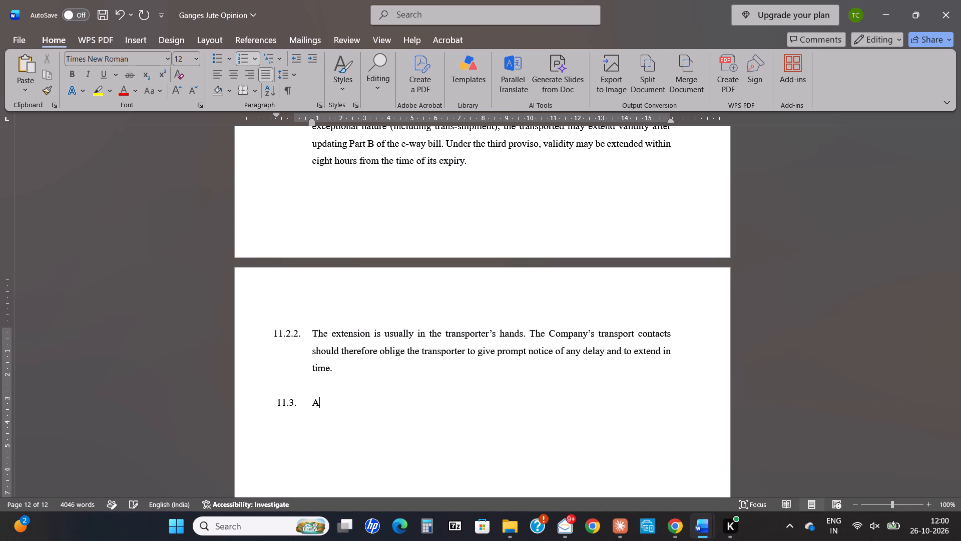
pyautogui.write('fter te')
pyautogui.press('BackSpace')
pyautogui.write('he extension')
pyautogui.hotkey('alt', 'Tab')
pyautogui.hotkey('alt', 'Tab')
pyautogui.press('space')
pyautogui.write('window')
pyautogui.press('space')
pyautogui.hotkey('alt', 'Tab')
pyautogui.hotkey('alt', 'Tab')
pyautogui.write('has closed')
pyautogui.hotkey('alt', 'Tab')
pyautogui.hotkey('alt', 'Tab')
# Add a paragraph below heading 11.3 and copy the formatting of paragraph 11.2.2 onto it so it is numbered 11.3.1.
pyautogui.press('Return')
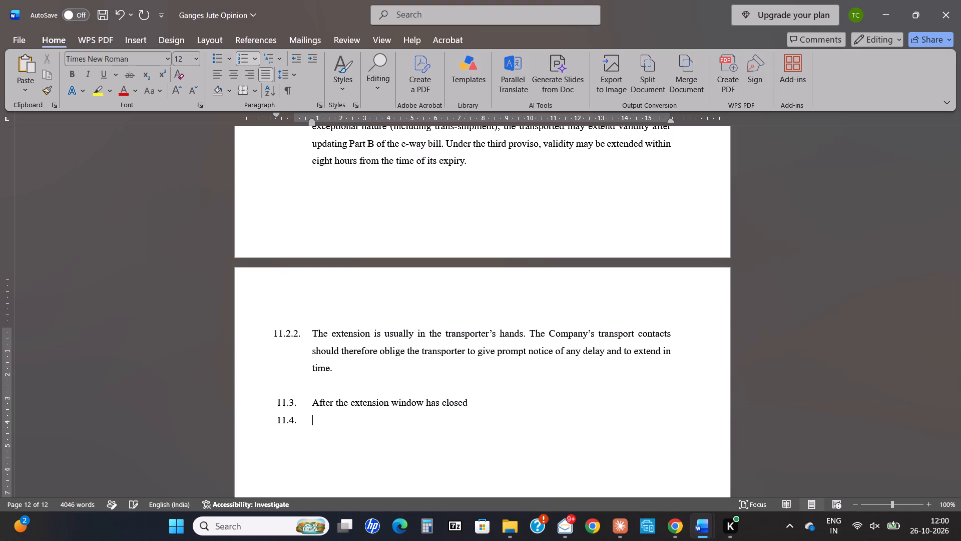
pyautogui.click(321, 344)
pyautogui.click(321, 343)
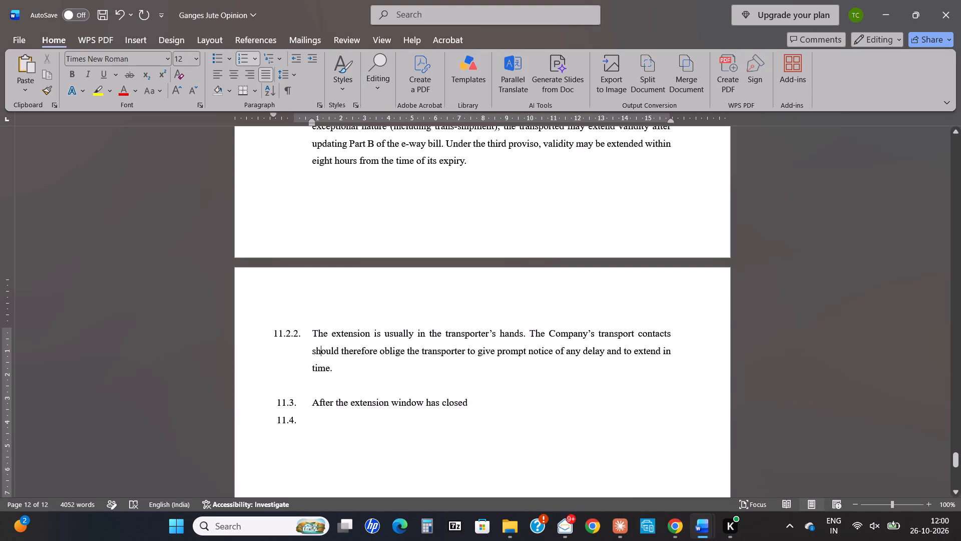
pyautogui.write('hfp')
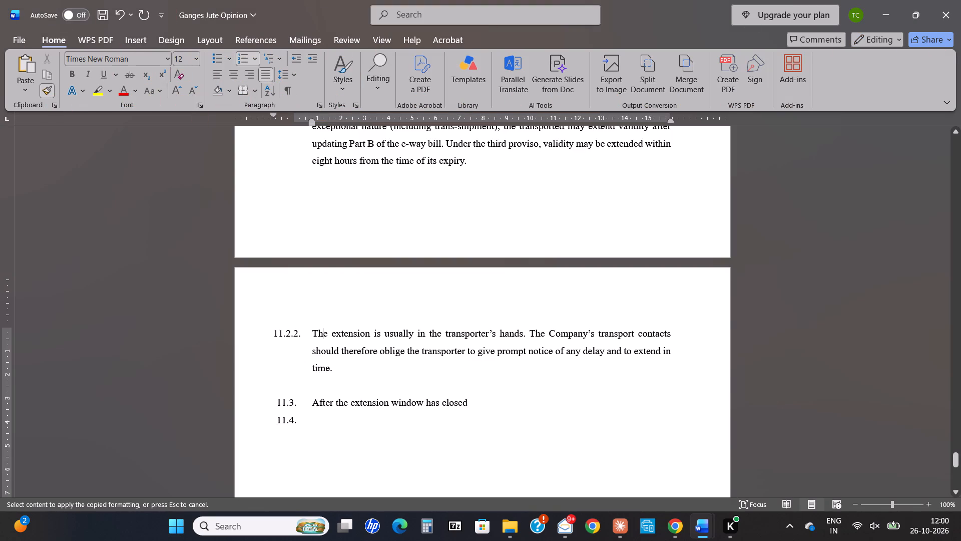
pyautogui.click(321, 421)
# Begin paragraph 11.3.1 with "Rule 138 of the CGST Act, 2017".
pyautogui.hotkey('alt', 'Tab')
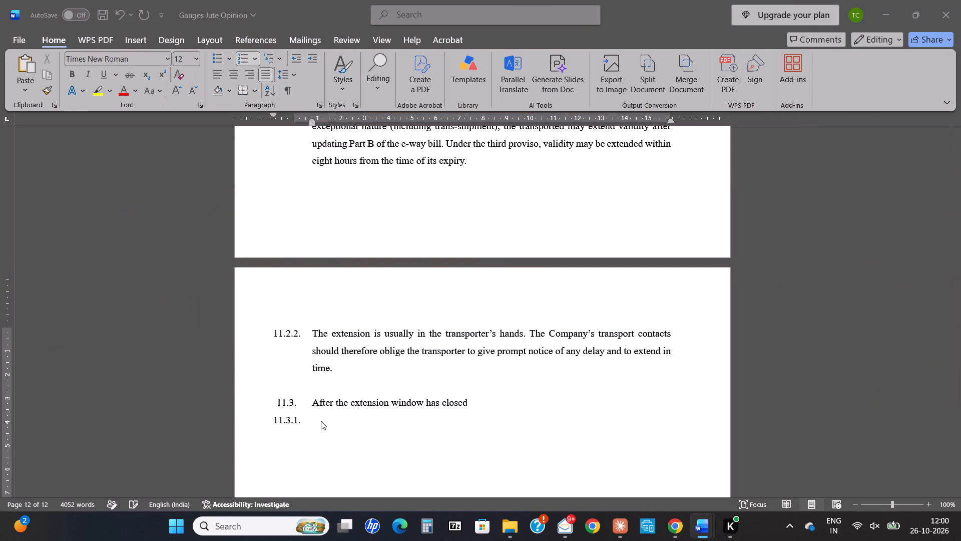
pyautogui.hotkey('alt', 'Tab')
pyautogui.write('Rule')
pyautogui.press('space')
pyautogui.hotkey('alt', 'Tab')
pyautogui.hotkey('alt', 'Tab')
pyautogui.write('13 of h')
pyautogui.press('BackSpace')
pyautogui.write('the CGST ACt, 2017')
pyautogui.hotkey('alt', 'Tab')
pyautogui.hotkey('alt', 'Tab')
pyautogui.press('space')
# Continue the first sentence of paragraph 11.3.1 with "contains no express".
pyautogui.hotkey('alt', 'Tab')
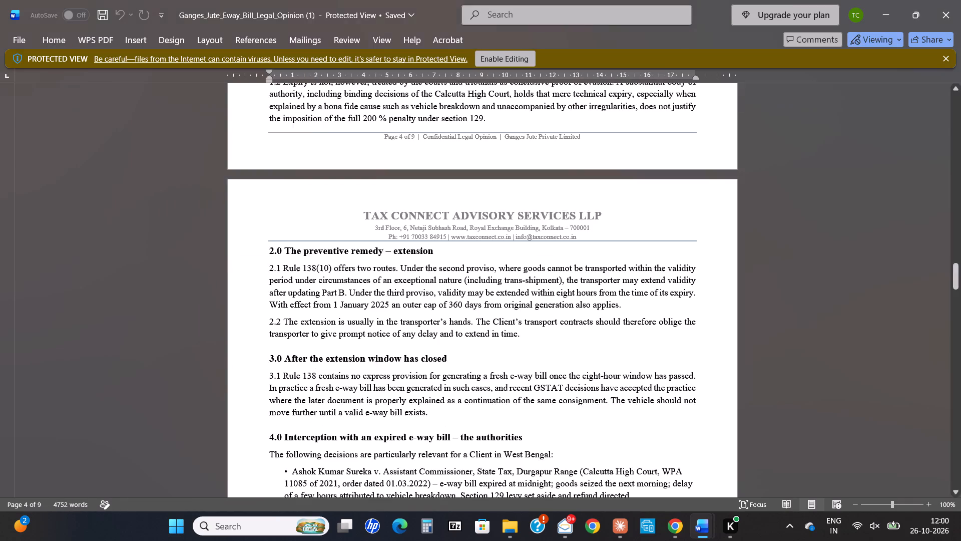
pyautogui.hotkey('alt', 'Tab')
pyautogui.write('contains no expr')
pyautogui.press('BackSpace')
pyautogui.press('e')
pyautogui.press('BackSpace')
pyautogui.write('ress')
pyautogui.press('space')
# Continue paragraph 11.3.1 with "provision for generating e-way bill once the eight hour window".
pyautogui.hotkey('alt', 'Tab')
pyautogui.hotkey('alt', 'Tab')
pyautogui.write('pri')
pyautogui.press('BackSpace')
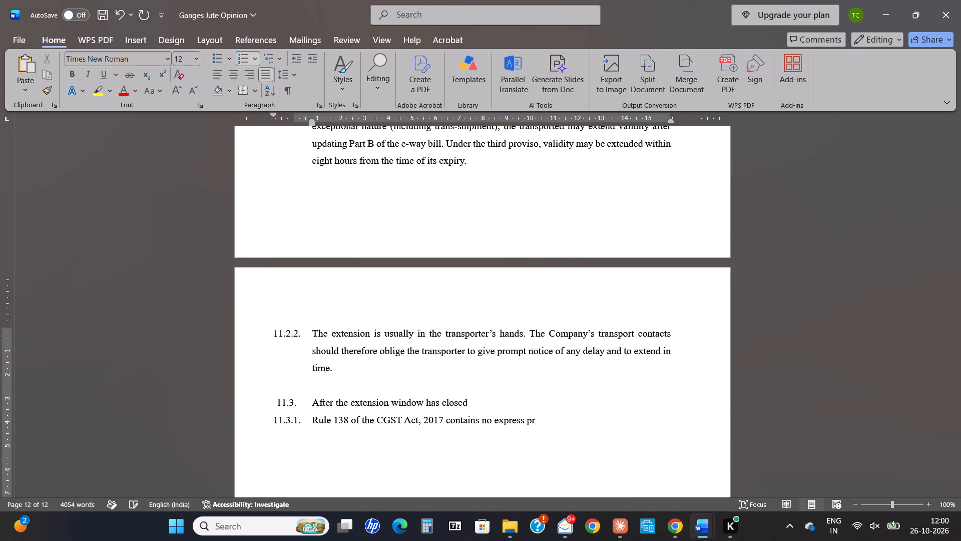
pyautogui.write('ovision fo r')
pyautogui.press('BackSpace')
pyautogui.press('BackSpace')
pyautogui.write('r genet')
pyautogui.press('BackSpace')
pyautogui.write('rating e-way bil')
pyautogui.hotkey('alt', 'Tab')
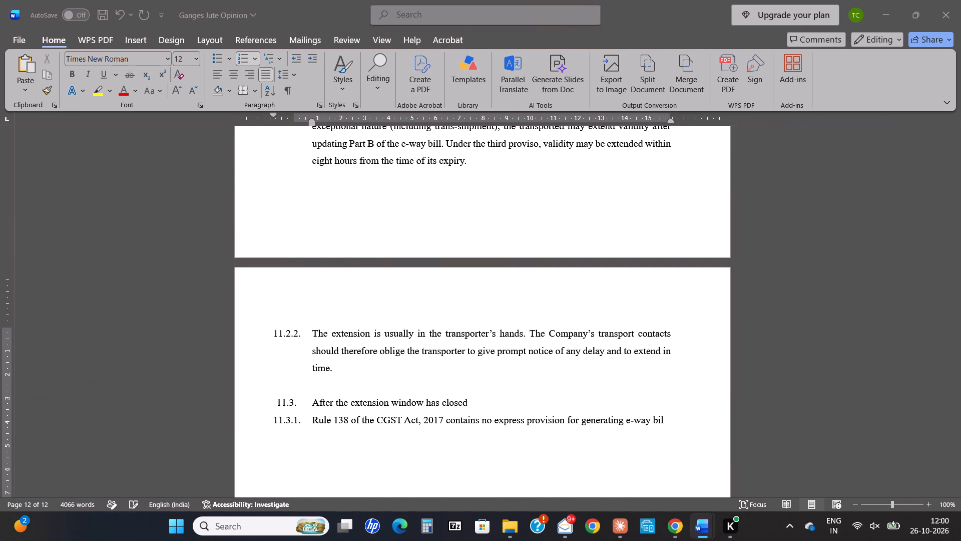
pyautogui.hotkey('alt', 'Tab')
pyautogui.write('l once the eight hour wino')
pyautogui.press('BackSpace')
pyautogui.write('dow')
pyautogui.press('space')
# Complete the first sentence of paragraph 11.3.1 with "has passed." and go back to the source opinion.
pyautogui.hotkey('alt', 'Tab')
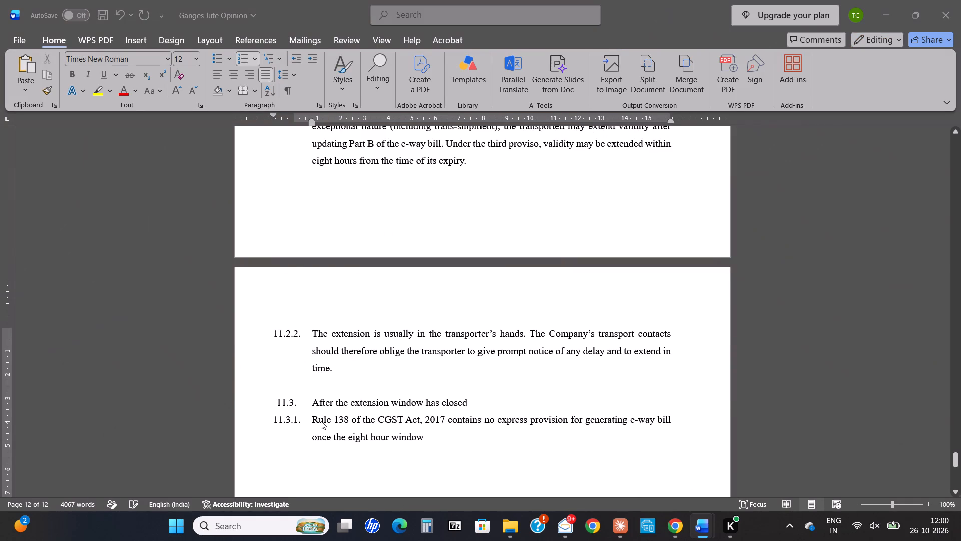
pyautogui.hotkey('alt', 'Tab')
pyautogui.hotkey('alt', 'Tab')
pyautogui.hotkey('alt', 'Tab')
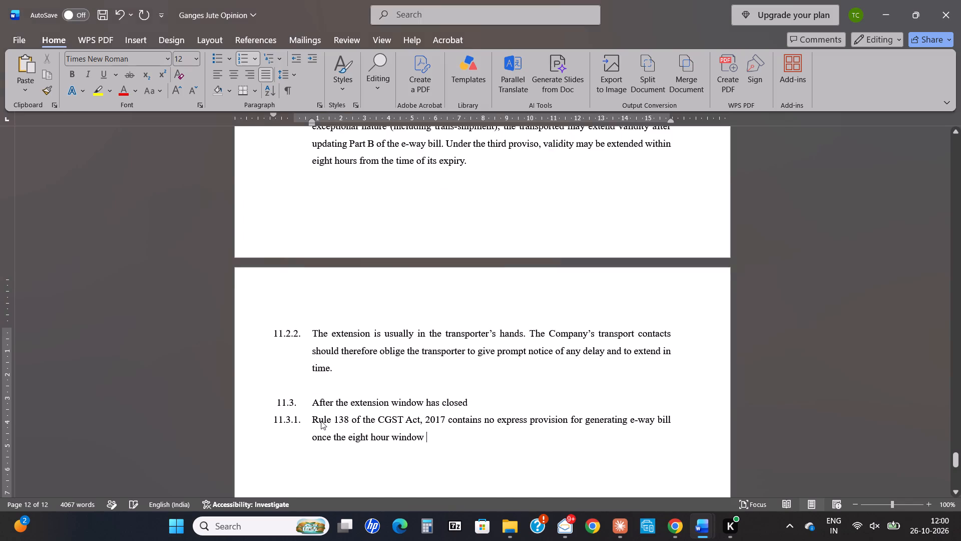
pyautogui.hotkey('alt', 'Tab')
pyautogui.write('has pss')
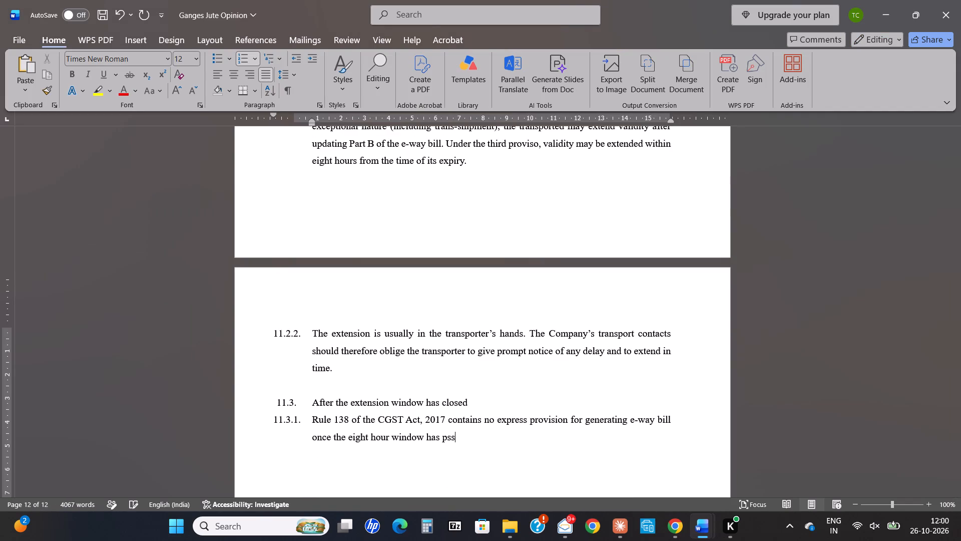
pyautogui.press('BackSpace')
pyautogui.press('BackSpace')
pyautogui.write('assed.')
pyautogui.hotkey('alt', 'Tab')
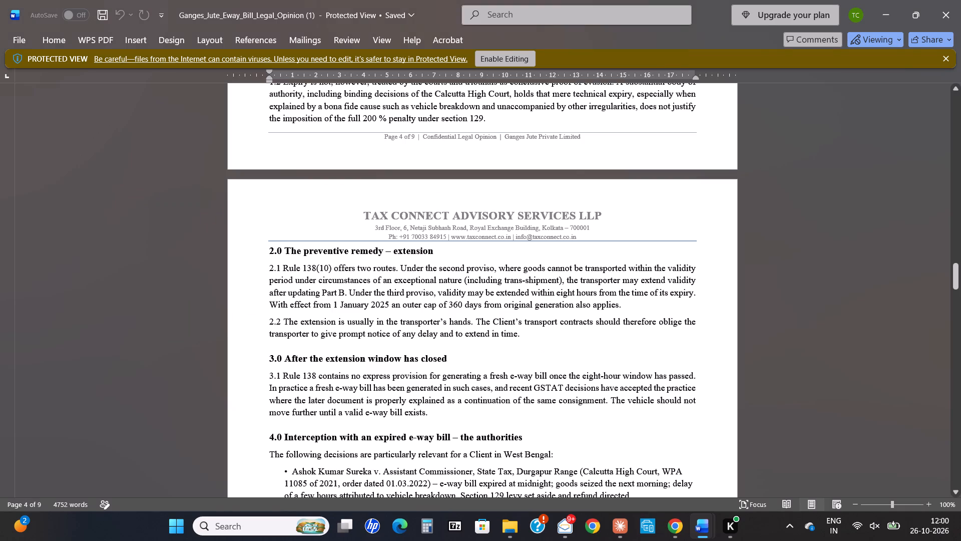
# Start the second sentence of paragraph 11.3.1 with "In practice a fresh e-way bill", following the source opinion.
pyautogui.hotkey('alt', 'Tab')
pyautogui.press('space')
pyautogui.write('In practie')
pyautogui.press('BackSpace')
pyautogui.write('ce')
pyautogui.hotkey('alt', 'Tab')
pyautogui.hotkey('alt', 'Tab')
pyautogui.press('space')
pyautogui.write('a fresh')
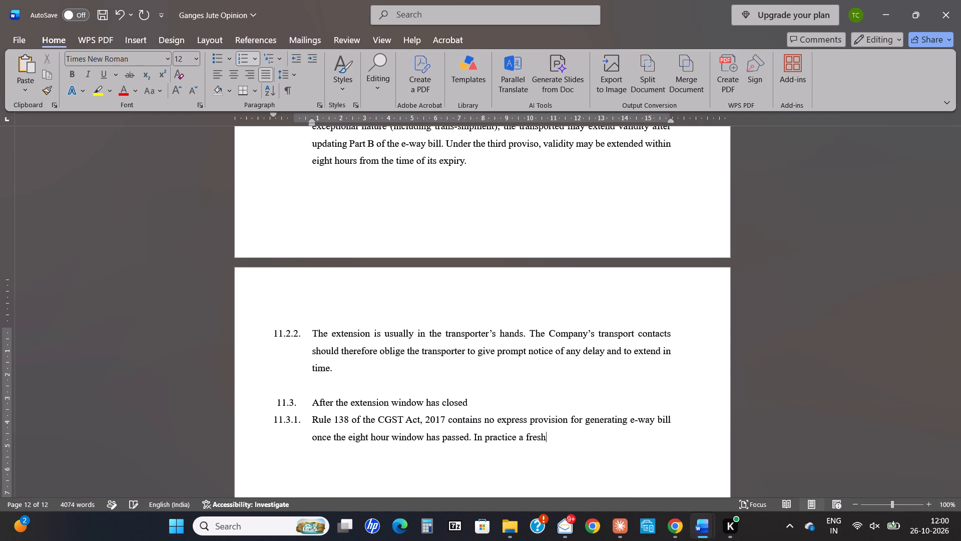
pyautogui.press('space')
pyautogui.hotkey('alt', 'Tab')
pyautogui.hotkey('alt', 'Tab')
pyautogui.write('e-way bil')
pyautogui.press('l')
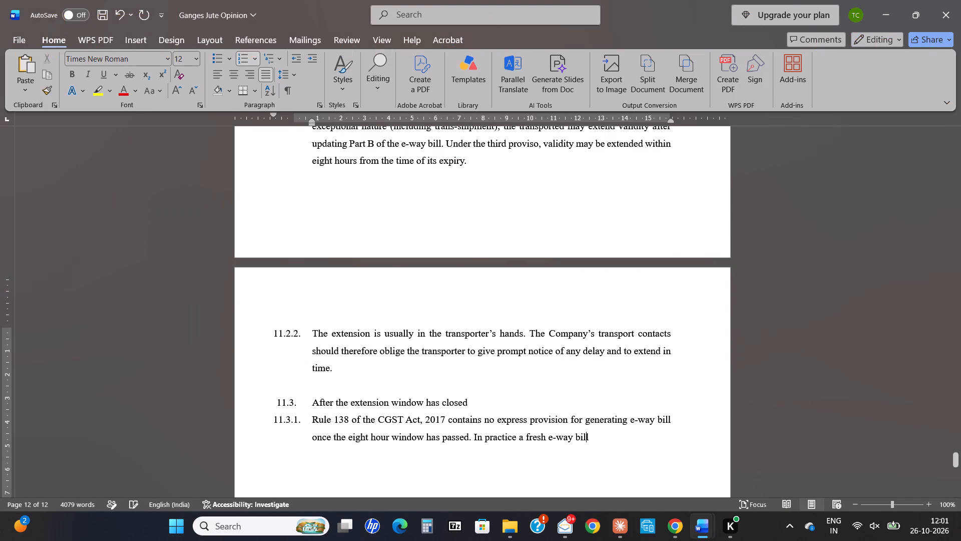
# Continue the second sentence of paragraph 11.3.1 with "has been generated in such cases", correcting the spelling of "generated".
pyautogui.hotkey('alt', 'Tab')
pyautogui.hotkey('alt', 'Tab')
pyautogui.press('space')
pyautogui.write('has')
pyautogui.press('space')
pyautogui.hotkey('alt', 'Tab')
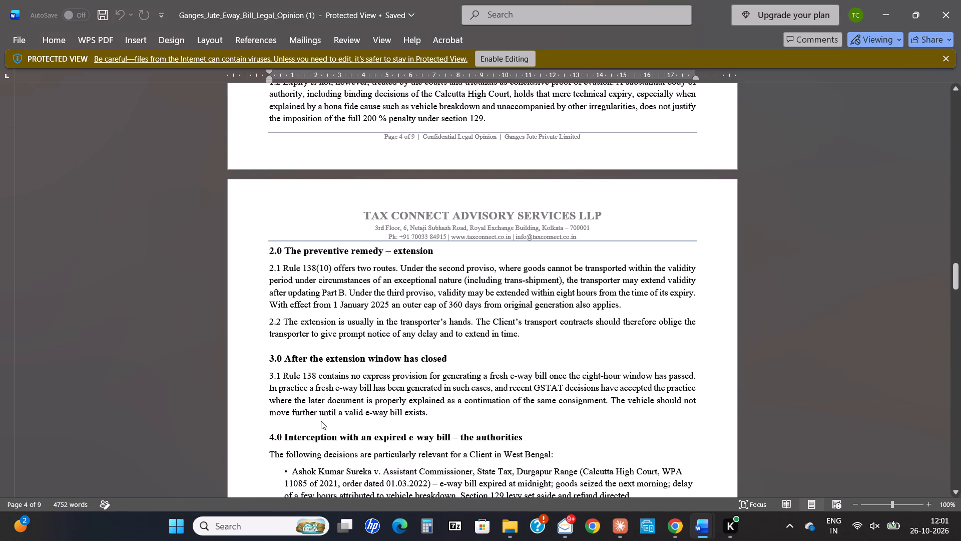
pyautogui.hotkey('alt', 'Tab')
pyautogui.write('been genereated')
pyautogui.press('space')
pyautogui.hotkey('alt', 'Tab')
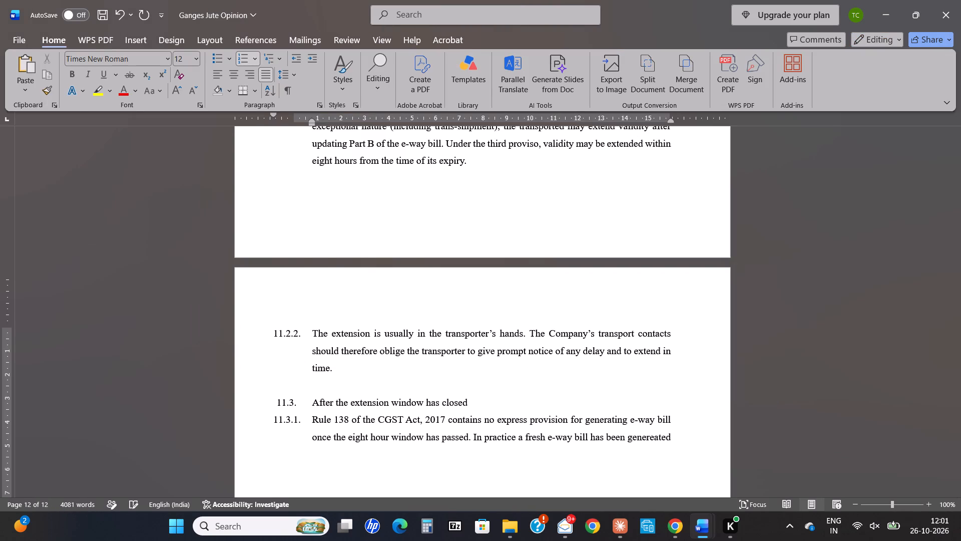
pyautogui.hotkey('alt', 'Tab')
pyautogui.write('i')
pyautogui.press('space')
pyautogui.press('BackSpace')
pyautogui.write('n such')
pyautogui.press('BackSpace')
pyautogui.press('BackSpace')
pyautogui.press('BackSpace')
pyautogui.press('BackSpace')
pyautogui.press('BackSpace')
pyautogui.press('BackSpace')
pyautogui.press('BackSpace')
pyautogui.press('BackSpace')
pyautogui.press('BackSpace')
pyautogui.press('BackSpace')
pyautogui.press('BackSpace')
pyautogui.press('BackSpace')
pyautogui.press('BackSpace')
pyautogui.write('ated in such cases.')
pyautogui.hotkey('alt', 'Tab')
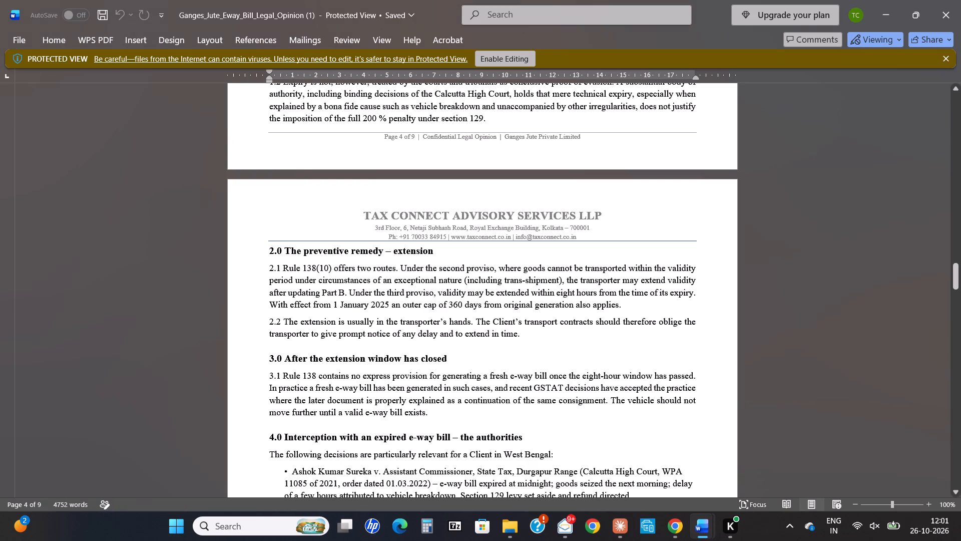
# Extend the second sentence of paragraph 11.3.1 with ", and recent GSTAT decisions" in place of its full stop.
pyautogui.hotkey('alt', 'Tab')
pyautogui.press('BackSpace')
pyautogui.write(', and recent GSTAT case')
pyautogui.hotkey('alt', 'Tab')
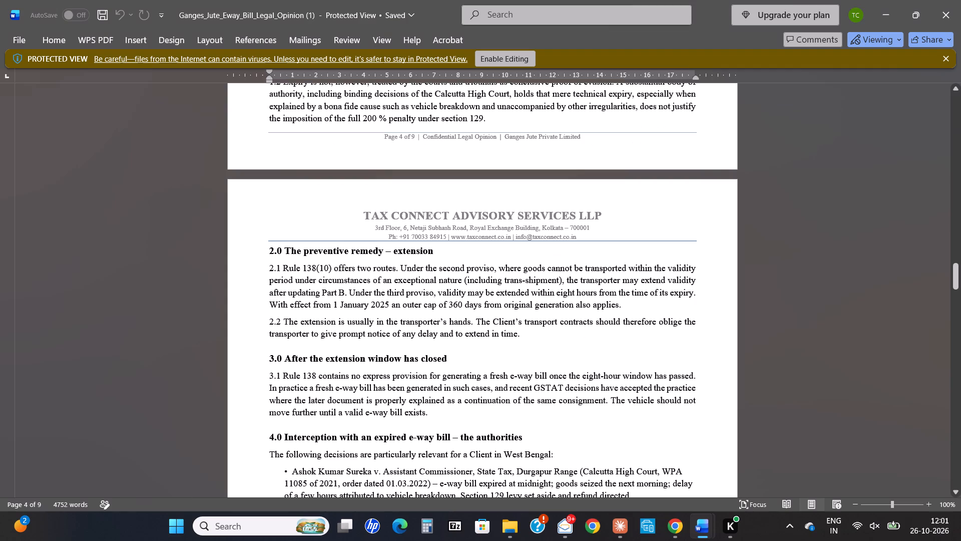
pyautogui.hotkey('alt', 'Tab')
pyautogui.hotkey('ctrl', 'BackSpace')
pyautogui.write('decisions')
# Continue the second sentence of paragraph 11.3.1 with "have accepted the practice".
pyautogui.hotkey('alt', 'Tab')
pyautogui.hotkey('alt', 'Tab')
pyautogui.press('space')
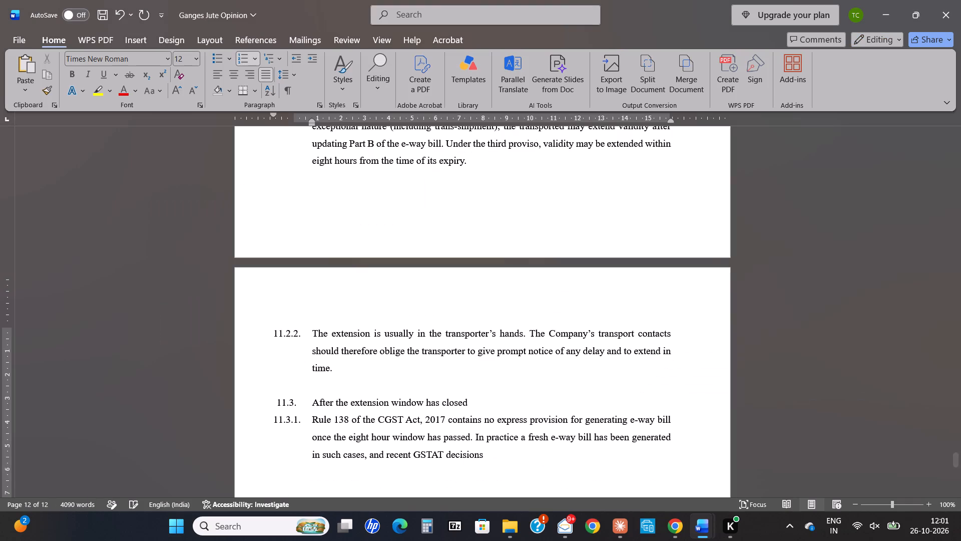
pyautogui.write('have accepetd')
pyautogui.press('space')
pyautogui.press('BackSpace')
pyautogui.press('BackSpace')
pyautogui.write('d')
pyautogui.press('space')
pyautogui.hotkey('alt', 'Tab')
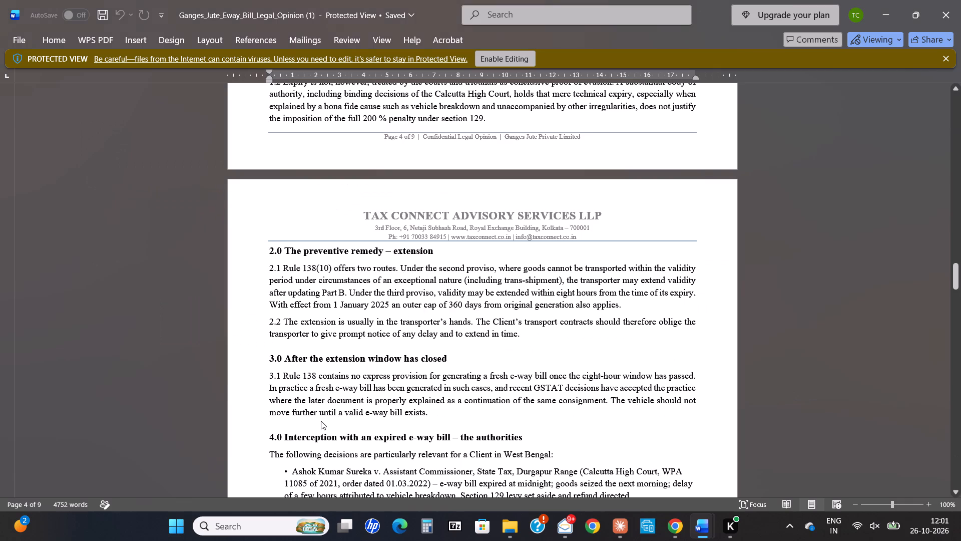
pyautogui.hotkey('alt', 'Tab')
pyautogui.write('te p')
pyautogui.press('BackSpace')
pyautogui.press('BackSpace')
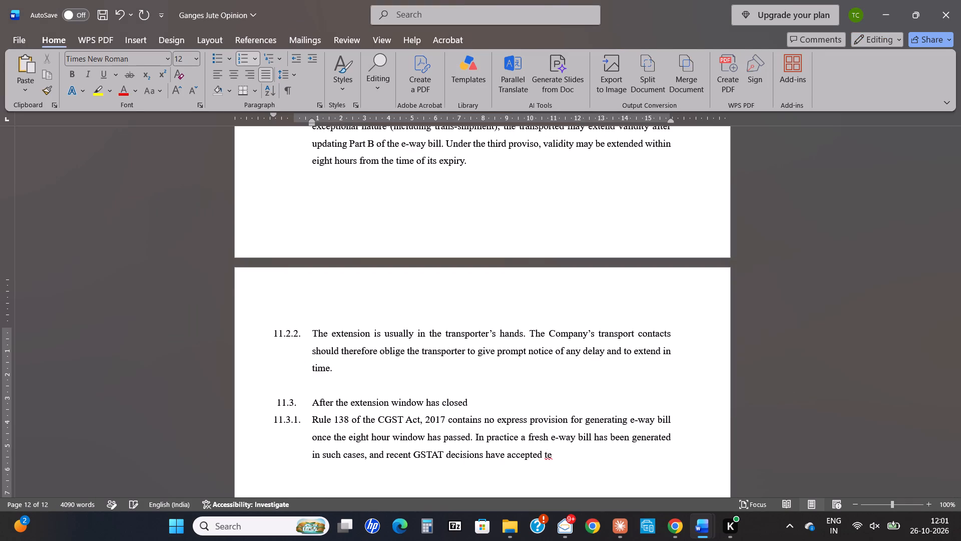
pyautogui.press('BackSpace')
pyautogui.write('he practice')
# Continue the second sentence of paragraph 11.3.1 with "where the later document is properly explained".
pyautogui.hotkey('alt', 'Tab')
pyautogui.hotkey('alt', 'Tab')
pyautogui.press('space')
pyautogui.write('wher e')
pyautogui.press('BackSpace')
pyautogui.press('BackSpace')
pyautogui.write('e the later documents')
pyautogui.hotkey('alt', 'Tab')
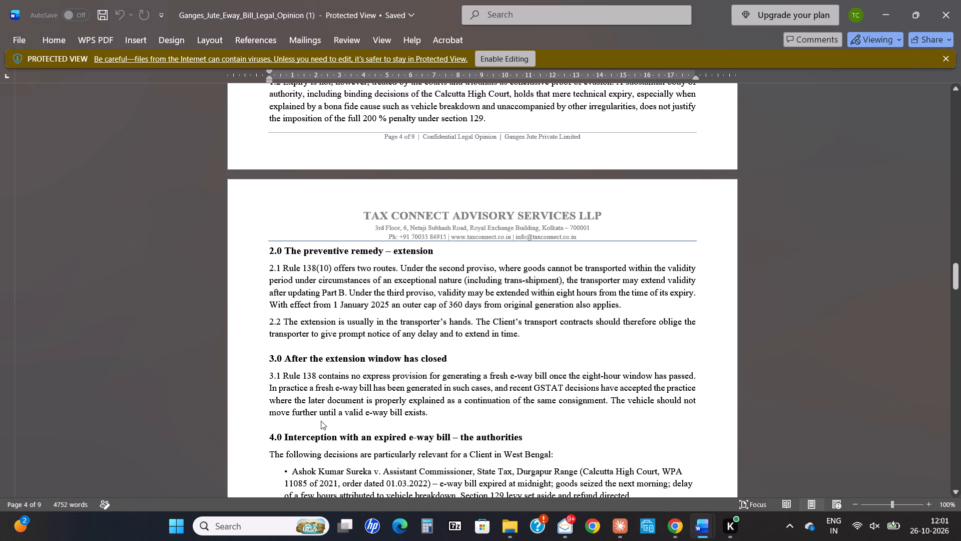
pyautogui.hotkey('alt', 'Tab')
pyautogui.press('BackSpace')
pyautogui.press('space')
pyautogui.write('is properly explaind')
pyautogui.press('BackSpace')
pyautogui.write('ed')
pyautogui.press('space')
# Complete the second sentence of paragraph 11.3.1 with "as a continuation of the same consignment.".
pyautogui.hotkey('alt', 'Tab')
pyautogui.hotkey('alt', 'Tab')
pyautogui.write('as a continuation of the same consignem')
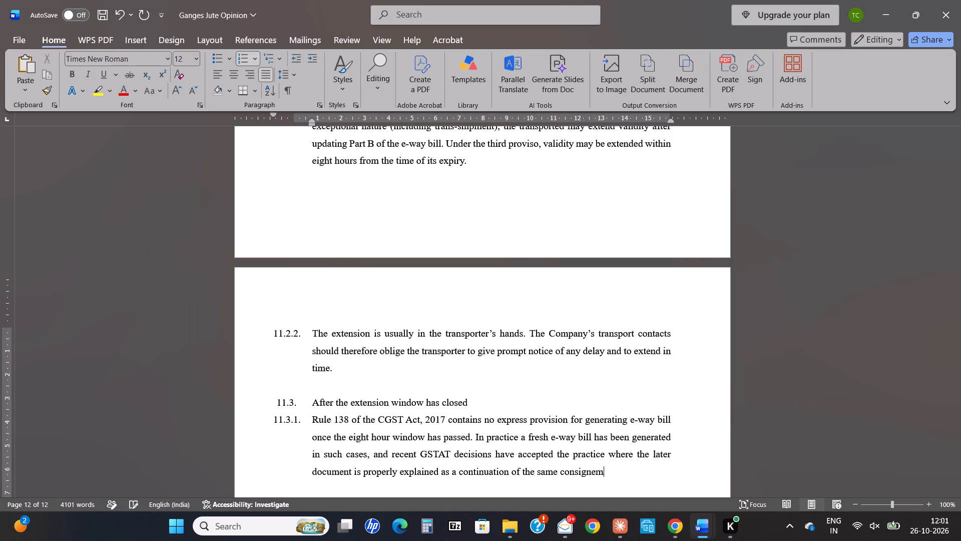
pyautogui.press('BackSpace')
pyautogui.press('BackSpace')
pyautogui.write('ment.')
# Start the last sentence of paragraph 11.3.1 with "The vehicle should not", following the source opinion.
pyautogui.hotkey('alt', 'Tab')
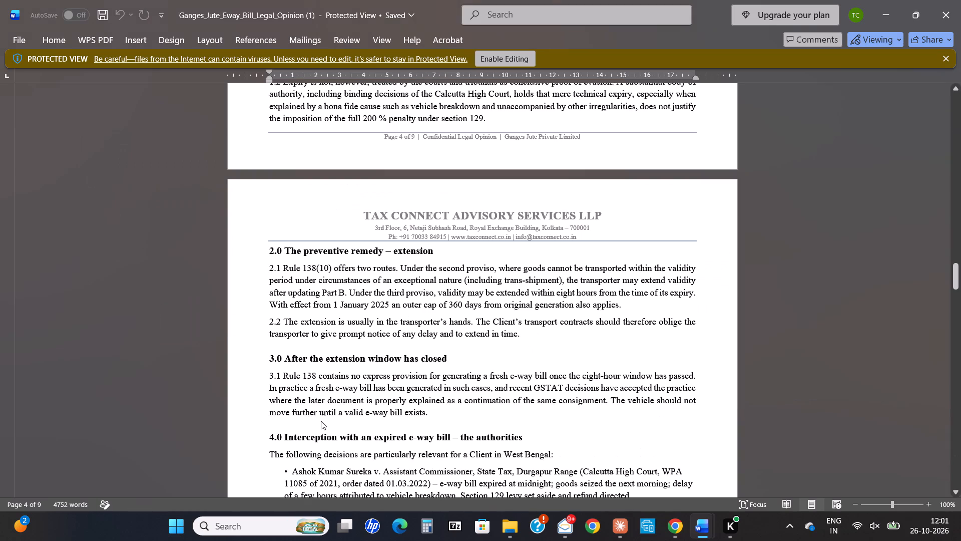
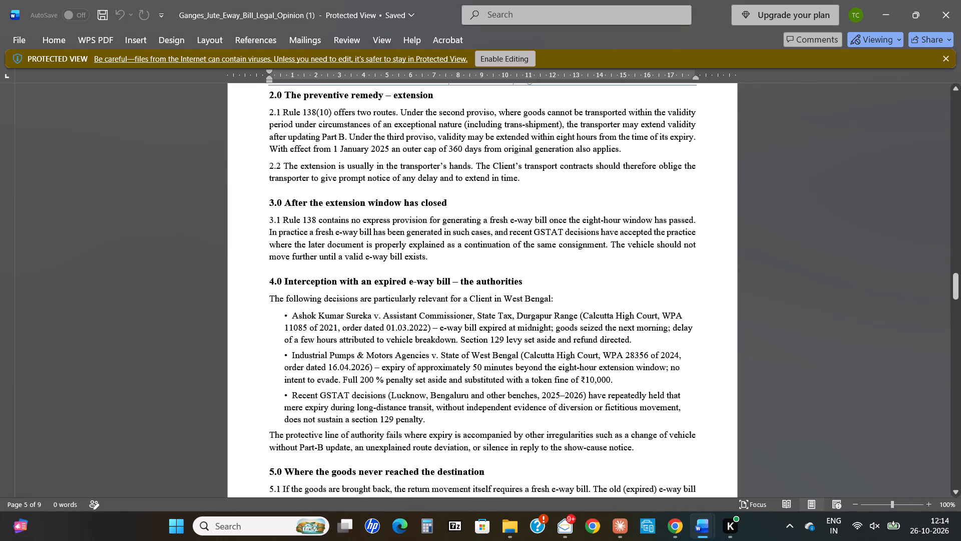
pyautogui.scroll(-1, 459, 347)
# Read sections 4.0 and 5.0 of Query 2 in the editable Ganges_Jute_Eway_Bill_Legal_Opinion, then return to the Ganges Jute Opinion.
pyautogui.hotkey('alt', 'Tab')
pyautogui.hotkey('alt', 'Tab')
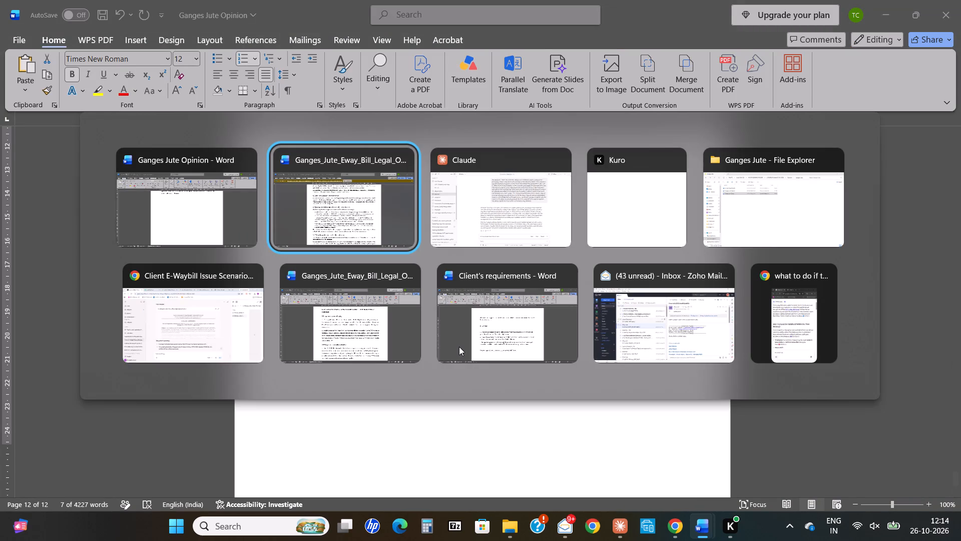
pyautogui.hotkey('alt', 'Right')
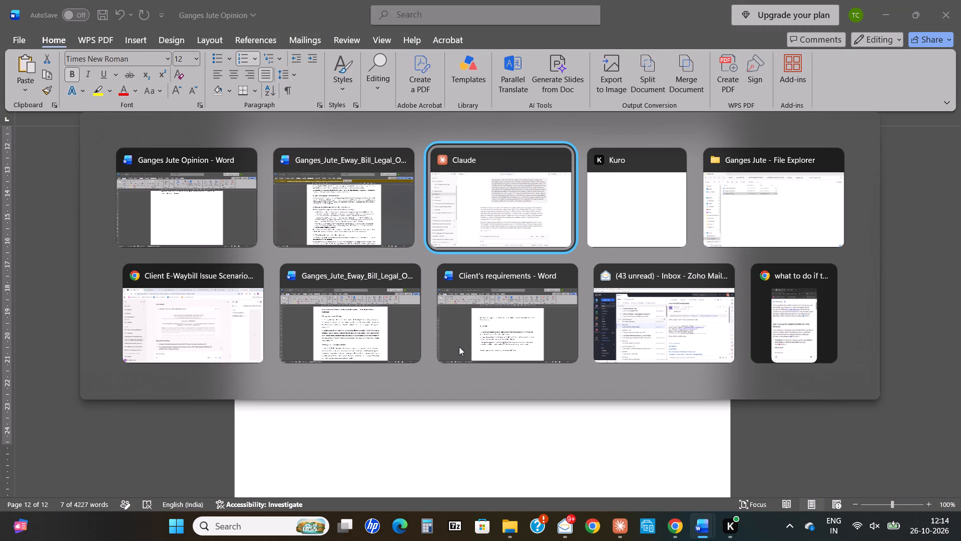
pyautogui.hotkey('alt', 'Down')
pyautogui.hotkey('alt', 'Left')
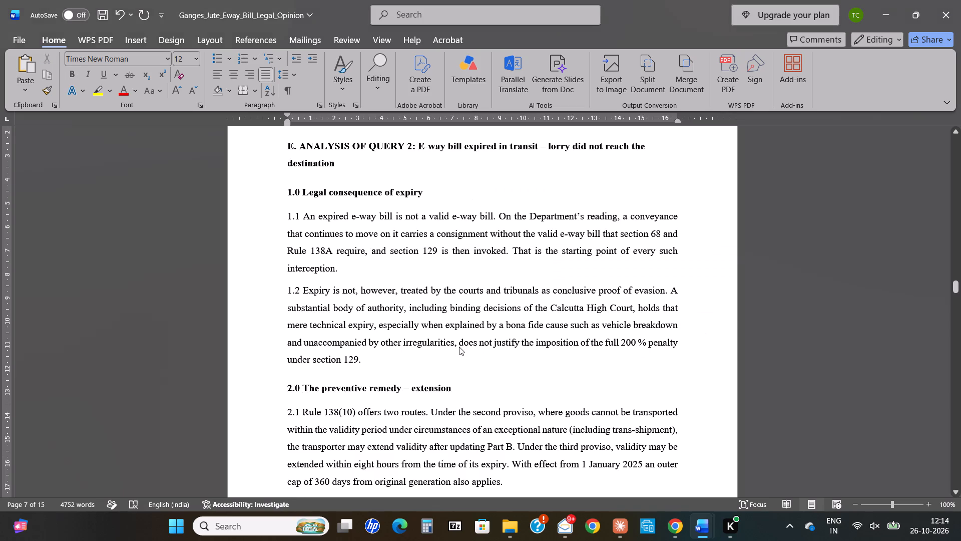
pyautogui.scroll(-4, 504, 333)
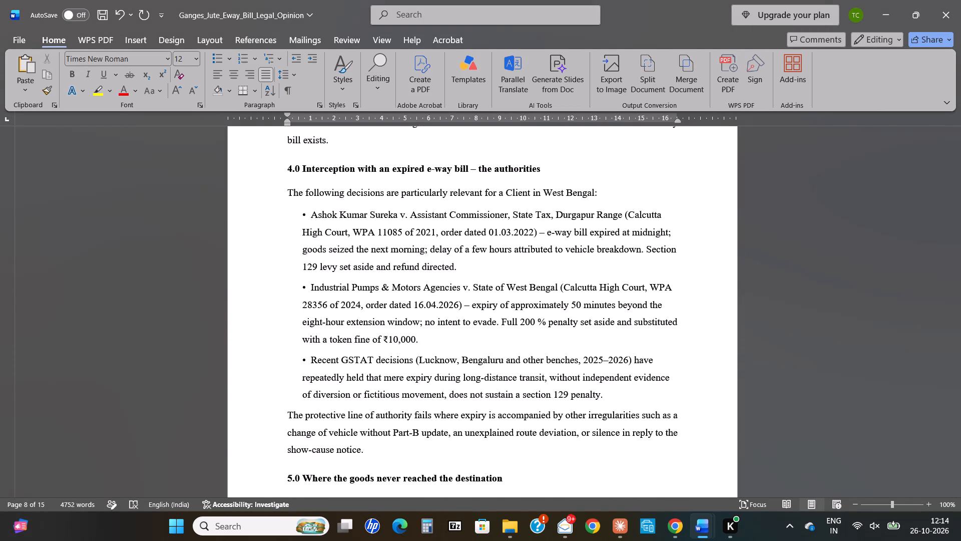
pyautogui.scroll(-3, 504, 333)
pyautogui.scroll(1, 504, 333)
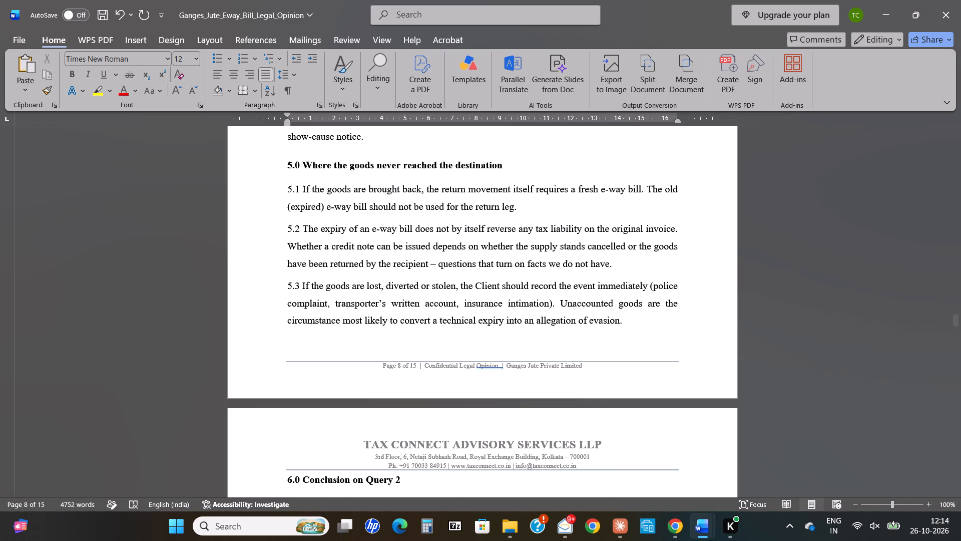
pyautogui.scroll(-2, 504, 333)
pyautogui.hotkey('alt', 'Tab')
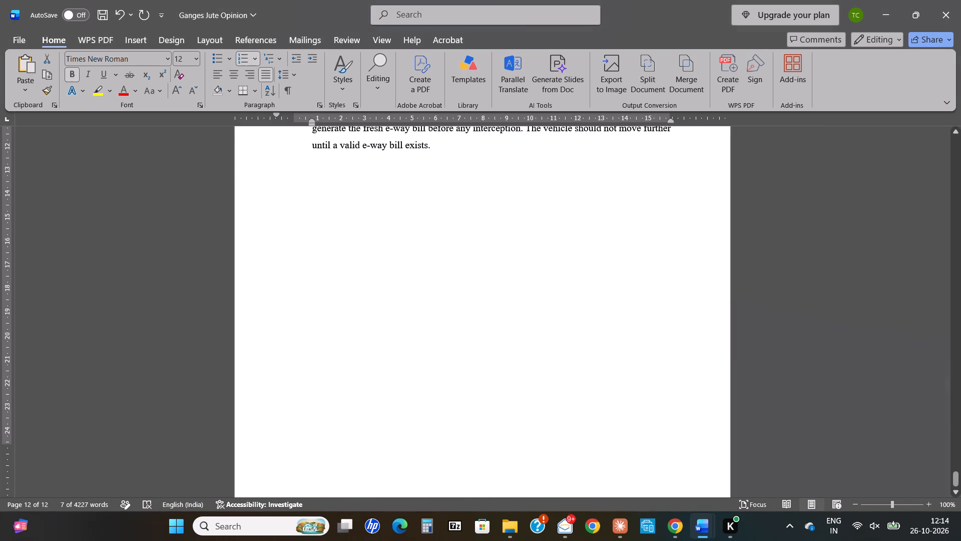
pyautogui.scroll(2, 504, 333)
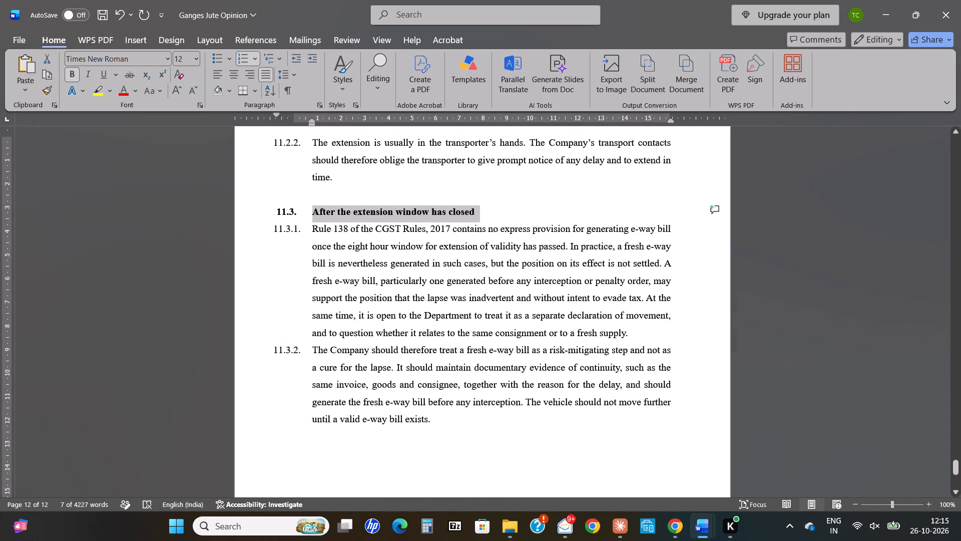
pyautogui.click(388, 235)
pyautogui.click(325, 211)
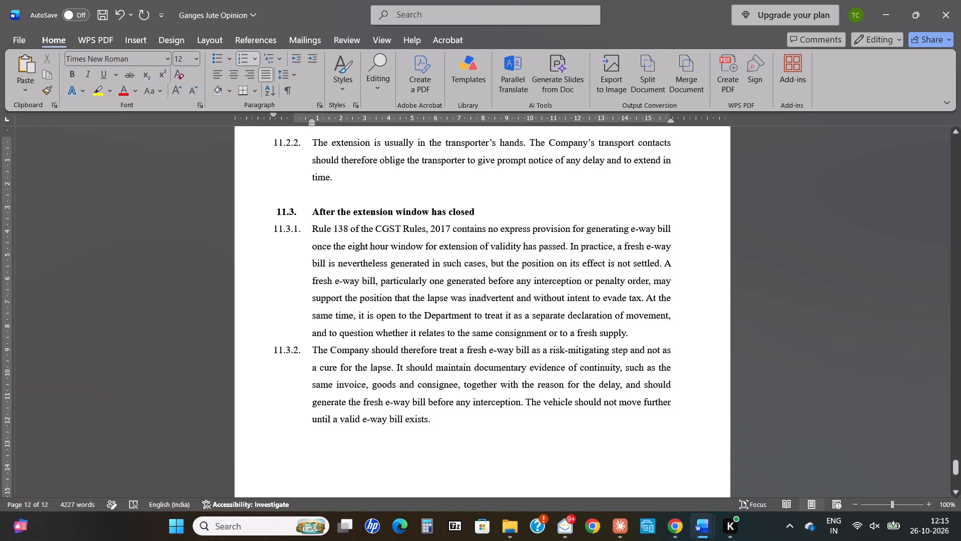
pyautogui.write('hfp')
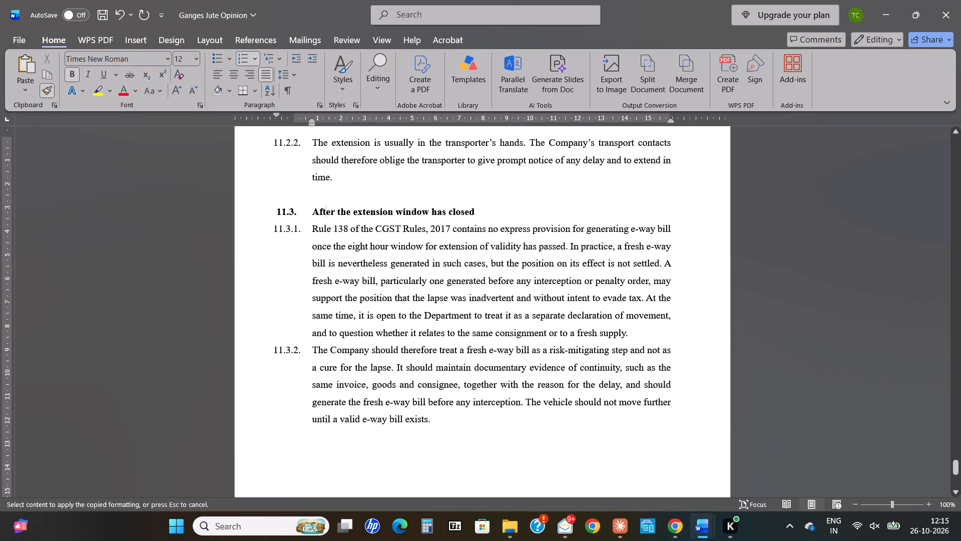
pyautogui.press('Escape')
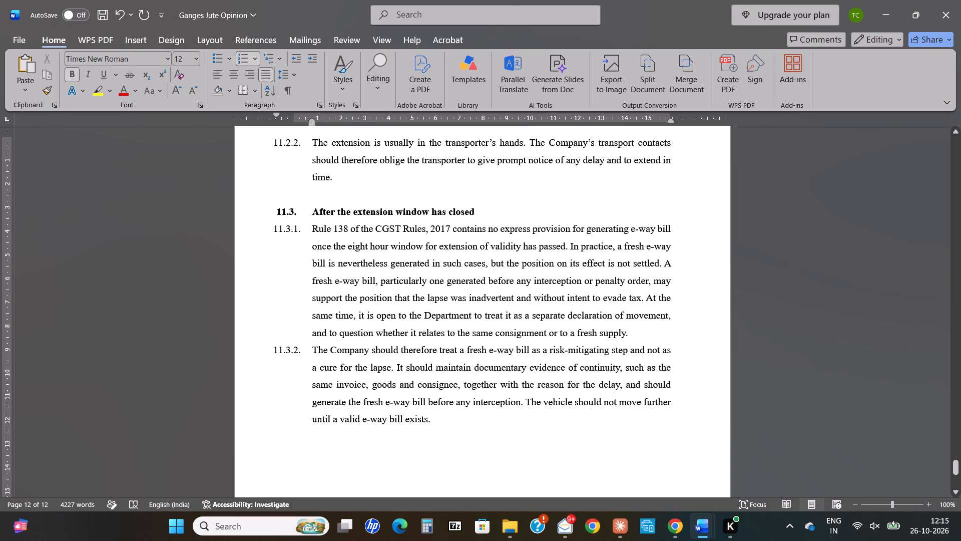
# Add a blank unnumbered line and a new numbered paragraph below paragraph 11.3.2.
pyautogui.click(467, 432)
pyautogui.press('Return')
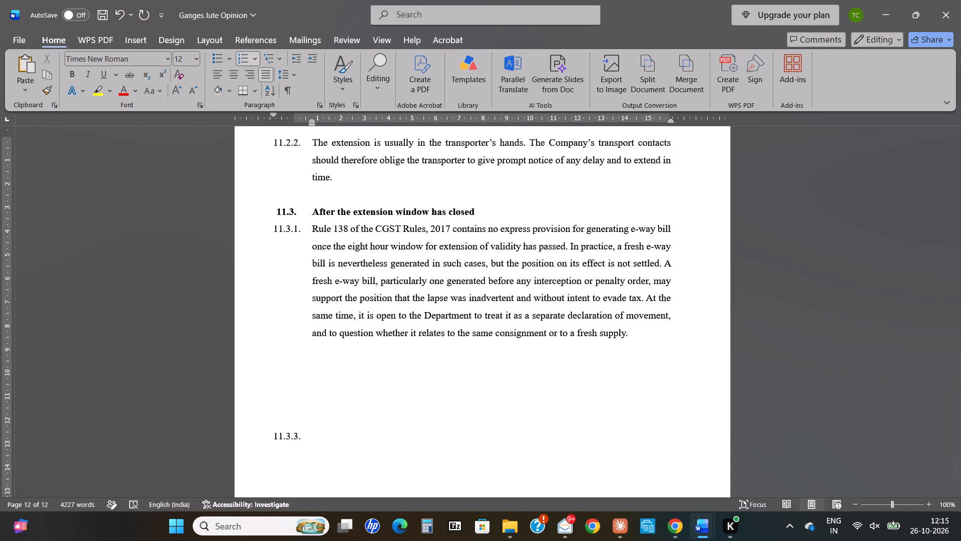
pyautogui.press('0')
pyautogui.press('Return')
pyautogui.press('Left')
pyautogui.press('Left')
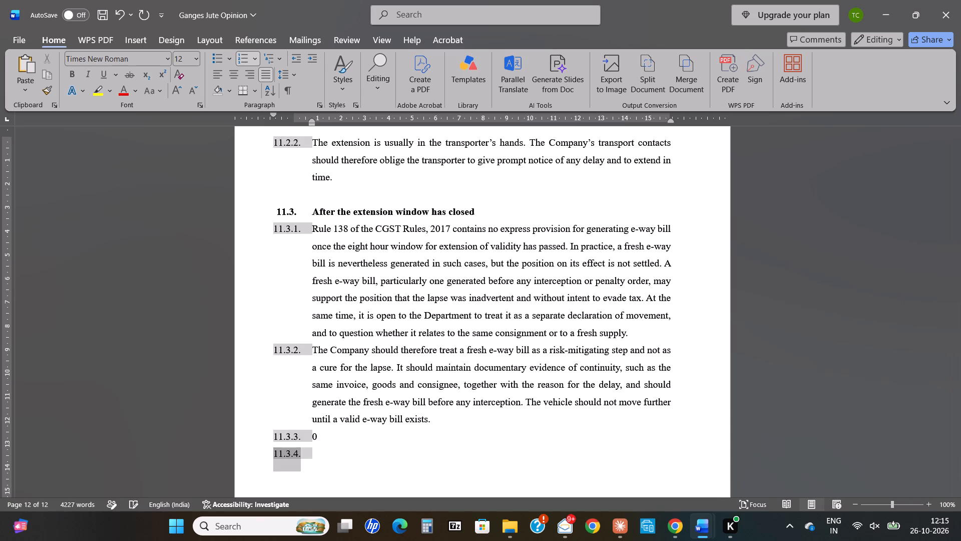
pyautogui.press('BackSpace')
pyautogui.press('BackSpace')
pyautogui.press('Down')
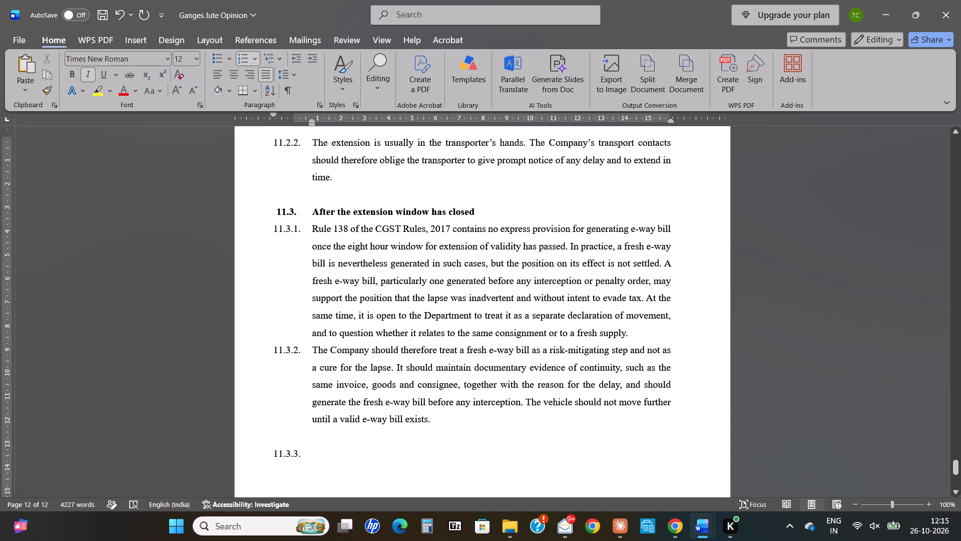
# Copy the formatting of the 11.3 heading onto the new paragraph so it is numbered as heading 11.4.
pyautogui.click(329, 218)
pyautogui.write('hfp')
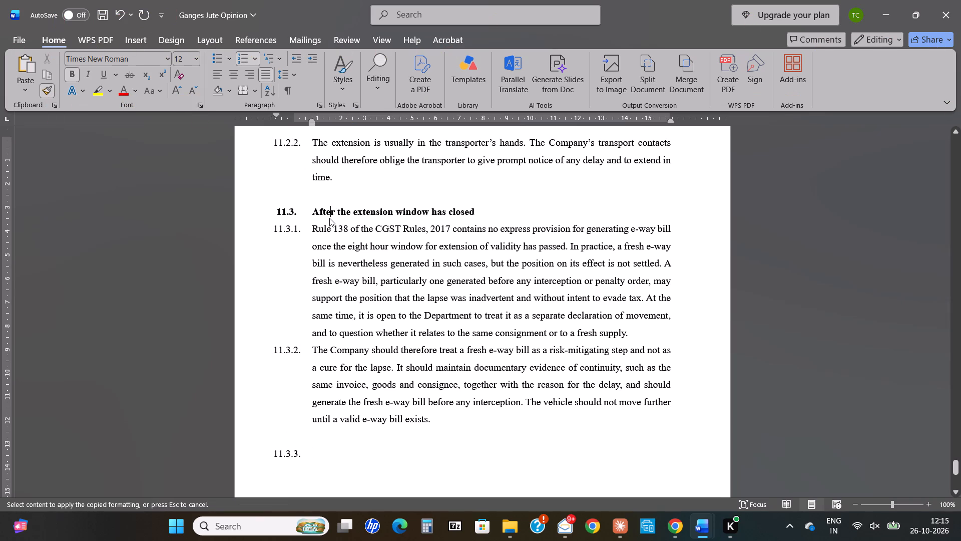
pyautogui.click(320, 456)
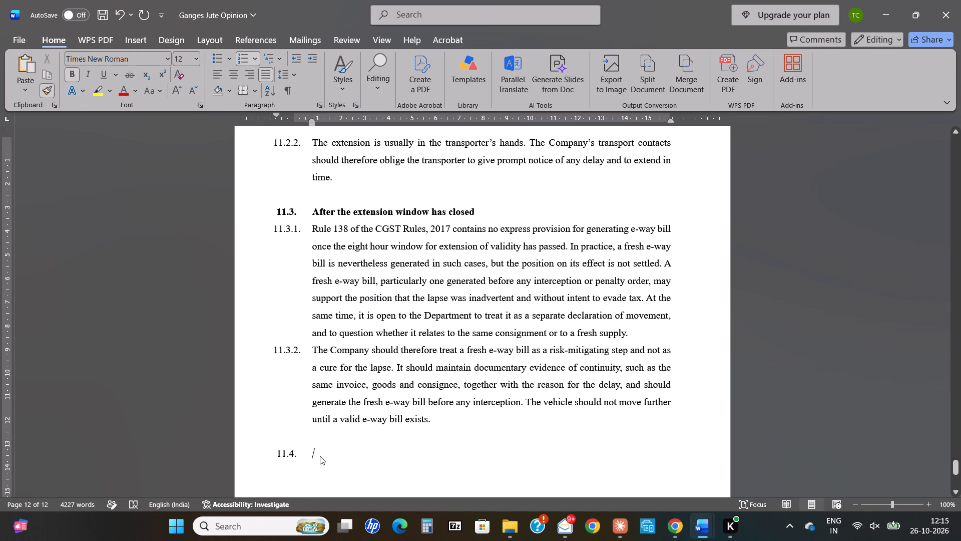
# Enter "Conclusion of Query 2" as the 11.4 heading, with italics switched off, checking the earlier opinion's wording.
pyautogui.hotkey('alt', 'Tab')
pyautogui.hotkey('alt', 'Tab')
pyautogui.hotkey('ctrl', 'i')
pyautogui.write('Conclusion of')
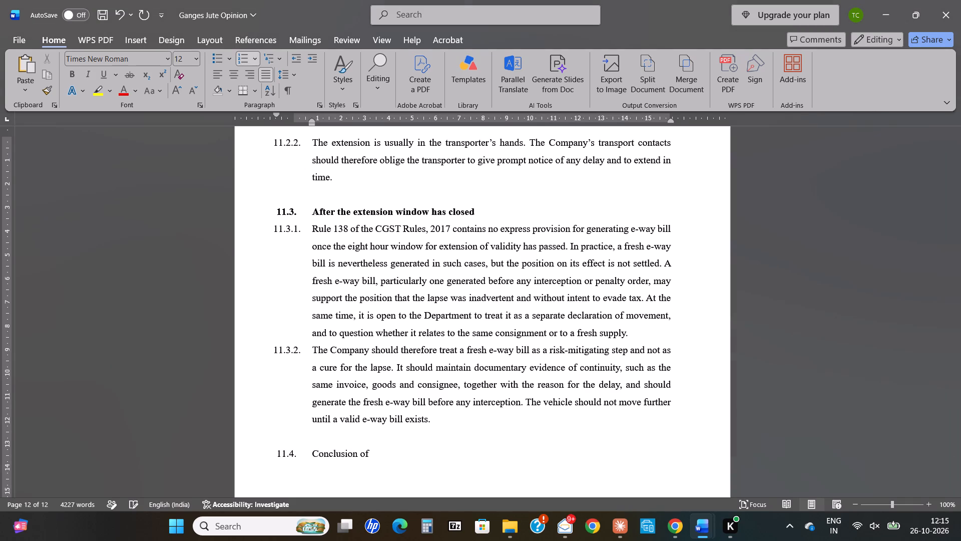
pyautogui.press('space')
pyautogui.hotkey('alt', 'Tab')
pyautogui.hotkey('alt', 'Tab')
pyautogui.write('Quey')
pyautogui.press('space')
pyautogui.press('BackSpace')
pyautogui.press('BackSpace')
pyautogui.write('ry 2')
pyautogui.press('Tab')
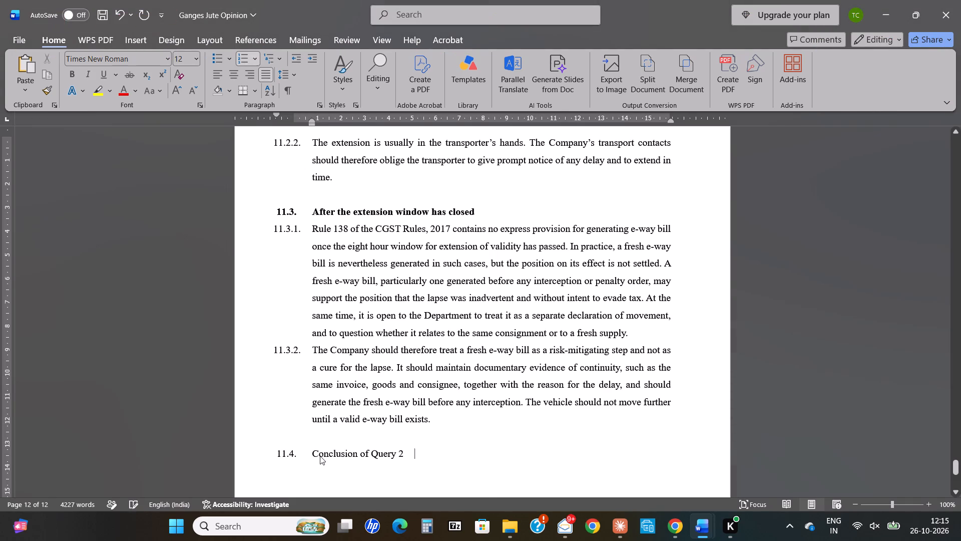
pyautogui.press('BackSpace')
pyautogui.hotkey('alt', 'Tab')
pyautogui.hotkey('alt', 'Tab')
# Start paragraph 11.4.1 under the new heading, copying the formatting of paragraph 11.3.1 and using non-italic text.
pyautogui.press('Return')
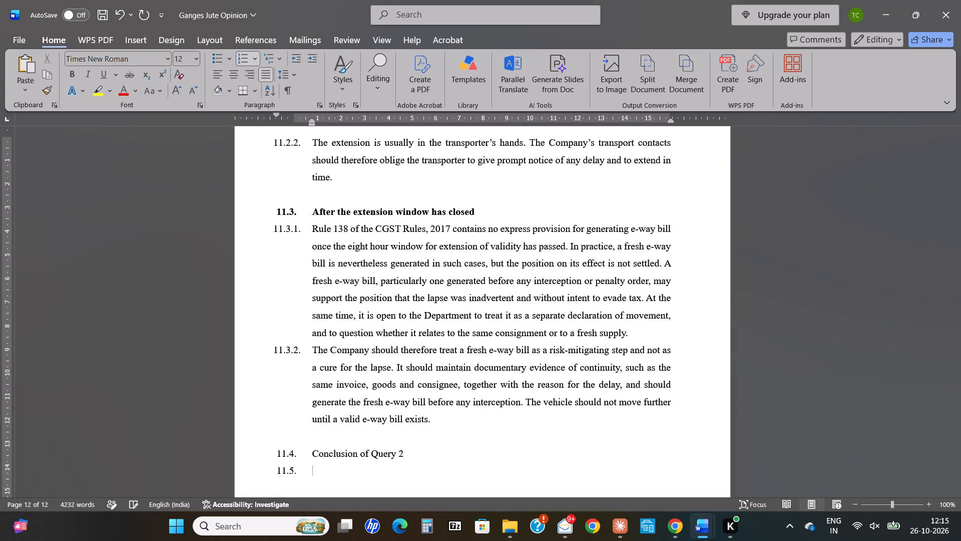
pyautogui.click(321, 227)
pyautogui.hotkey('alt', 'h')
pyautogui.write('fp')
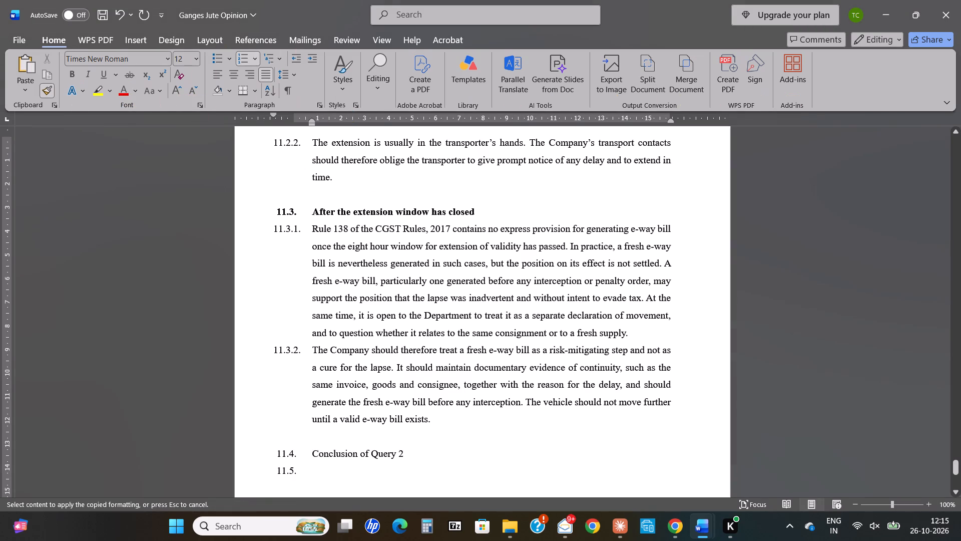
pyautogui.click(326, 474)
pyautogui.hotkey('ctrl', 'i')
pyautogui.hotkey('alt', 'Tab')
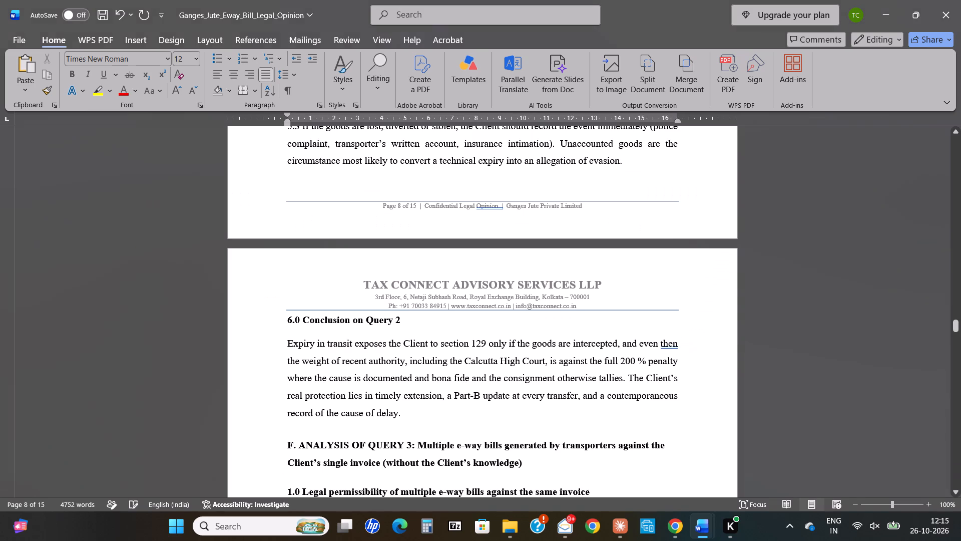
pyautogui.hotkey('alt', 'Tab')
pyautogui.write('Exp')
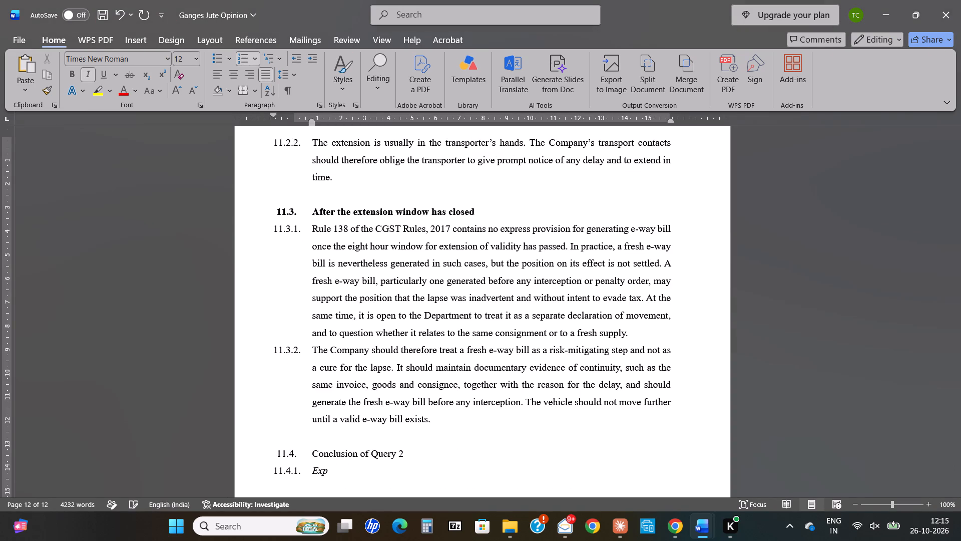
pyautogui.hotkey('ctrl', 'BackSpace')
pyautogui.hotkey('ctrl', 'i')
# Begin paragraph 11.4.1 with "Expiry in transit exposes the Client to Section 129", following the earlier opinion's conclusion on Query 2.
pyautogui.write('Expiry')
pyautogui.hotkey('alt', 'Tab')
pyautogui.hotkey('alt', 'Tab')
pyautogui.press('space')
pyautogui.write('in transit')
pyautogui.press('space')
pyautogui.hotkey('alt', 'Tab')
pyautogui.hotkey('alt', 'Tab')
pyautogui.write('expso')
pyautogui.press('BackSpace')
pyautogui.press('BackSpace')
pyautogui.write('oses')
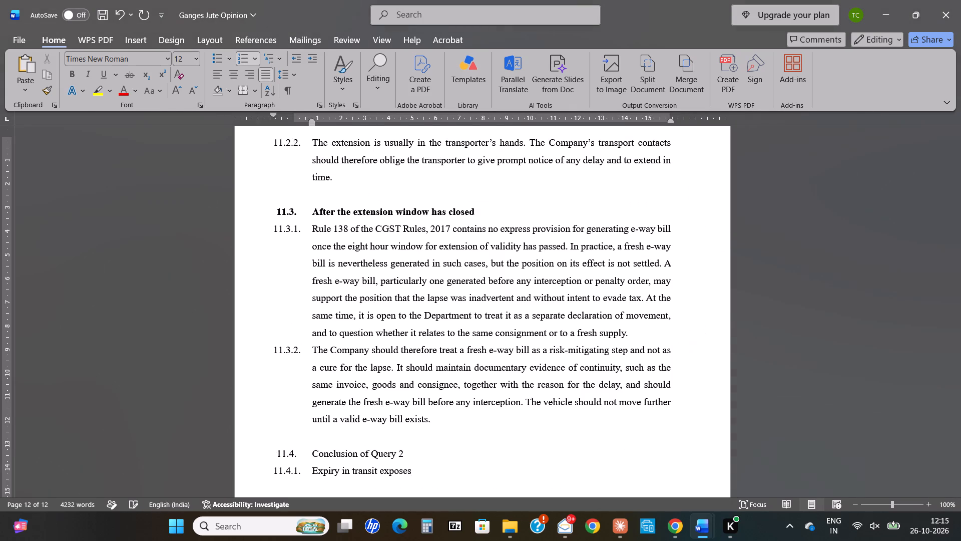
pyautogui.press('space')
pyautogui.hotkey('alt', 'Tab')
pyautogui.hotkey('alt', 'Tab')
pyautogui.write('the Client')
pyautogui.hotkey('alt', 'Tab')
pyautogui.hotkey('alt', 'Tab')
pyautogui.press('space')
pyautogui.write('to Section 129 o')
# Replace "Client" with "Company" in paragraph 11.4.1 and return to the end of the line.
pyautogui.hotkey('ctrl', 'Left')
pyautogui.hotkey('ctrl', 'Left')
pyautogui.hotkey('ctrl', 'Left')
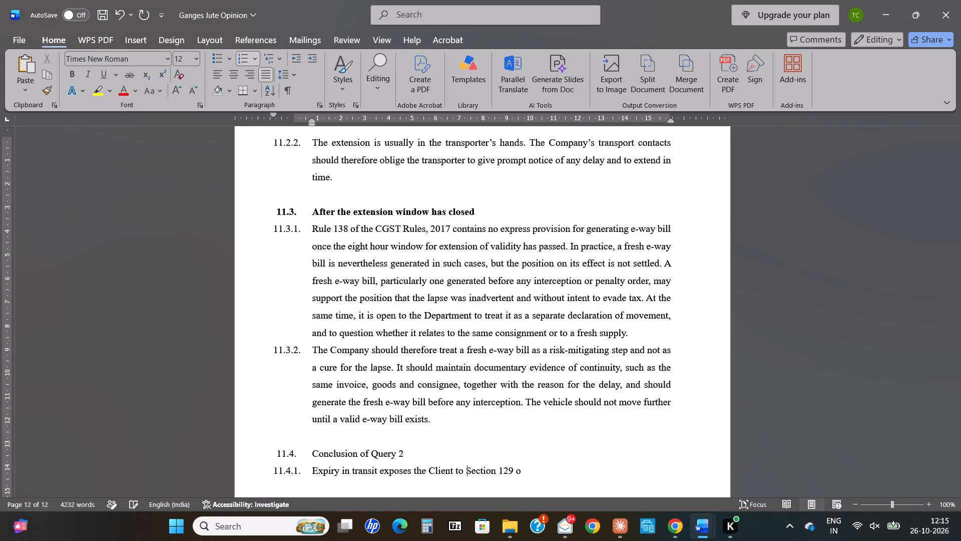
pyautogui.hotkey('ctrl', 'Left')
pyautogui.press('Left')
pyautogui.hotkey('ctrl', 'shift', 'Left')
pyautogui.write('Company')
pyautogui.press('space')
pyautogui.press('Delete')
pyautogui.press('End')
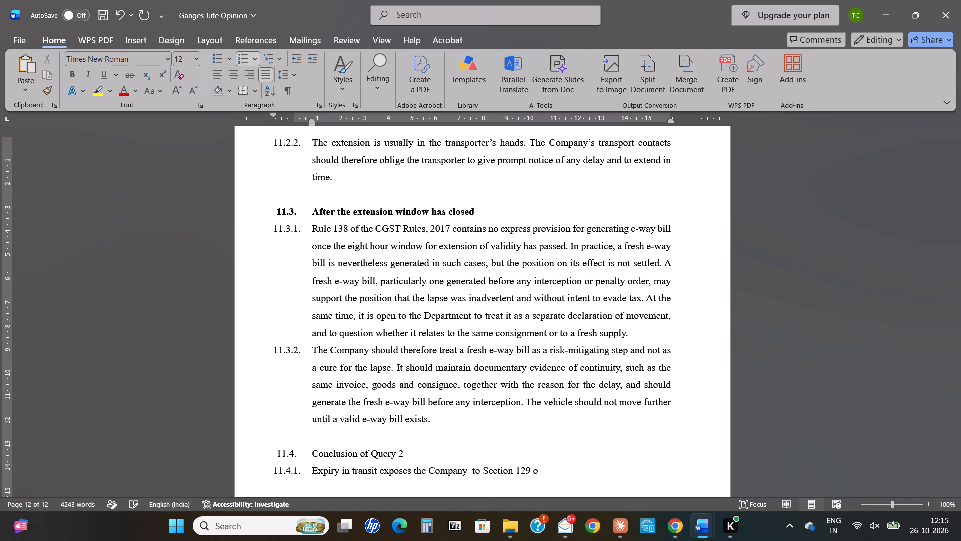
# Continue paragraph 11.4.1 with "only if the goods are intercepted", following the earlier opinion.
pyautogui.hotkey('alt', 'Tab')
pyautogui.hotkey('alt', 'Tab')
pyautogui.write('nly if the')
pyautogui.press('space')
pyautogui.hotkey('alt', 'Tab')
pyautogui.hotkey('alt', 'Tab')
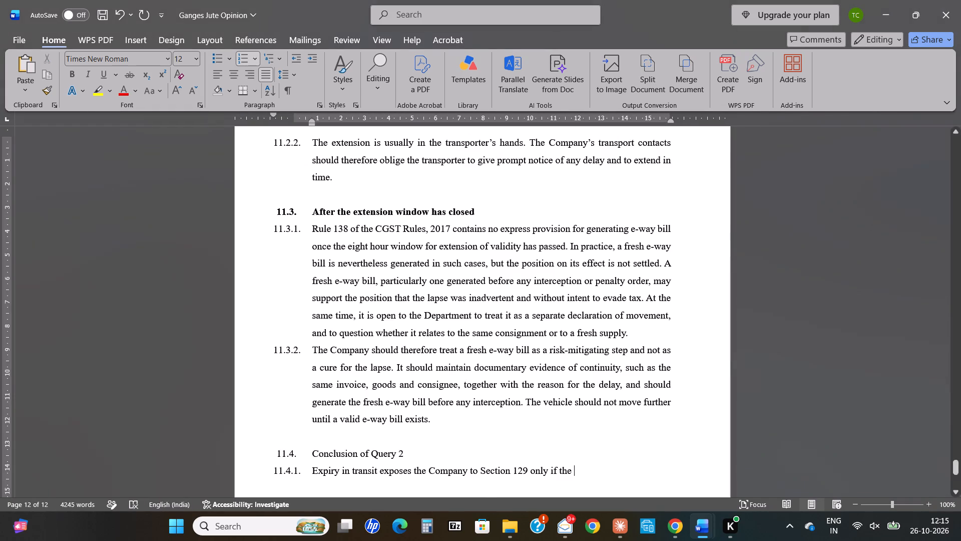
pyautogui.press('o')
pyautogui.press('BackSpace')
pyautogui.write('goods are intercepted')
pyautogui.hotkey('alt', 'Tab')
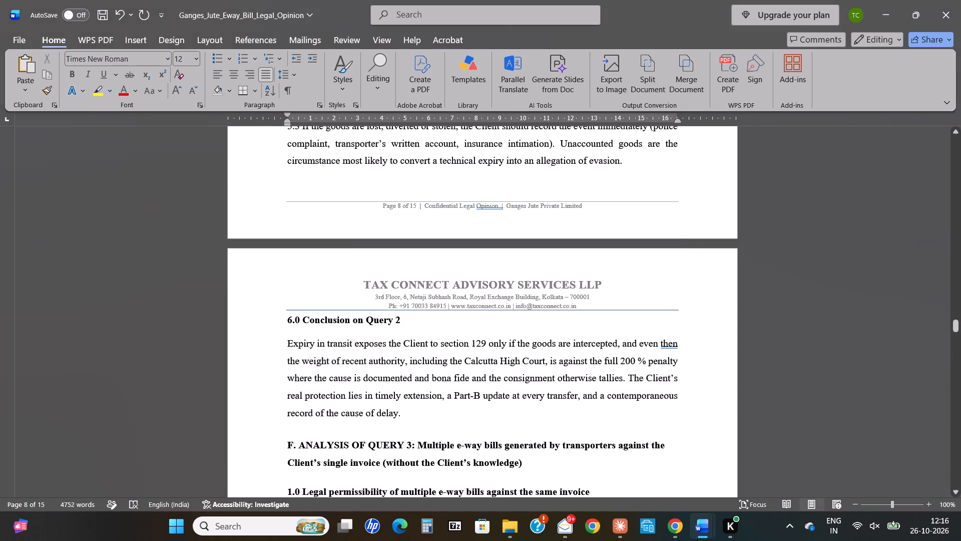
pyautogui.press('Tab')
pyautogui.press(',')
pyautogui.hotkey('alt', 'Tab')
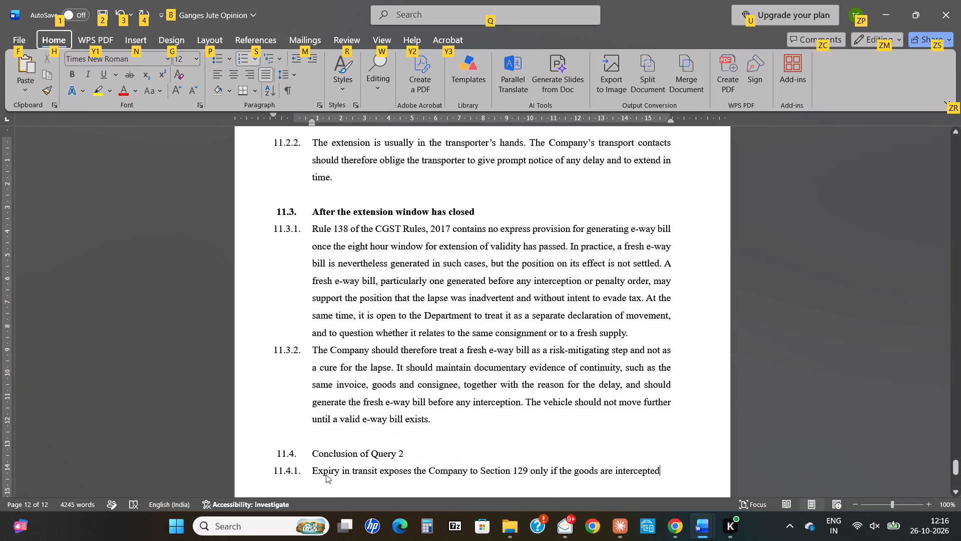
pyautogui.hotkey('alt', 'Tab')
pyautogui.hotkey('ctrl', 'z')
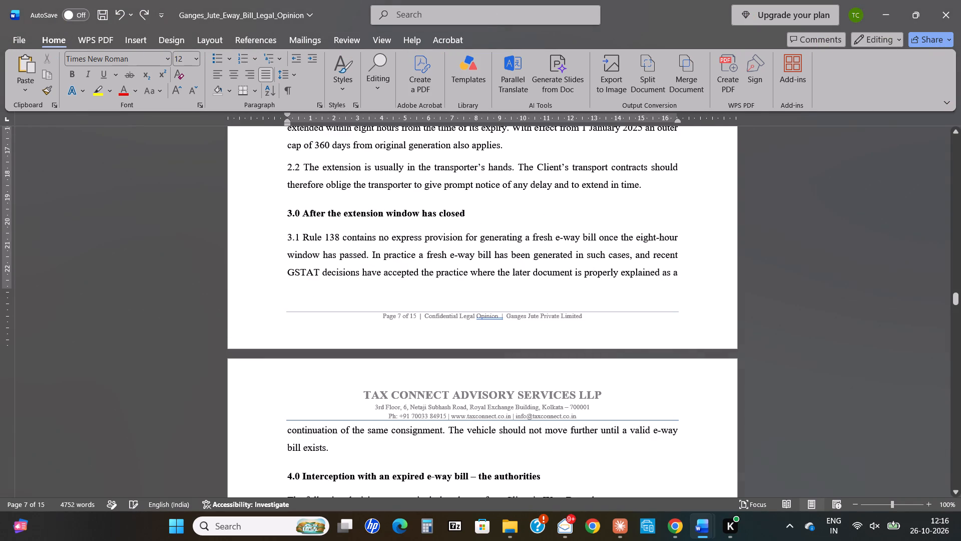
# Consult section 6.0 of the earlier opinion and continue paragraph 11.4.1 with ", and even then".
pyautogui.press('pagedown')
pyautogui.press('pagedown')
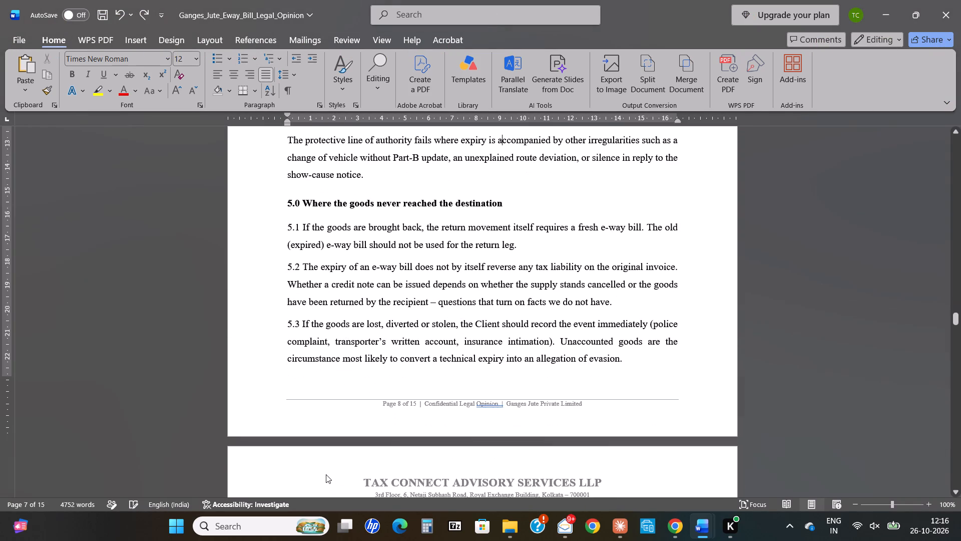
pyautogui.press('pagedown')
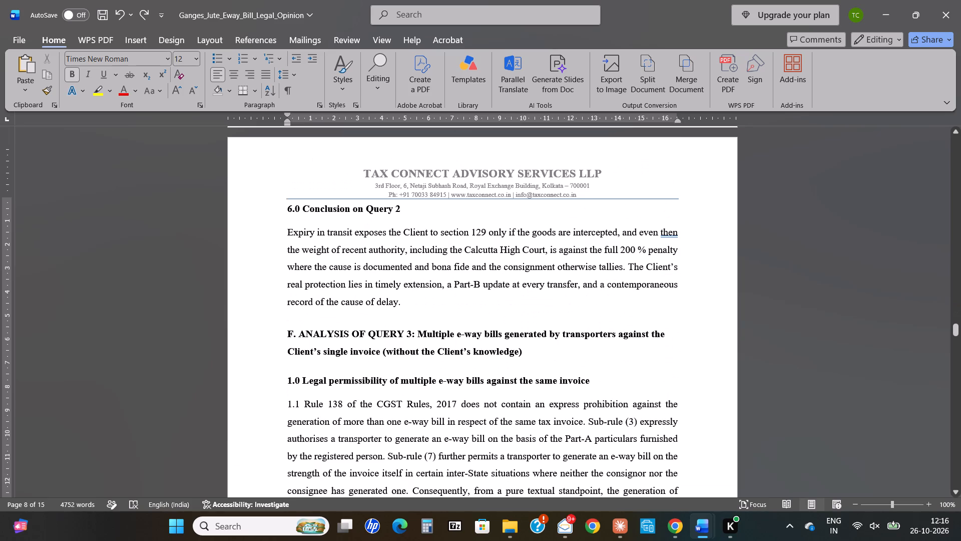
pyautogui.press('Up')
pyautogui.press('Down')
pyautogui.press('Down')
pyautogui.press('Down')
pyautogui.hotkey('alt', 'Tab')
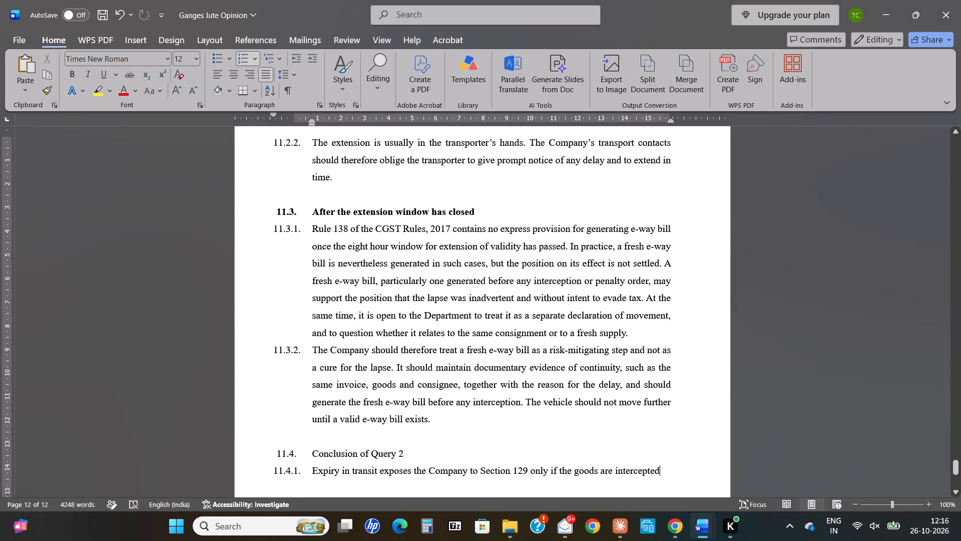
pyautogui.hotkey('alt', 'Tab')
pyautogui.hotkey('alt', 'Tab')
pyautogui.write(', and even thn')
pyautogui.press('BackSpace')
pyautogui.write('en')
pyautogui.press('space')
# Continue paragraph 11.4.1 with "the weight of recent authority", following the earlier opinion's conclusion.
pyautogui.hotkey('alt', 'Tab')
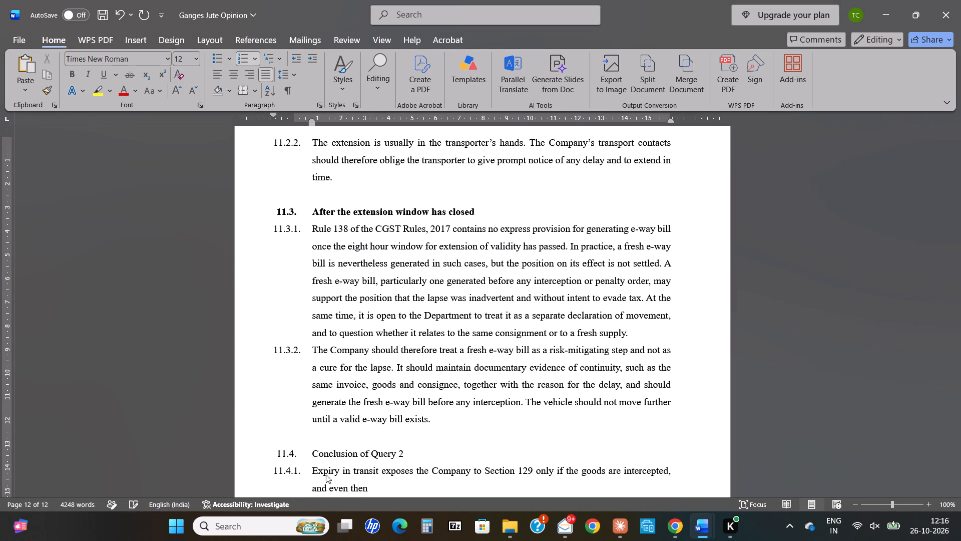
pyautogui.hotkey('alt', 'Tab')
pyautogui.write('the weight of')
pyautogui.press('space')
pyautogui.hotkey('alt', 'Tab')
pyautogui.hotkey('alt', 'Tab')
pyautogui.write('recent authoritu')
pyautogui.hotkey('alt', 'Tab')
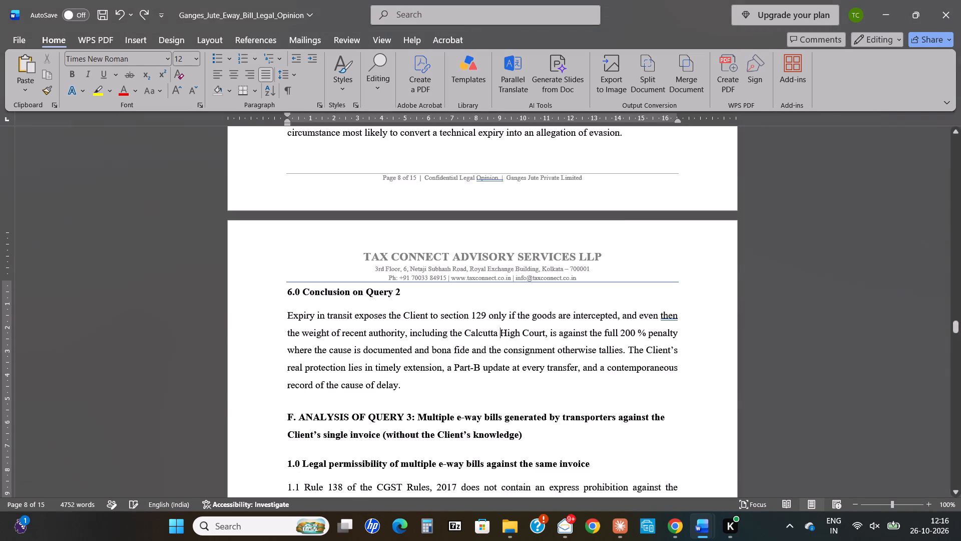
pyautogui.hotkey('alt', 'Tab')
pyautogui.press('BackSpace')
pyautogui.press('y')
# Add ", including the Hon'ble Calcutta High Court" to the sentence in paragraph 11.4.1.
pyautogui.hotkey('alt', 'Tab')
pyautogui.hotkey('alt', 'Tab')
pyautogui.write(', including')
pyautogui.press('space')
pyautogui.hotkey('alt', 'Tab')
pyautogui.hotkey('alt', 'Tab')
pyautogui.write("the Hon'l")
pyautogui.press('BackSpace')
pyautogui.write('ble Calcutta High Court')
# Continue the sentence in paragraph 11.4.1 with ", is against the full 200% penalty".
pyautogui.hotkey('alt', 'Tab')
pyautogui.hotkey('alt', 'Tab')
pyautogui.write(', is against the')
pyautogui.press('space')
pyautogui.hotkey('alt', 'Tab')
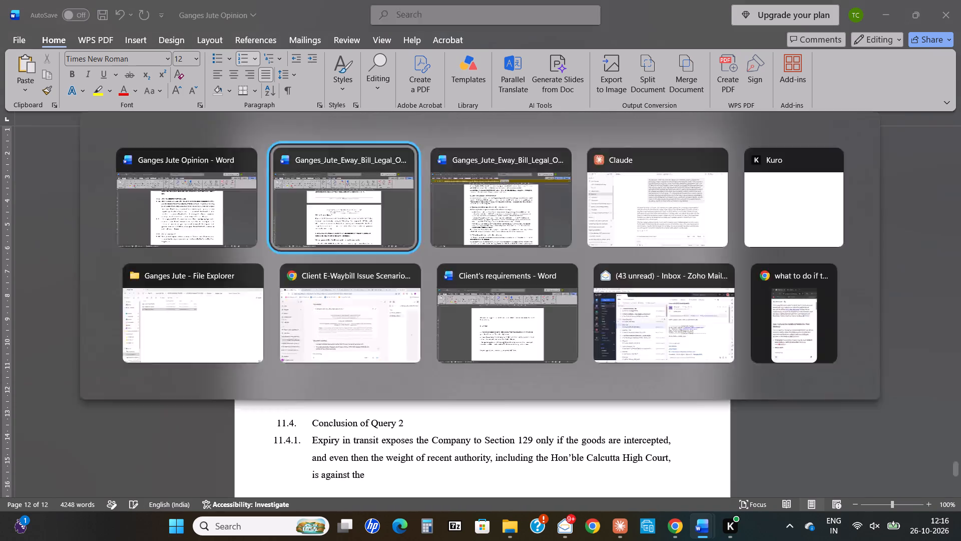
pyautogui.hotkey('alt', 'Tab')
pyautogui.write('full 200')
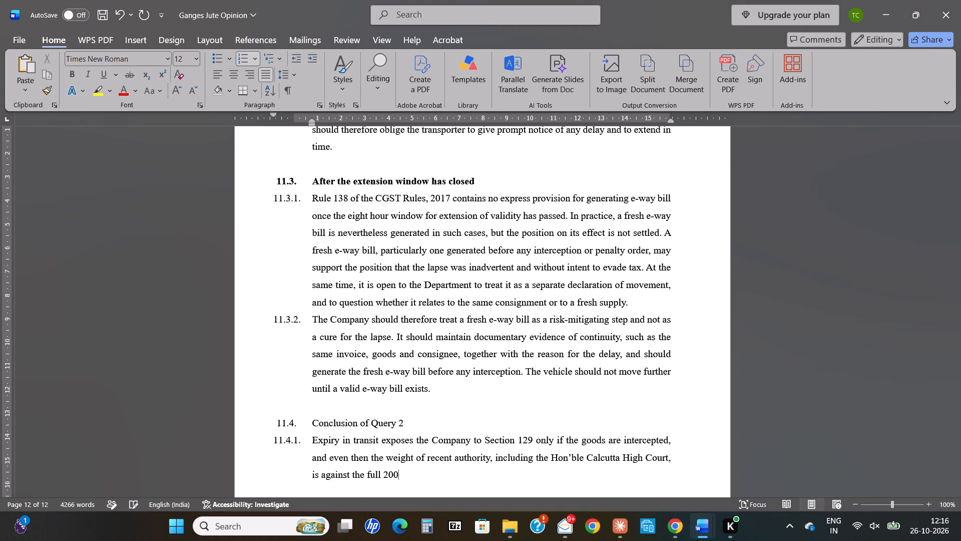
pyautogui.write('% penalty')
# Continue the sentence in paragraph 11.4.1 with "where the cause is documented and bona fide".
pyautogui.hotkey('alt', 'Tab')
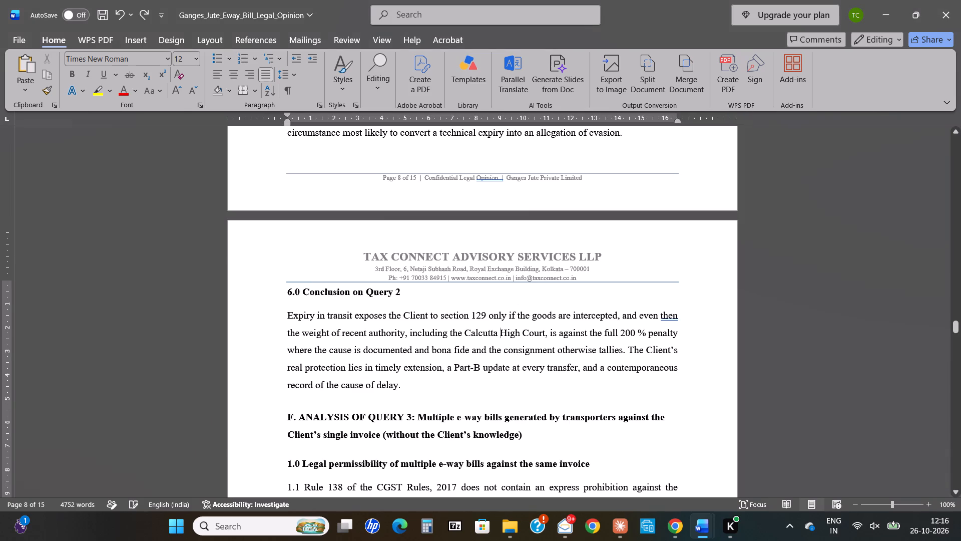
pyautogui.hotkey('alt', 'Tab')
pyautogui.press('space')
pyautogui.write('where')
pyautogui.press('space')
pyautogui.hotkey('alt', 'Tab')
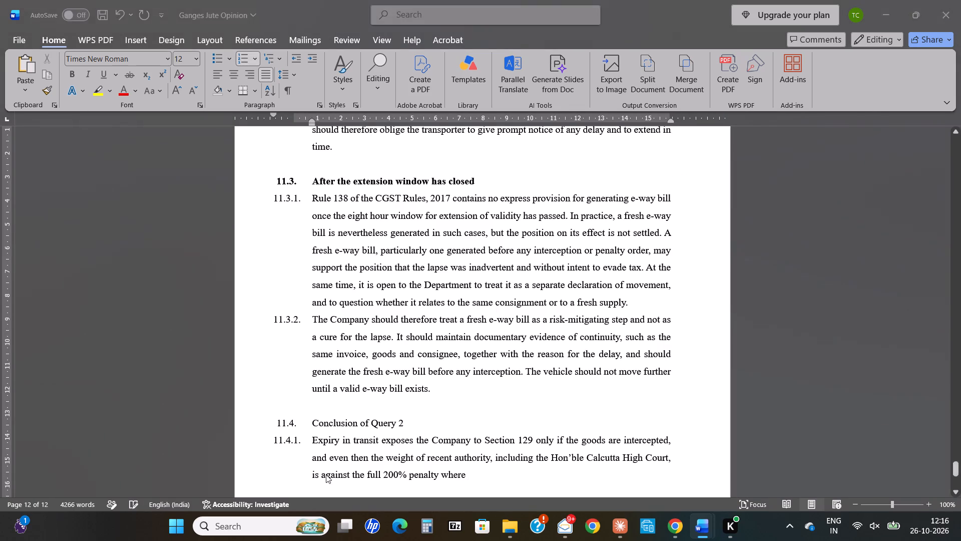
pyautogui.hotkey('alt', 'Tab')
pyautogui.write('the casu')
pyautogui.press('BackSpace')
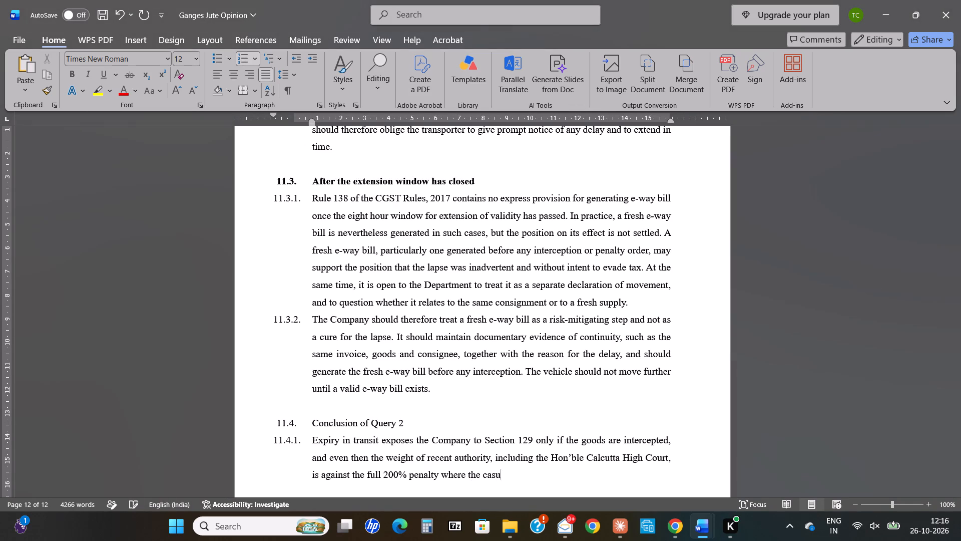
pyautogui.press('BackSpace')
pyautogui.write('use is documented')
pyautogui.hotkey('alt', 'Tab')
pyautogui.hotkey('alt', 'Tab')
pyautogui.press(',')
pyautogui.press('BackSpace')
pyautogui.press('space')
pyautogui.write('and bona fide')
# Continue the sentence in paragraph 11.4.1 with "and the", following the earlier opinion's conclusion.
pyautogui.hotkey('alt', 'Tab')
pyautogui.hotkey('alt', 'Tab')
pyautogui.press('space')
pyautogui.write('a')
pyautogui.hotkey('alt', 'Tab')
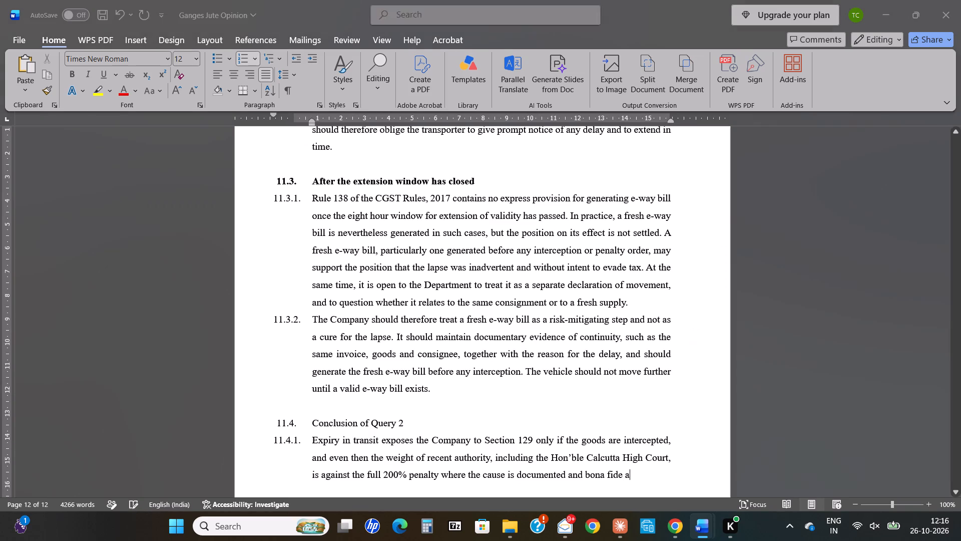
pyautogui.hotkey('alt', 'Tab')
pyautogui.write('and the')
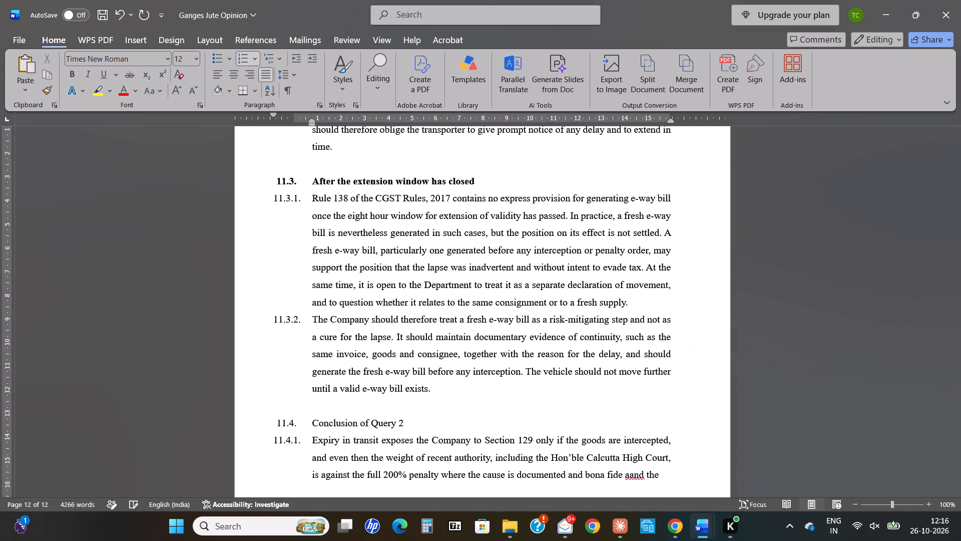
pyautogui.press('BackSpace')
pyautogui.press('BackSpace')
pyautogui.press('BackSpace')
pyautogui.press('BackSpace')
pyautogui.press('BackSpace')
pyautogui.press('BackSpace')
pyautogui.press('BackSpace')
pyautogui.write('nd the')
pyautogui.press('space')
# Complete the first sentence of paragraph 11.4.1 with "consignment otherwise tallies.".
pyautogui.hotkey('alt', 'Tab')
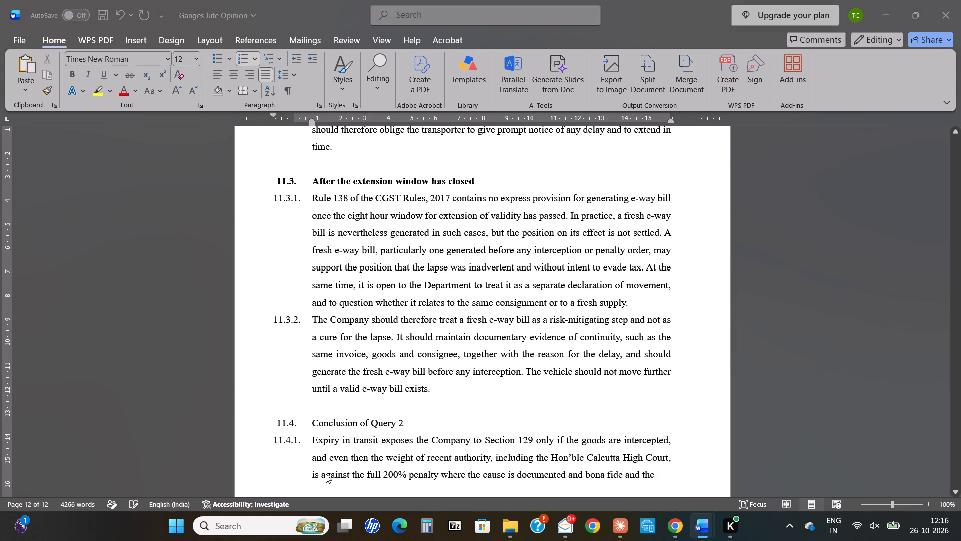
pyautogui.hotkey('alt', 'Tab')
pyautogui.write('congi')
pyautogui.press('BackSpace')
pyautogui.press('BackSpace')
pyautogui.write('signment')
pyautogui.press('space')
pyautogui.hotkey('alt', 'Tab')
pyautogui.hotkey('alt', 'Tab')
pyautogui.write('other')
pyautogui.press('space')
pyautogui.hotkey('alt', 'Tab')
pyautogui.hotkey('alt', 'Tab')
pyautogui.press('BackSpace')
pyautogui.write('wise tali')
pyautogui.press('BackSpace')
pyautogui.write('lies.')
# Start the second sentence of paragraph 11.4.1 with "The Company's real protection", replacing the earlier opinion's reference to the Client.
pyautogui.hotkey('alt', 'Tab')
pyautogui.hotkey('alt', 'Tab')
pyautogui.press('space')
pyautogui.write("The Companty'")
pyautogui.press('BackSpace')
pyautogui.press('BackSpace')
pyautogui.press('BackSpace')
pyautogui.write("y's")
pyautogui.press('space')
pyautogui.hotkey('alt', 'Tab')
pyautogui.hotkey('alt', 'Tab')
pyautogui.write('realt')
pyautogui.press('BackSpace')
pyautogui.press('space')
pyautogui.write('protection')
# Continue the second sentence of paragraph 11.4.1 with "lies in timely extension".
pyautogui.hotkey('alt', 'Tab')
pyautogui.hotkey('alt', 'Tab')
pyautogui.press('space')
pyautogui.write('lieas')
pyautogui.press('BackSpace')
pyautogui.press('BackSpace')
pyautogui.write('s in timely extension')
# Add ", a Part-B update at every transfer," to the second sentence of paragraph 11.4.1.
pyautogui.hotkey('alt', 'Tab')
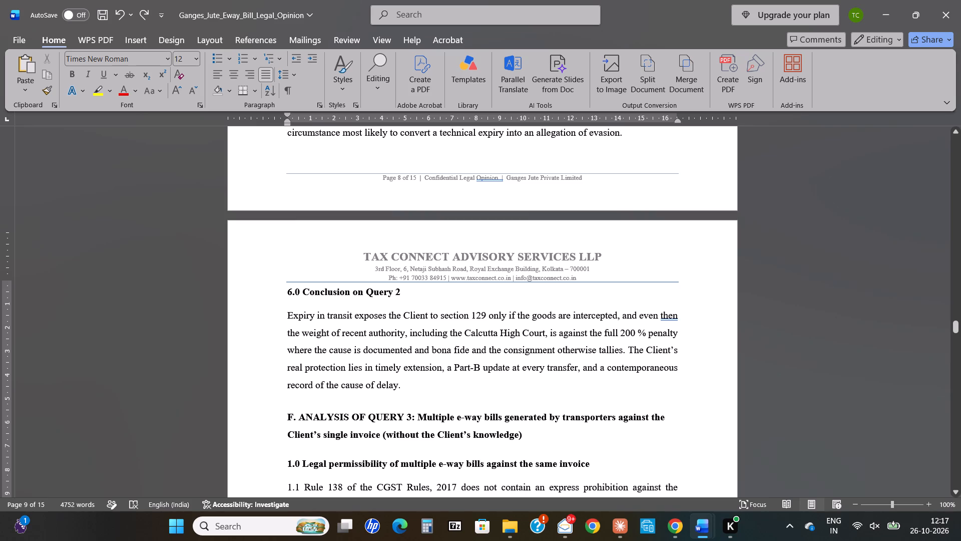
pyautogui.hotkey('alt', 'Tab')
pyautogui.write(', a Part-B')
pyautogui.hotkey('alt', 'Tab')
pyautogui.hotkey('alt', 'Tab')
pyautogui.press('space')
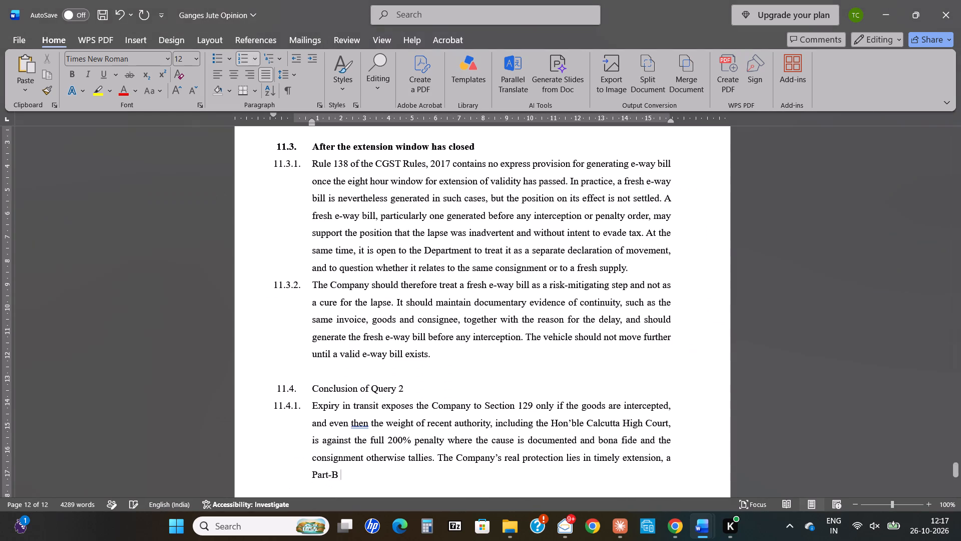
pyautogui.write('update')
pyautogui.press('space')
pyautogui.hotkey('alt', 'Tab')
pyautogui.hotkey('alt', 'Tab')
pyautogui.write('at evey')
pyautogui.press('BackSpace')
pyautogui.write('ry transfer,')
# Continue the second sentence of paragraph 11.4.1 with "and a contemporaneous".
pyautogui.hotkey('alt', 'Tab')
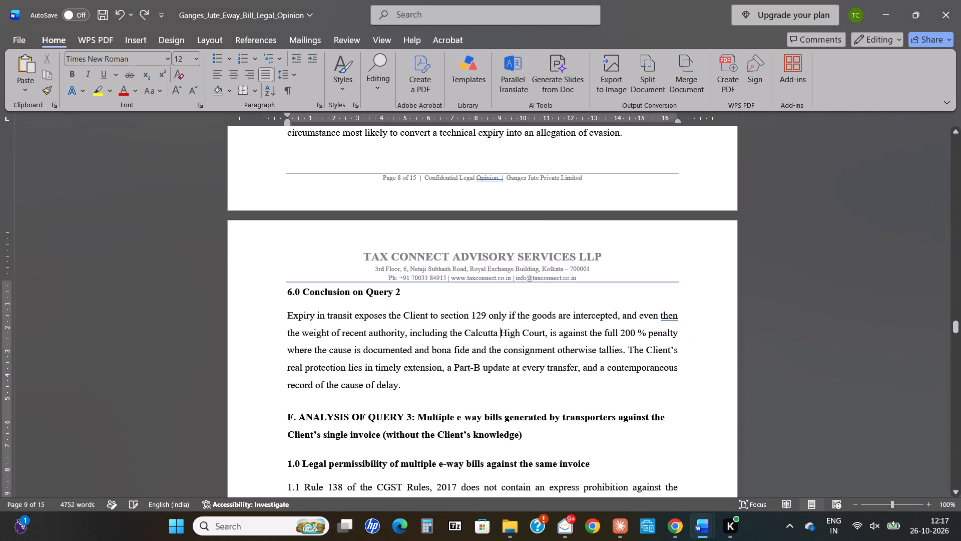
pyautogui.hotkey('alt', 'Tab')
pyautogui.press('space')
pyautogui.write('and')
pyautogui.press('space')
pyautogui.hotkey('alt', 'Tab')
pyautogui.hotkey('alt', 'Tab')
pyautogui.write('a contemporat')
pyautogui.press('BackSpace')
pyautogui.write('neous')
pyautogui.press('space')
# Complete paragraph 11.4.1 with "record of the cause of delay.", checking the wording against the earlier opinion.
pyautogui.hotkey('alt', 'Tab')
pyautogui.hotkey('alt', 'Tab')
pyautogui.write('record o')
pyautogui.hotkey('alt', 'Tab')
pyautogui.hotkey('alt', 'Tab')
pyautogui.press('BackSpace')
pyautogui.press('f')
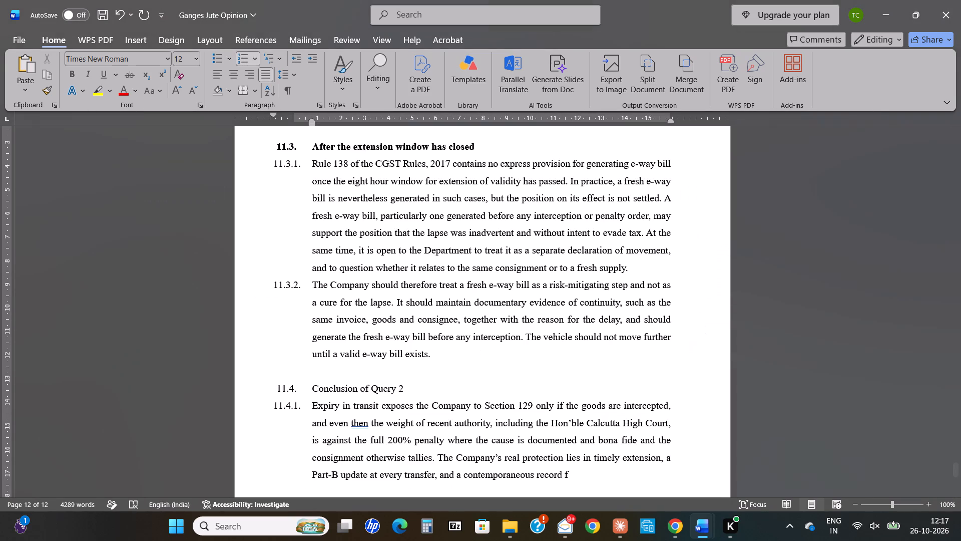
pyautogui.press('BackSpace')
pyautogui.write('of the casue')
pyautogui.press('BackSpace')
pyautogui.press('BackSpace')
pyautogui.press('BackSpace')
pyautogui.write('use')
pyautogui.press('space')
pyautogui.hotkey('alt', 'Tab')
pyautogui.hotkey('alt', 'Tab')
pyautogui.write('of delay.')
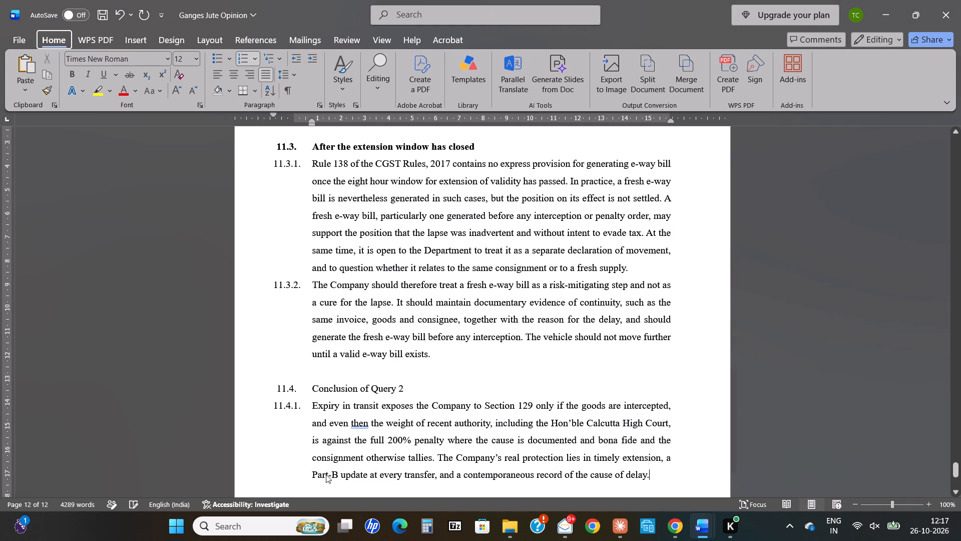
# Make the 11.4 heading "Conclusion of Query 2" bold.
pyautogui.press('Up')
pyautogui.hotkey('ctrl', 'Up')
pyautogui.press('Up')
pyautogui.hotkey('shift', 'Home')
pyautogui.hotkey('shift', 'End')
pyautogui.hotkey('ctrl', 'b')
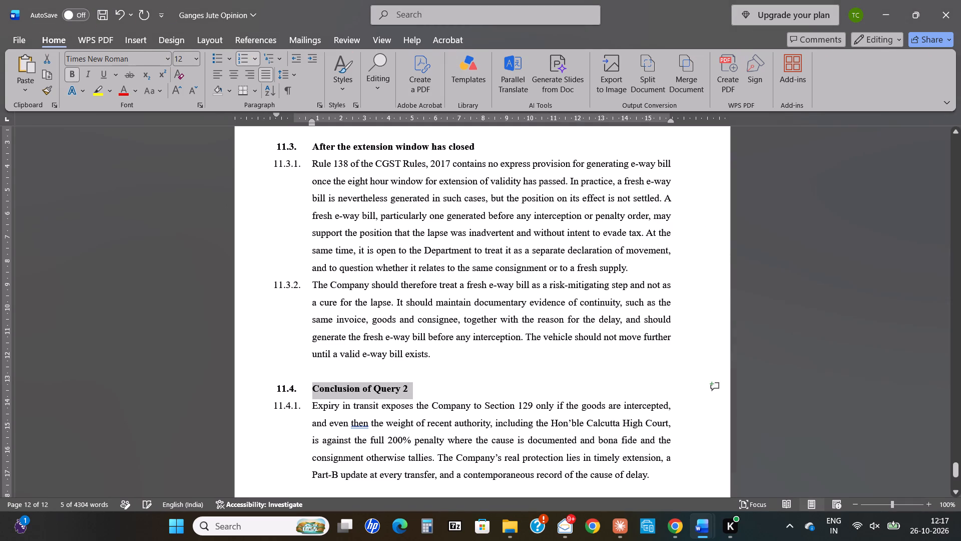
# Apply the suggested grammar correction "then," to the flagged word in paragraph 11.4.1.
pyautogui.press('Down')
pyautogui.press('Down')
pyautogui.press('Left')
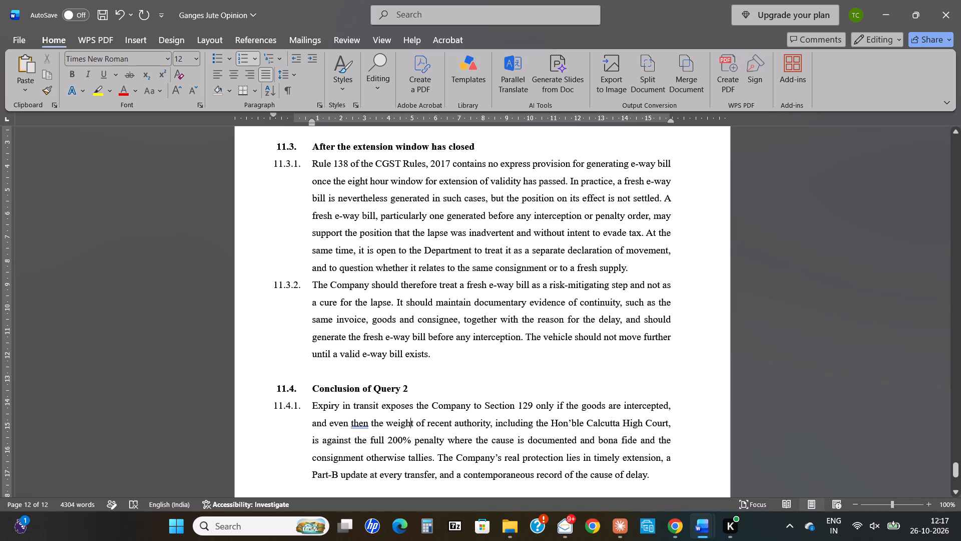
pyautogui.rightClick(358, 426)
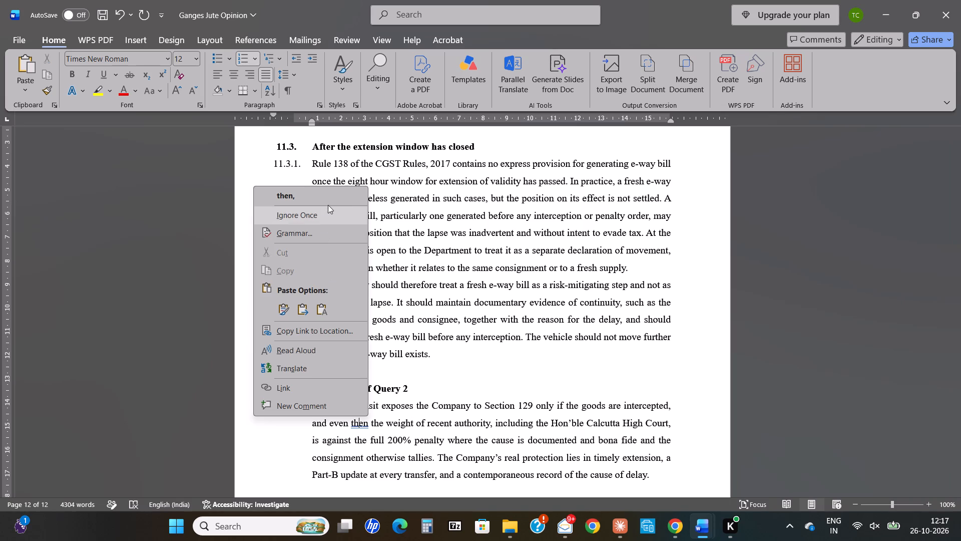
pyautogui.click(330, 201)
# Save the Ganges Jute Opinion document and close it.
pyautogui.hotkey('ctrl', 's')
pyautogui.hotkey('ctrl', 'Down')
pyautogui.hotkey('alt', 'Tab')
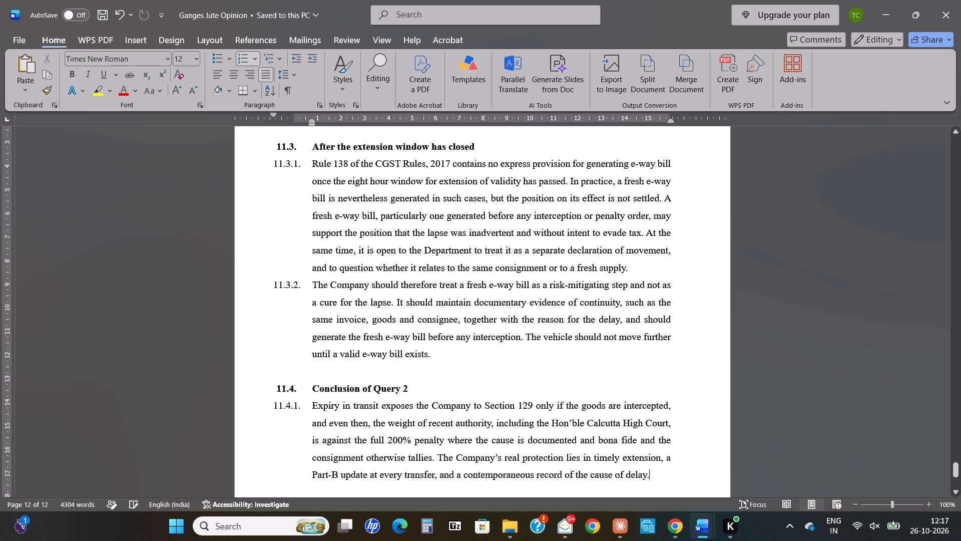
pyautogui.scroll(-1, 330, 201)
pyautogui.hotkey('alt', 'Tab')
pyautogui.hotkey('ctrl', 's')
pyautogui.click(960, 0)
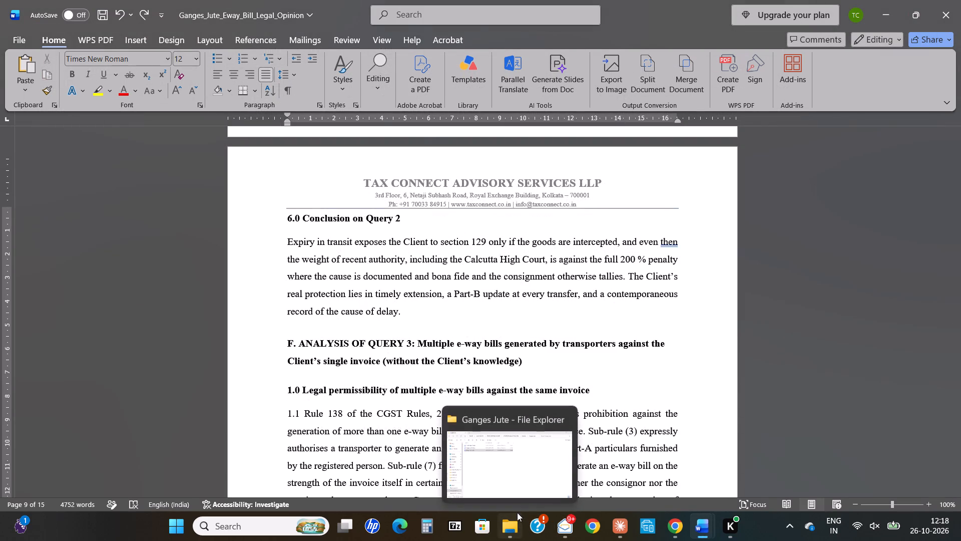
# Switch to File Explorer and select the Ganges Jute Opinion file in the Ganges Jute folder.
pyautogui.click(513, 484)
pyautogui.press('Up')
pyautogui.press('Down')
pyautogui.press('Up')
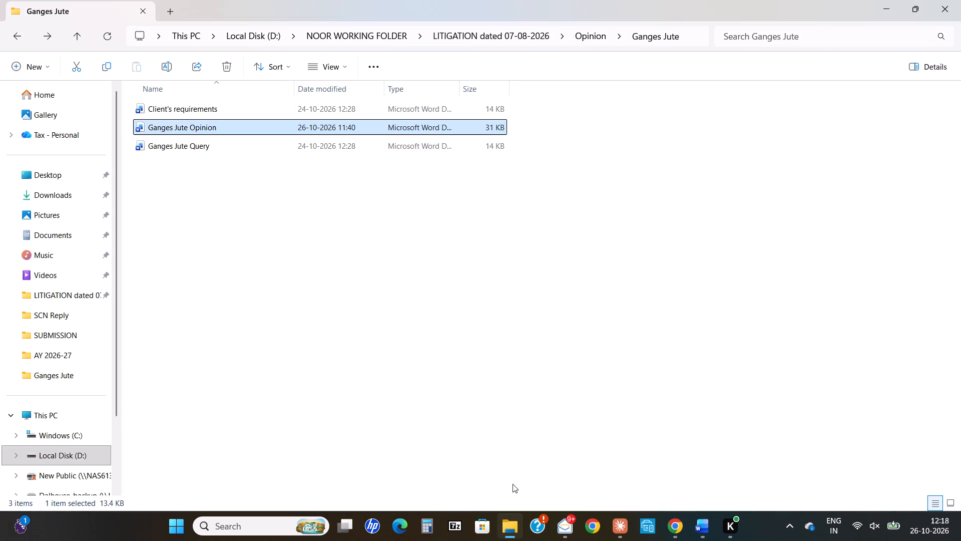
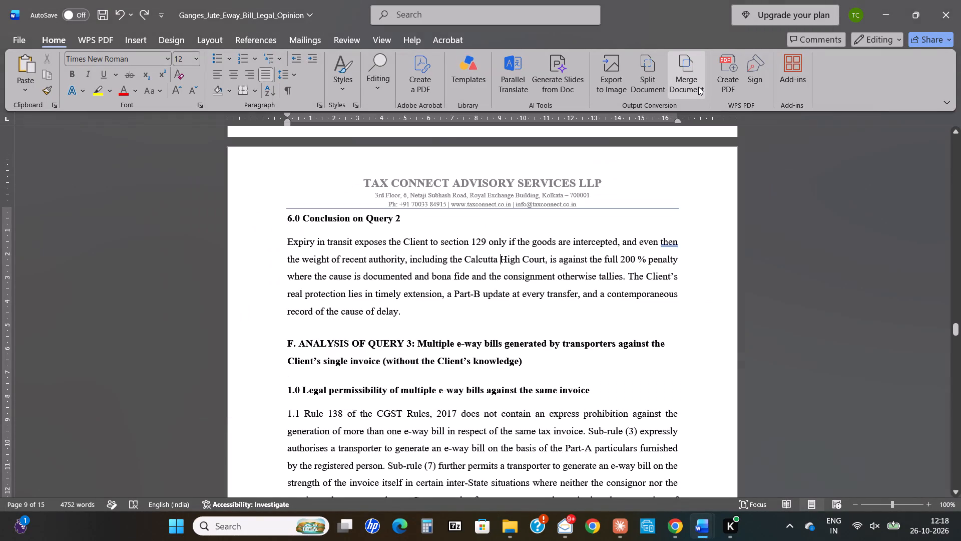
# Open the Ganges Jute Opinion document from the Ganges Jute folder in File Explorer.
pyautogui.hotkey('alt', 'Tab')
pyautogui.hotkey('alt', 'Tab')
pyautogui.hotkey('alt', 'Down')
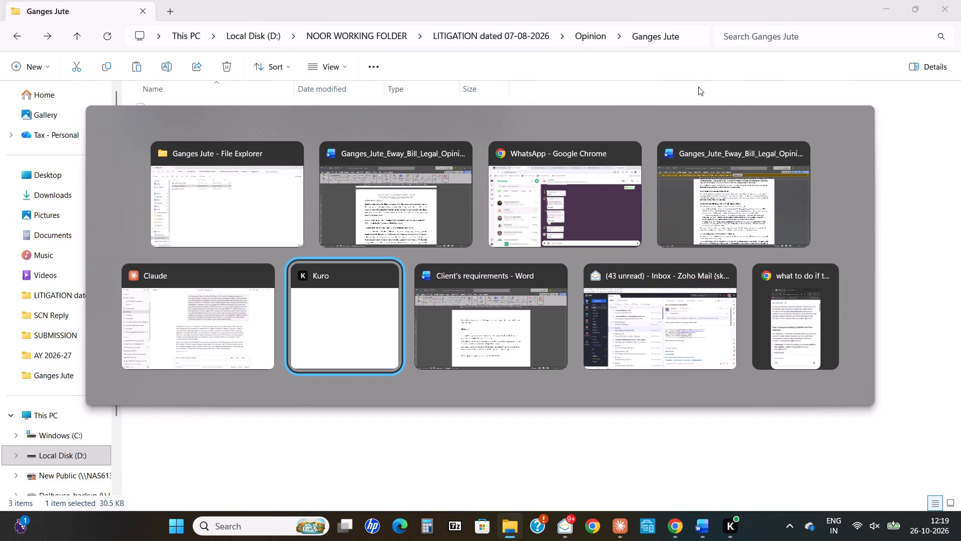
pyautogui.hotkey('alt', 'Right')
pyautogui.hotkey('alt', 'Tab')
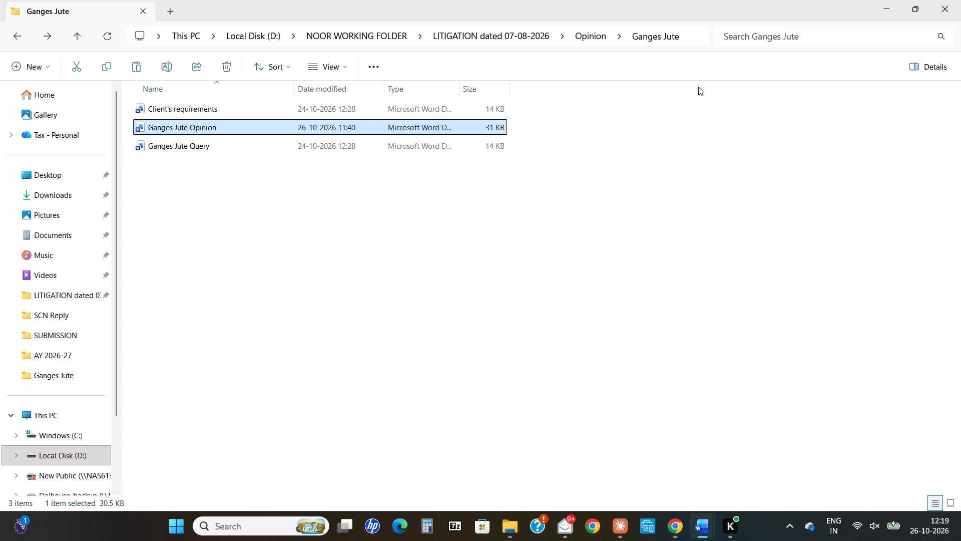
pyautogui.press('Up')
pyautogui.press('Down')
pyautogui.press('Return')
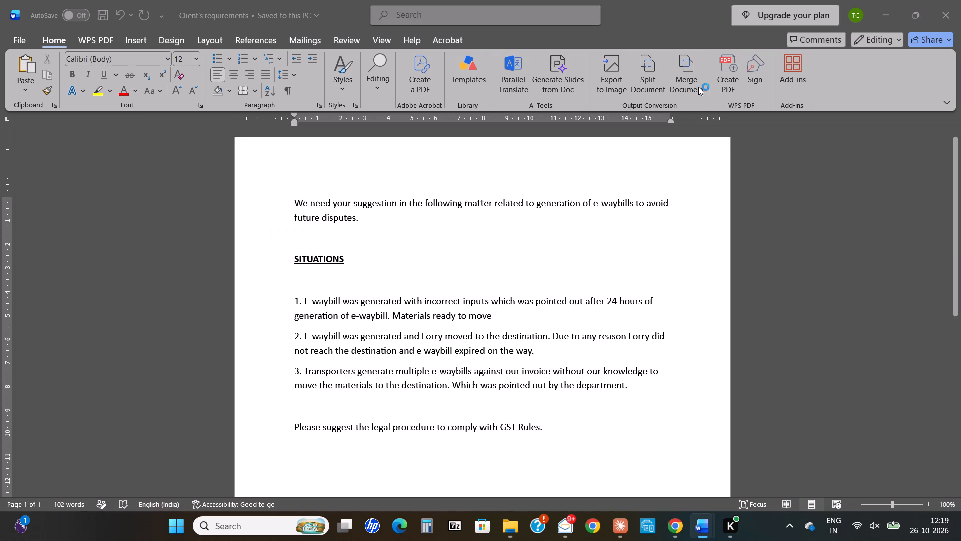
# Go to the end of the opinion document and save it.
pyautogui.hotkey('ctrl', 'End')
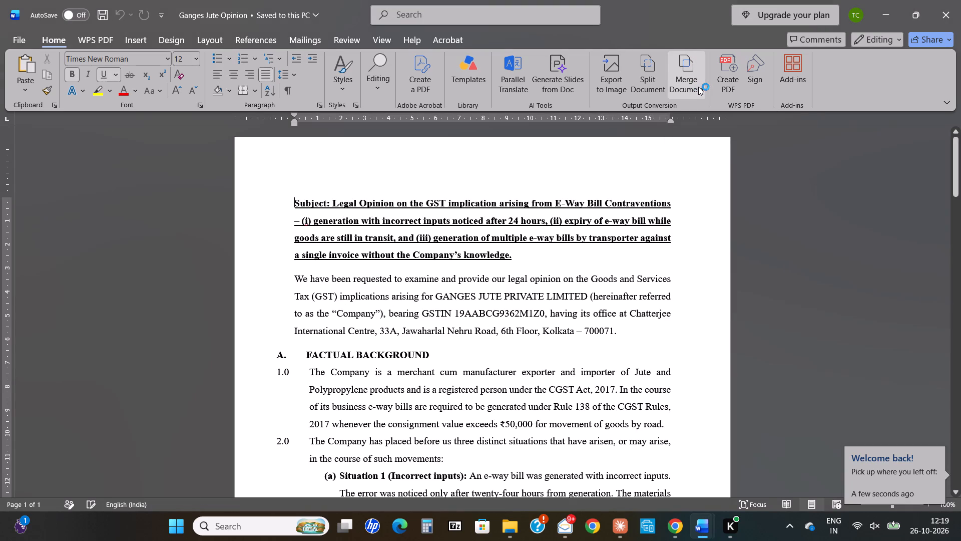
pyautogui.hotkey('ctrl', 'End')
pyautogui.hotkey('ctrl', 'End')
pyautogui.hotkey('ctrl', 'End')
pyautogui.hotkey('ctrl', 'End')
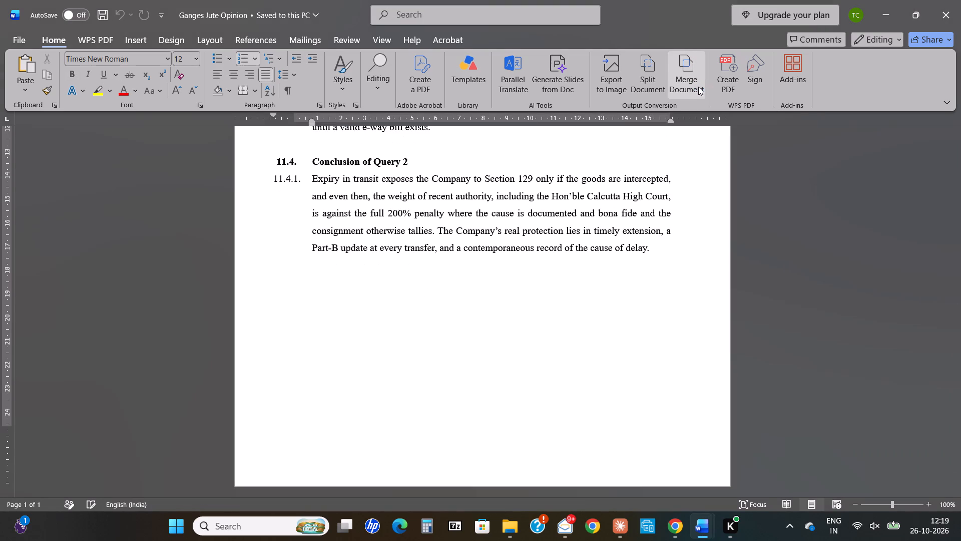
pyautogui.hotkey('ctrl', 's')
# Insert an unnumbered blank line after paragraph 11.4.1, followed by an empty numbered paragraph.
pyautogui.hotkey('alt', 'Tab')
pyautogui.hotkey('alt', 'Tab')
pyautogui.press('Return')
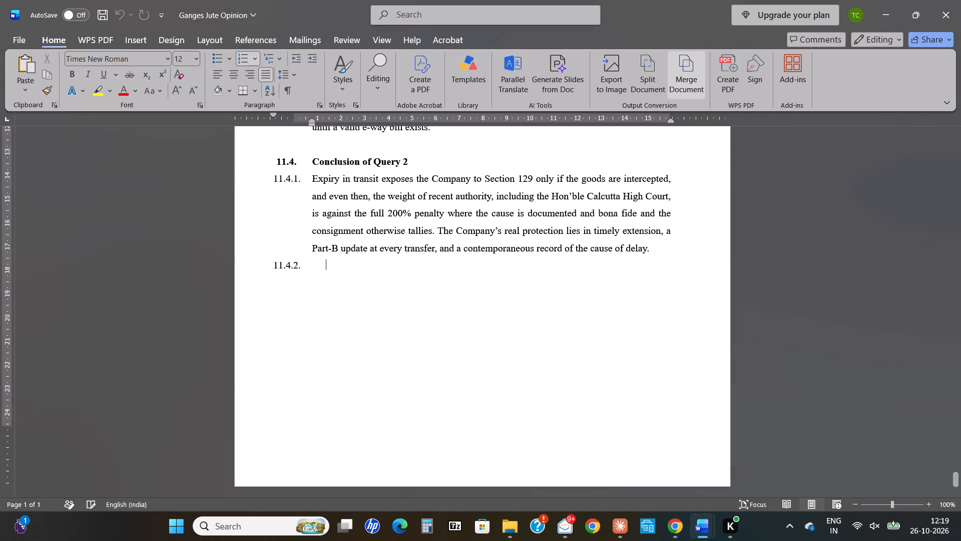
pyautogui.press('Return')
pyautogui.hotkey('ctrl', 'z')
pyautogui.press('.')
pyautogui.press('Return')
pyautogui.press('Left')
pyautogui.press('Left')
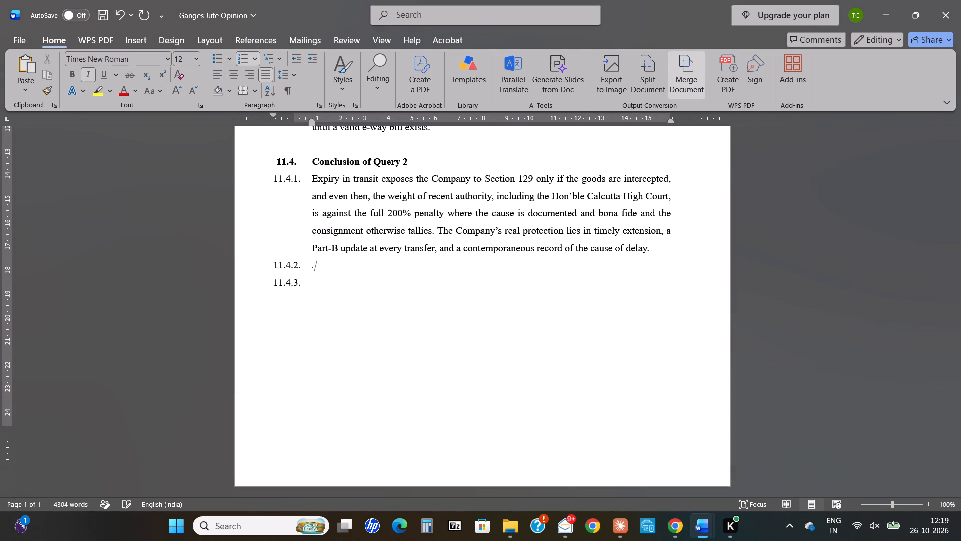
pyautogui.press('BackSpace')
pyautogui.press('BackSpace')
# Copy the formatting of the 11.0 Query 2 heading onto the empty numbered paragraph, with italics off.
pyautogui.scroll(3, 698, 87)
pyautogui.scroll(11, 587, 213)
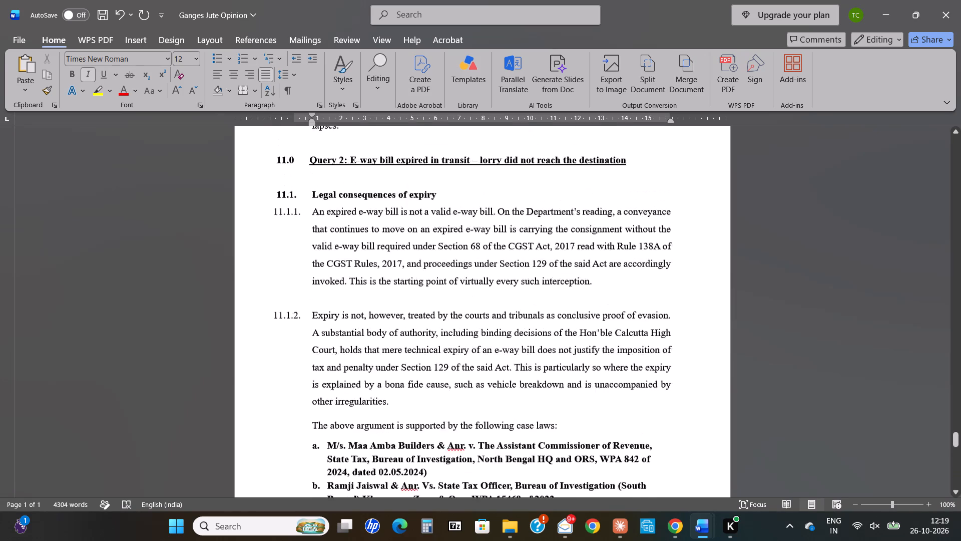
pyautogui.scroll(1, 587, 213)
pyautogui.click(392, 217)
pyautogui.write('hfp')
pyautogui.hotkey('ctrl', 'z')
pyautogui.write('hfp')
pyautogui.scroll(-5, 392, 217)
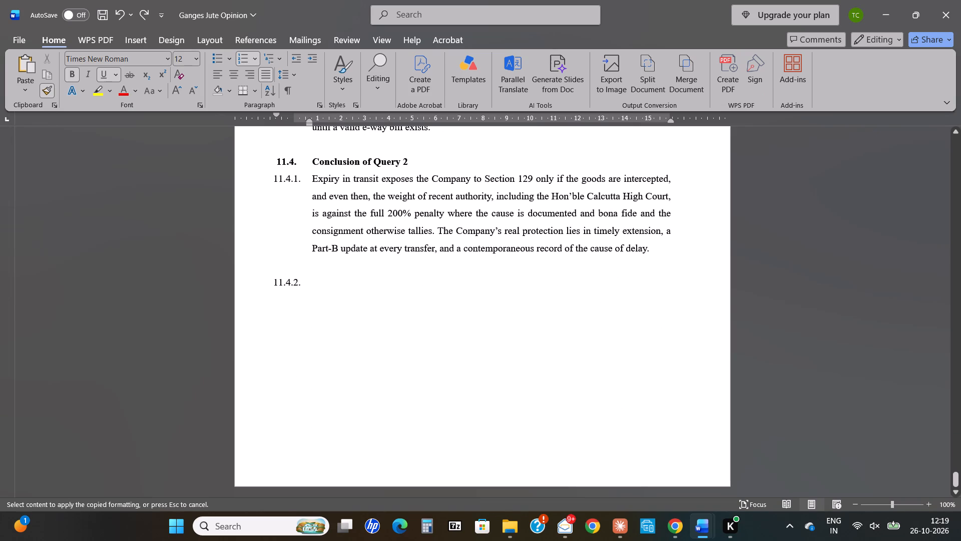
pyautogui.click(368, 286)
pyautogui.hotkey('ctrl', 'i')
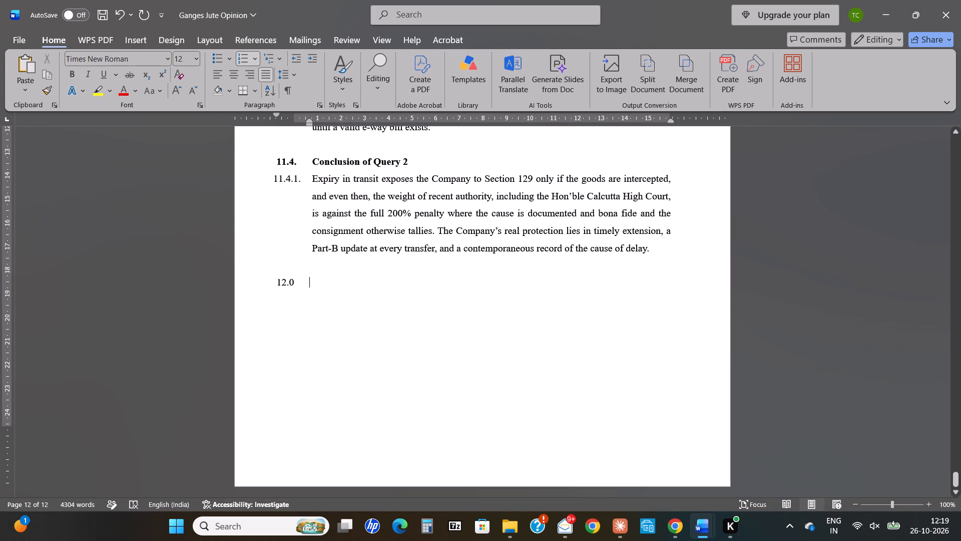
# Start the 12.0 heading with "Query 3 -".
pyautogui.write('Queyr')
pyautogui.press('BackSpace')
pyautogui.press('BackSpace')
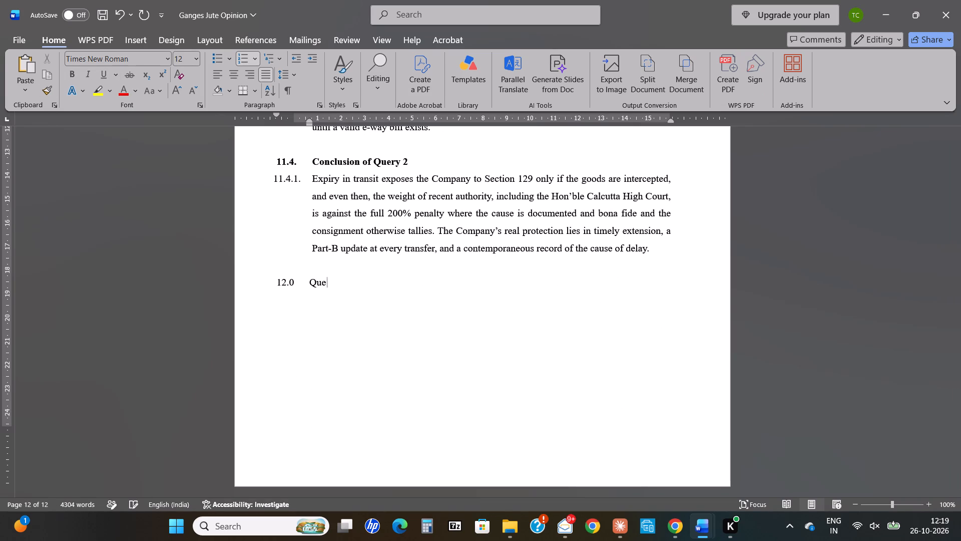
pyautogui.write('ry 3 -')
pyautogui.press('space')
# Consult the Query 3 title in Ganges_Jute_Eway_Bill_Legal_Opinion and continue the 12.0 heading with "Multiple e-way bills".
pyautogui.hotkey('alt', 'Tab')
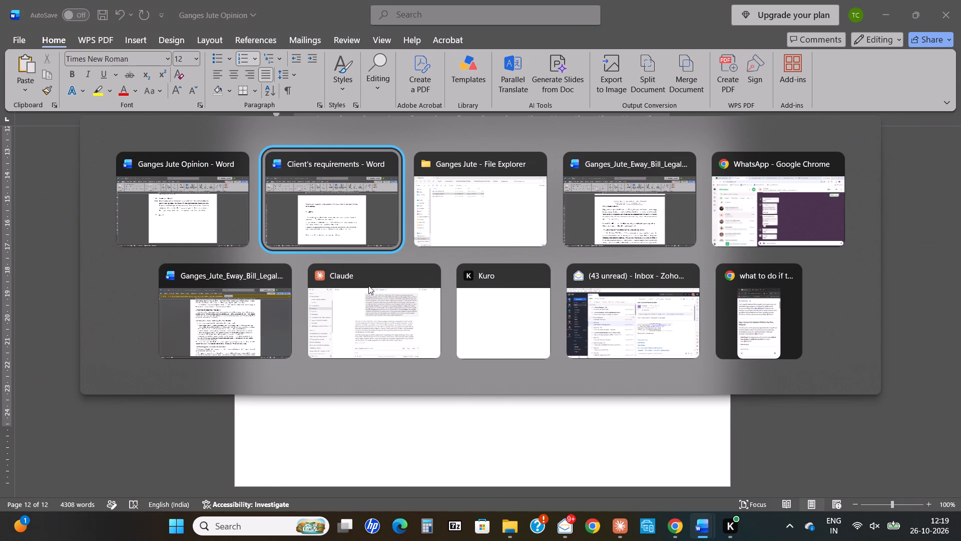
pyautogui.hotkey('alt', 'Tab')
pyautogui.hotkey('alt', 'Tab')
pyautogui.hotkey('alt', 'Tab')
pyautogui.hotkey('alt', 'Left')
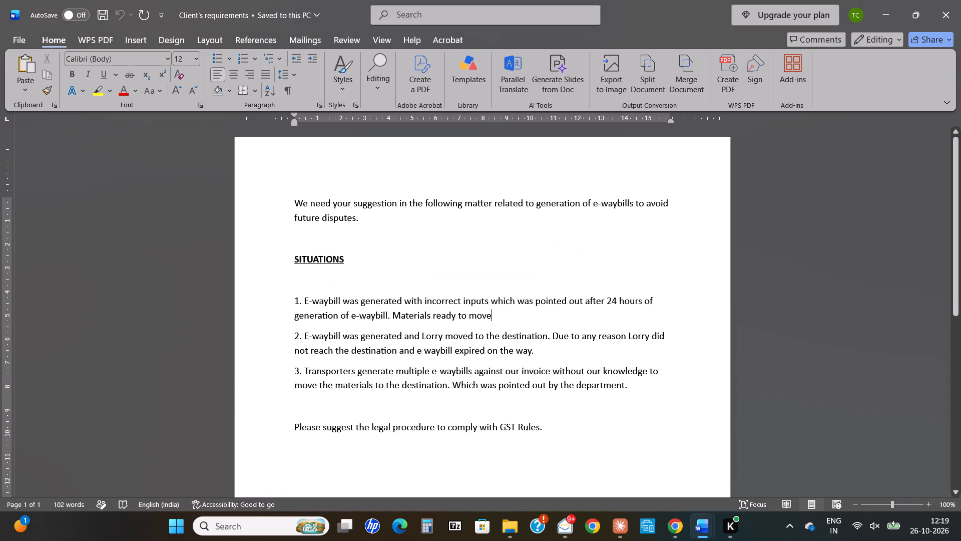
pyautogui.hotkey('alt', 'Tab')
pyautogui.hotkey('alt', 'Tab')
pyautogui.hotkey('alt', 'Tab')
pyautogui.hotkey('alt', 'Tab')
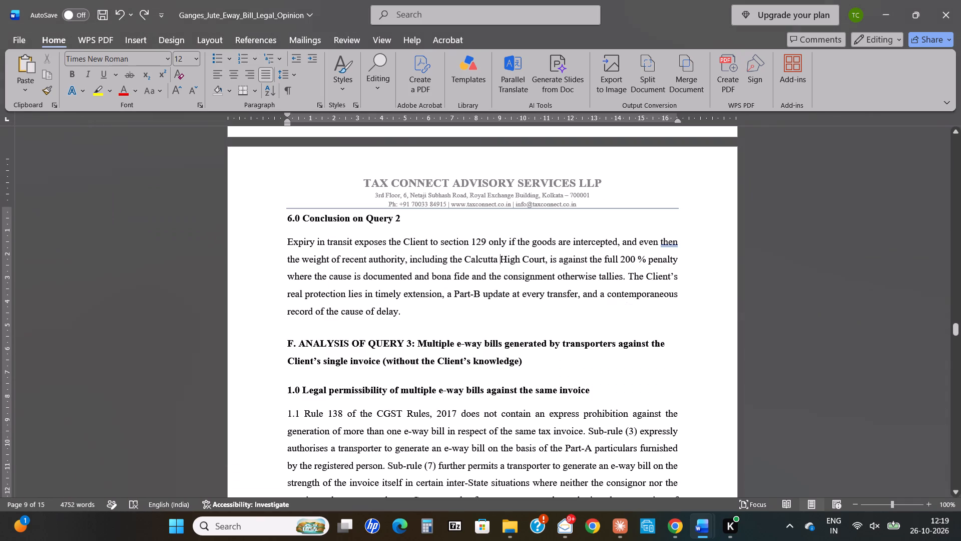
pyautogui.hotkey('alt', 'Tab')
pyautogui.write('Mui')
pyautogui.press('BackSpace')
pyautogui.write('liti')
pyautogui.press('BackSpace')
pyautogui.press('BackSpace')
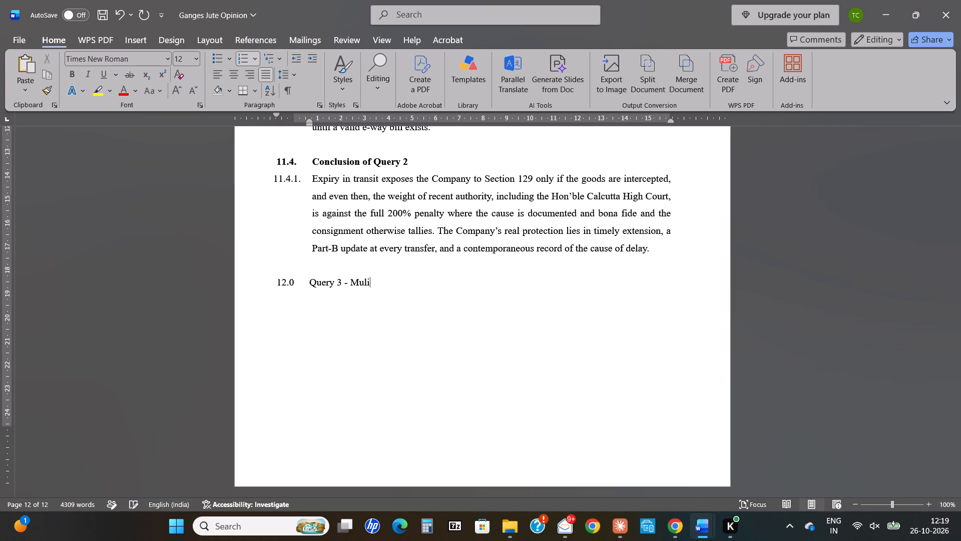
pyautogui.press('BackSpace')
pyautogui.write('tiple')
pyautogui.press('space')
pyautogui.hotkey('alt', 'Tab')
pyautogui.hotkey('alt', 'Tab')
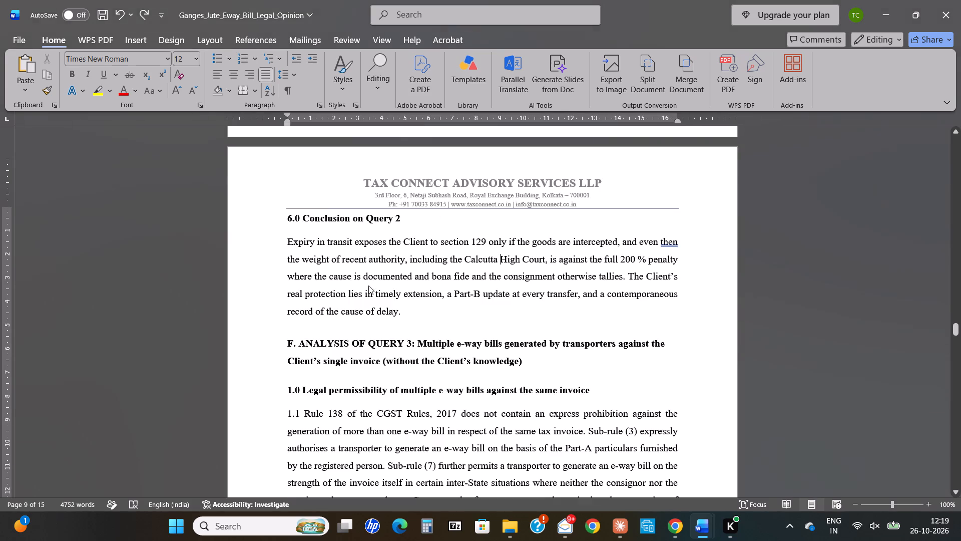
pyautogui.write('e=wa')
pyautogui.press('BackSpace')
pyautogui.press('BackSpace')
pyautogui.press('BackSpace')
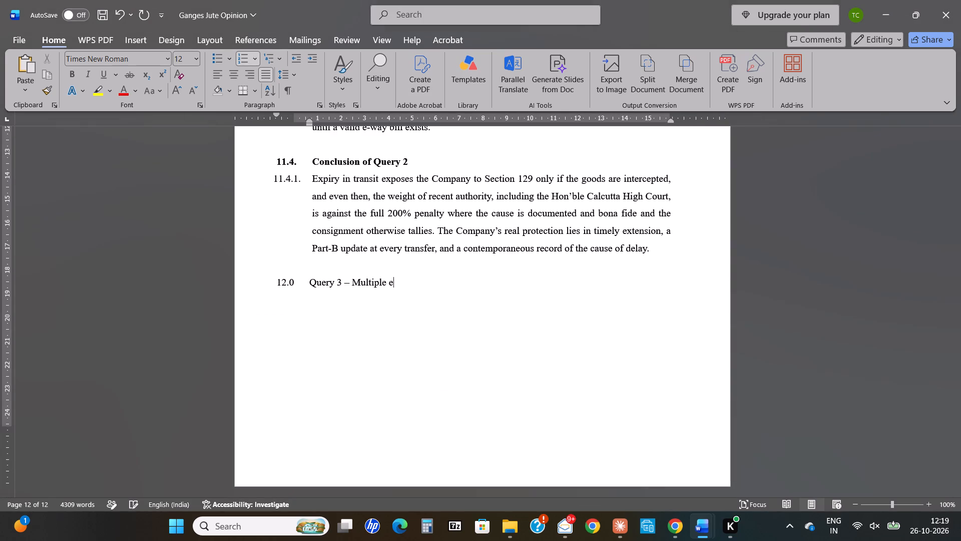
pyautogui.write('-way bills')
pyautogui.press('space')
# Continue the 12.0 heading with "generated by transporters against the", following the source draft's Query 3 title.
pyautogui.hotkey('alt', 'Tab')
pyautogui.hotkey('alt', 'Tab')
pyautogui.write('generated')
pyautogui.press('space')
pyautogui.hotkey('alt', 'Tab')
pyautogui.hotkey('alt', 'Tab')
pyautogui.write('by transporter')
pyautogui.hotkey('alt', 'Tab')
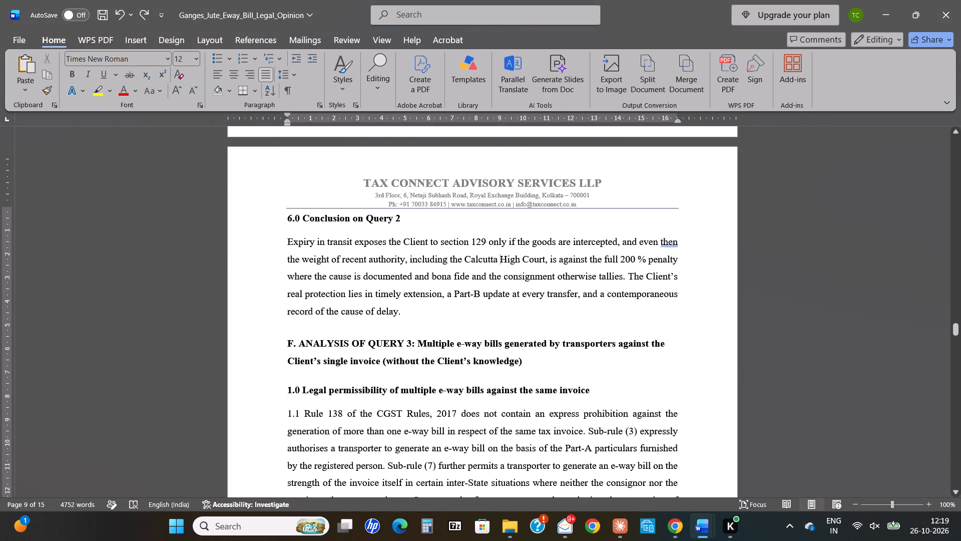
pyautogui.hotkey('alt', 'Tab')
pyautogui.write('s against the')
pyautogui.press('space')
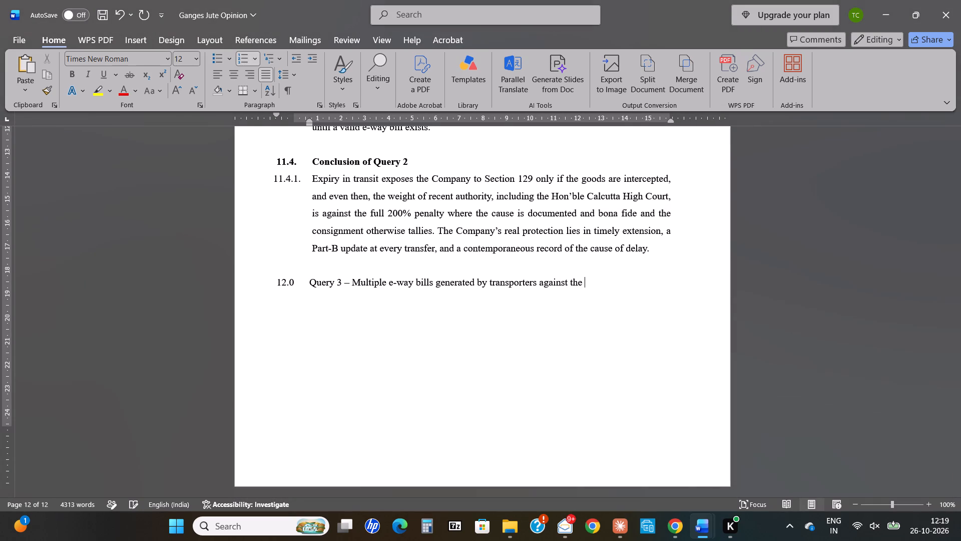
# Complete the 12.0 heading with "Company's single invoice (without the Company's knowledge)", replacing the draft's word Client with Company.
pyautogui.hotkey('alt', 'Tab')
pyautogui.hotkey('alt', 'Tab')
pyautogui.write("Compant'")
pyautogui.press('BackSpace')
pyautogui.press('BackSpace')
pyautogui.write("y's")
pyautogui.press('space')
pyautogui.hotkey('alt', 'Tab')
pyautogui.hotkey('alt', 'Tab')
pyautogui.write('sing;e')
pyautogui.press('BackSpace')
pyautogui.press('BackSpace')
pyautogui.write('le')
pyautogui.press('space')
pyautogui.hotkey('alt', 'Tab')
pyautogui.hotkey('alt', 'Tab')
pyautogui.write("invoice (without the Company's knowledge)")
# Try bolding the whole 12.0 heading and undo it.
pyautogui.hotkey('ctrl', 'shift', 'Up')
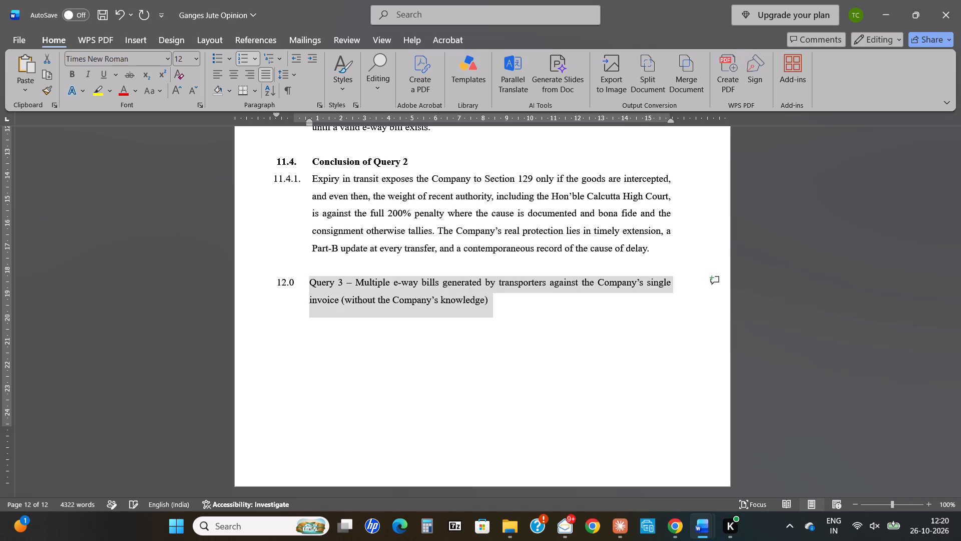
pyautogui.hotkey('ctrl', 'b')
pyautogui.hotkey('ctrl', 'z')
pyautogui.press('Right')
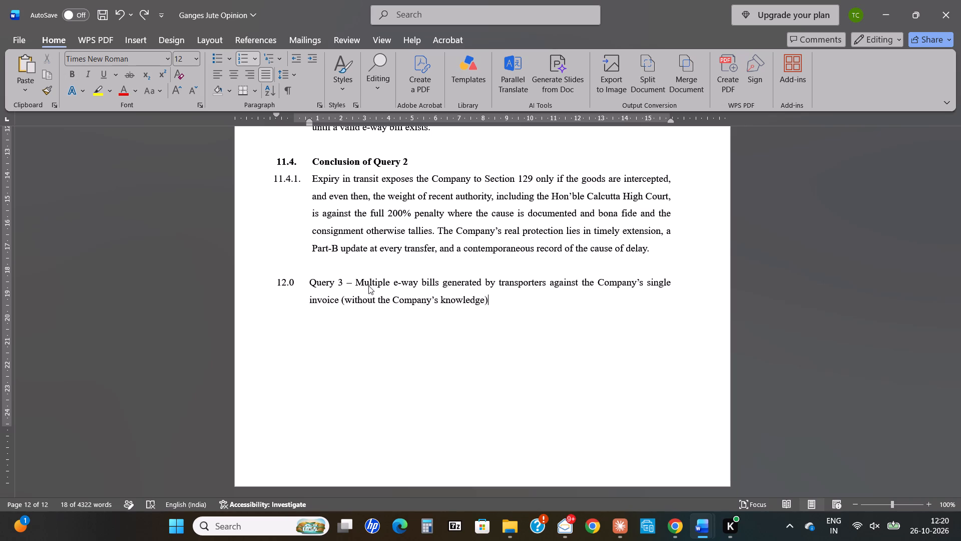
# Add a numbered line below the 12.0 heading and give it the formatting of sub-heading 11.4, with italics off.
pyautogui.press('Return')
pyautogui.click(329, 167)
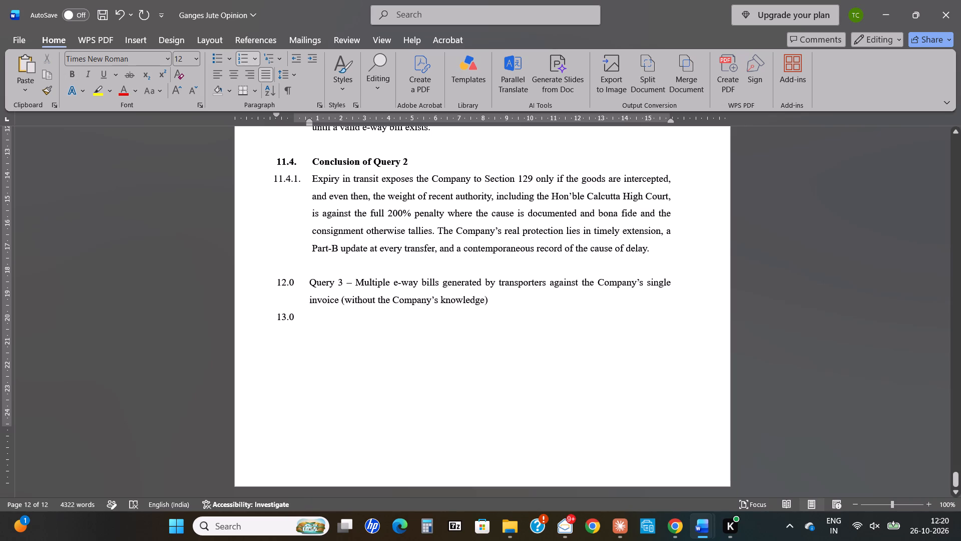
pyautogui.write('hfp')
pyautogui.hotkey('ctrl', 'z')
pyautogui.hotkey('alt', 'h')
pyautogui.write('fp')
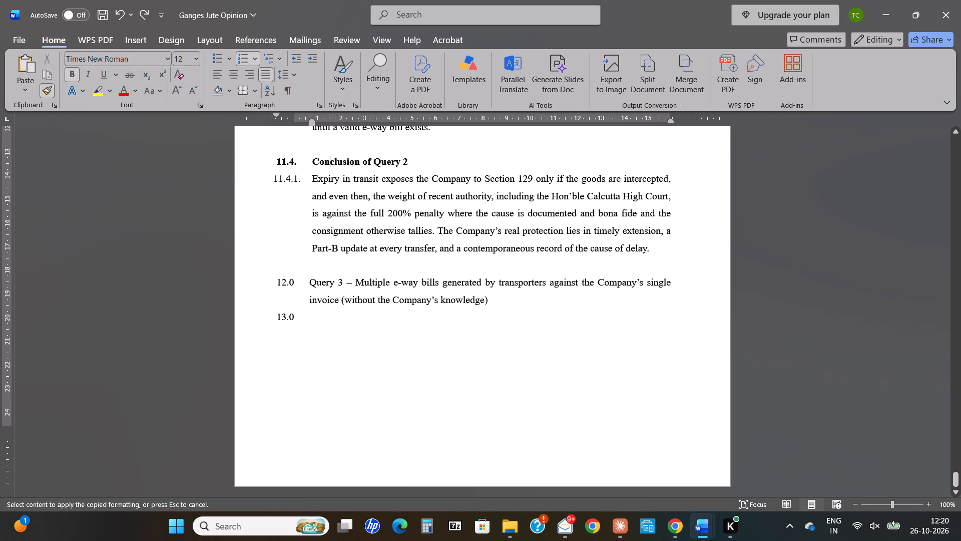
pyautogui.click(317, 323)
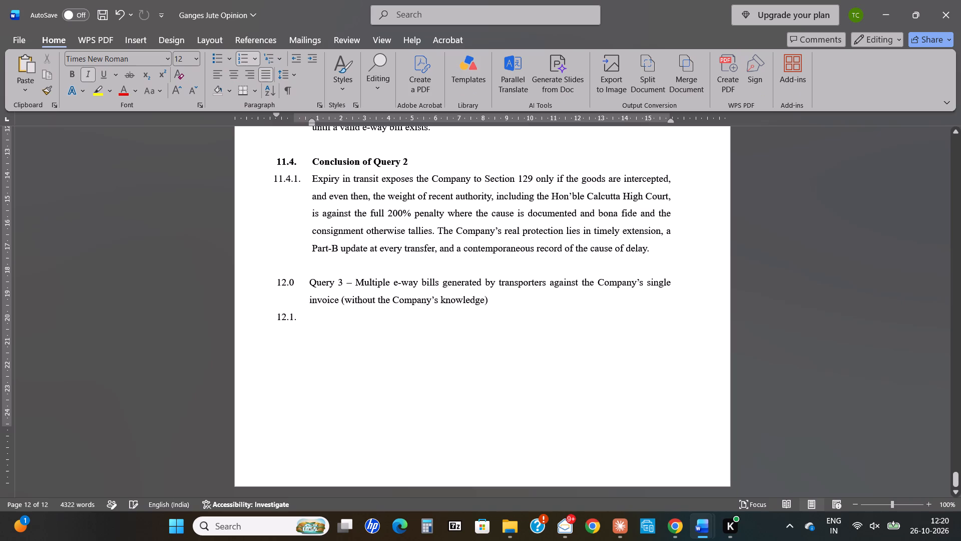
pyautogui.hotkey('ctrl', 'i')
pyautogui.hotkey('alt', 'Tab')
pyautogui.hotkey('alt', 'Tab')
pyautogui.hotkey('ctrl', 'i')
# Start sub-heading 12.1 with "Legal permissibility".
pyautogui.write('Legal permisisi')
pyautogui.press('BackSpace')
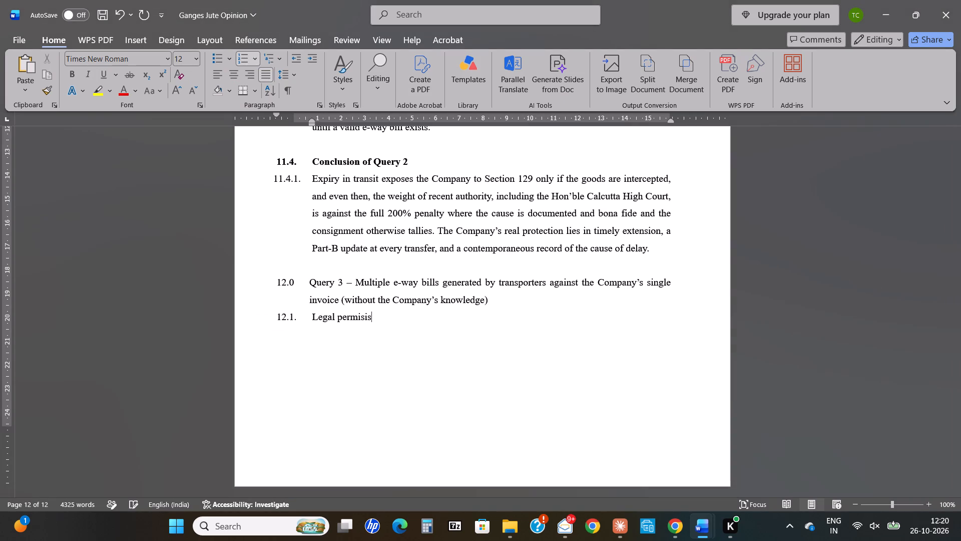
pyautogui.press('BackSpace')
pyautogui.press('BackSpace')
pyautogui.write('sibility')
# Continue sub-heading 12.1 with "of multiple e-way bill", following the wording of the draft opinion's Query 3 analysis.
pyautogui.hotkey('alt', 'Tab')
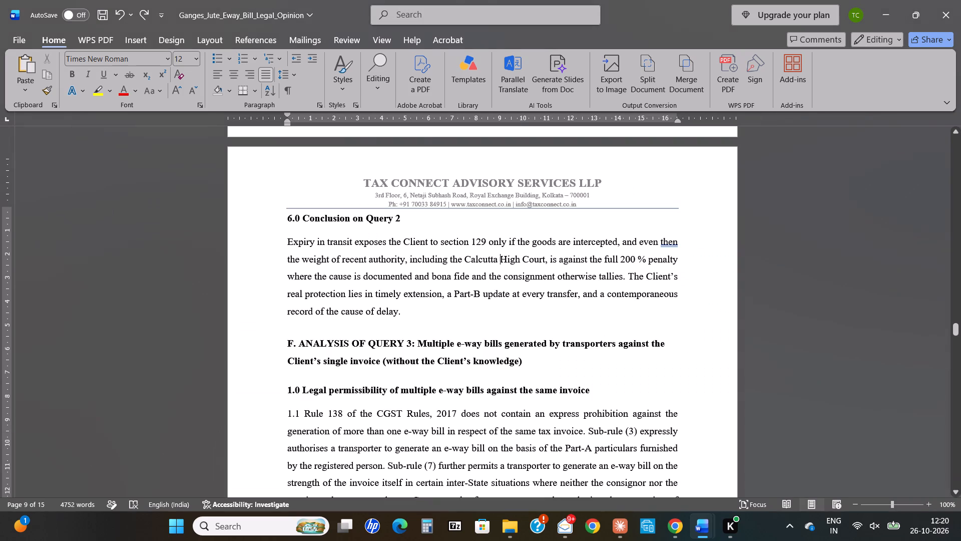
pyautogui.hotkey('alt', 'Tab')
pyautogui.press('space')
pyautogui.write('of multiple e=wa')
pyautogui.press('BackSpace')
pyautogui.press('BackSpace')
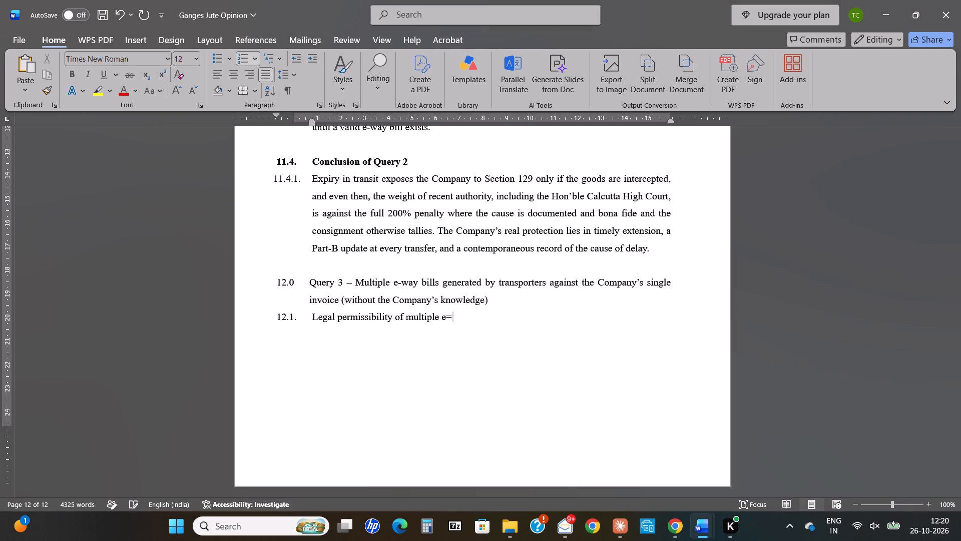
pyautogui.press('BackSpace')
pyautogui.write('0wa')
pyautogui.press('BackSpace')
pyautogui.press('BackSpace')
pyautogui.press('BackSpace')
pyautogui.write('0wa')
pyautogui.press('BackSpace')
pyautogui.press('BackSpace')
pyautogui.press('BackSpace')
pyautogui.write('w-')
pyautogui.press('BackSpace')
pyautogui.press('BackSpace')
pyautogui.write('-way bill')
# Complete sub-heading 12.1 so it reads "Legal permissibility of multiple e-way bills against the same invoice", checking it against the draft.
pyautogui.hotkey('alt', 'Tab')
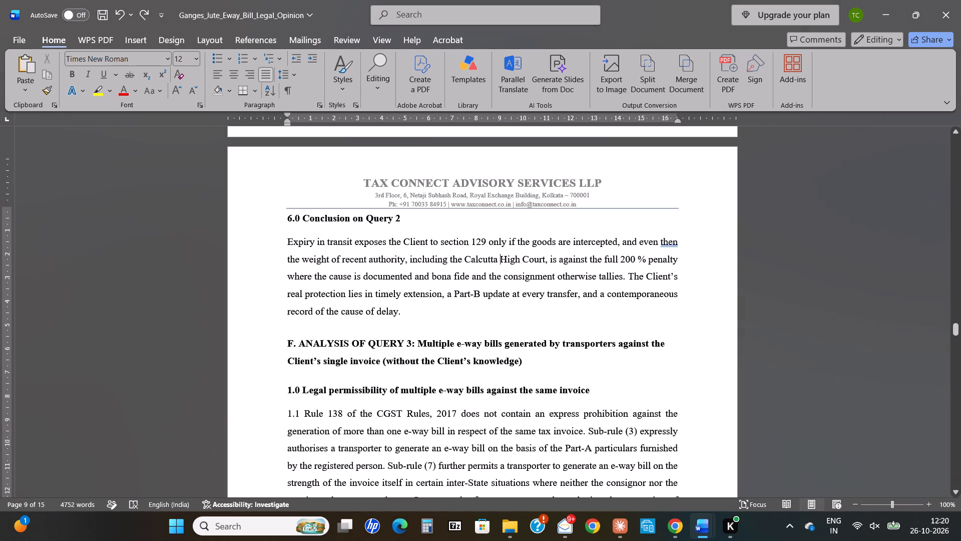
pyautogui.hotkey('alt', 'Tab')
pyautogui.write('s against eh sa')
pyautogui.press('BackSpace')
pyautogui.press('BackSpace')
pyautogui.press('BackSpace')
pyautogui.press('BackSpace')
pyautogui.press('BackSpace')
pyautogui.write('t')
pyautogui.press('space')
pyautogui.press('BackSpace')
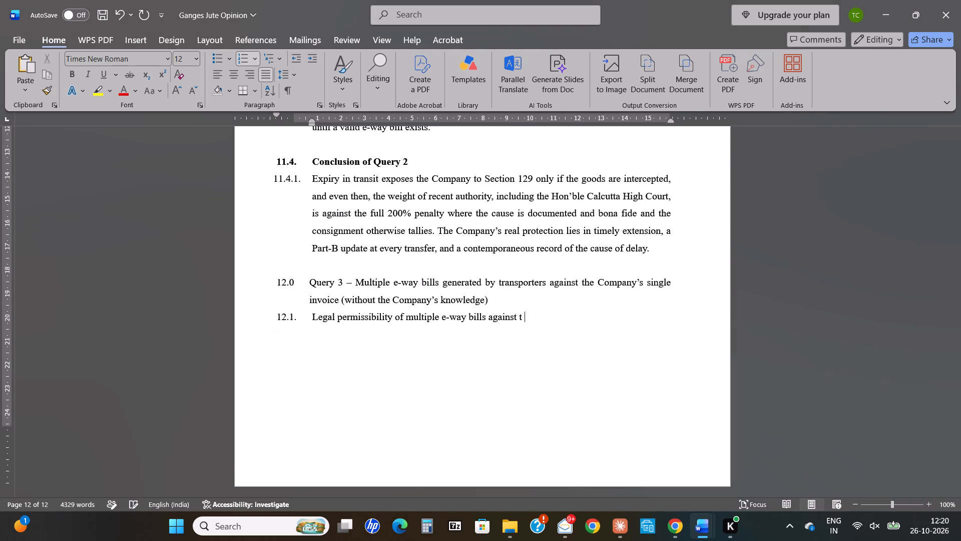
pyautogui.write('hem')
pyautogui.press('BackSpace')
pyautogui.press('s')
pyautogui.press('BackSpace')
pyautogui.press('space')
pyautogui.write('same')
pyautogui.press('space')
pyautogui.hotkey('alt', 'Tab')
pyautogui.hotkey('alt', 'Tab')
pyautogui.write('invoice')
# Review the opinion's relevant legal provisions from Rule 138 through Rules 138A and 138B to Section 68 of the CGST Act.
pyautogui.scroll(16, 317, 323)
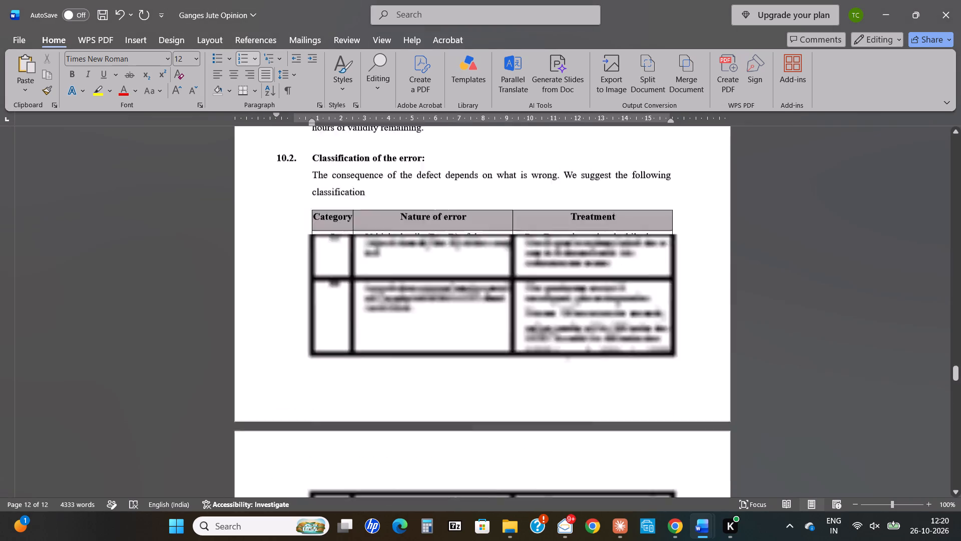
pyautogui.scroll(6, 317, 323)
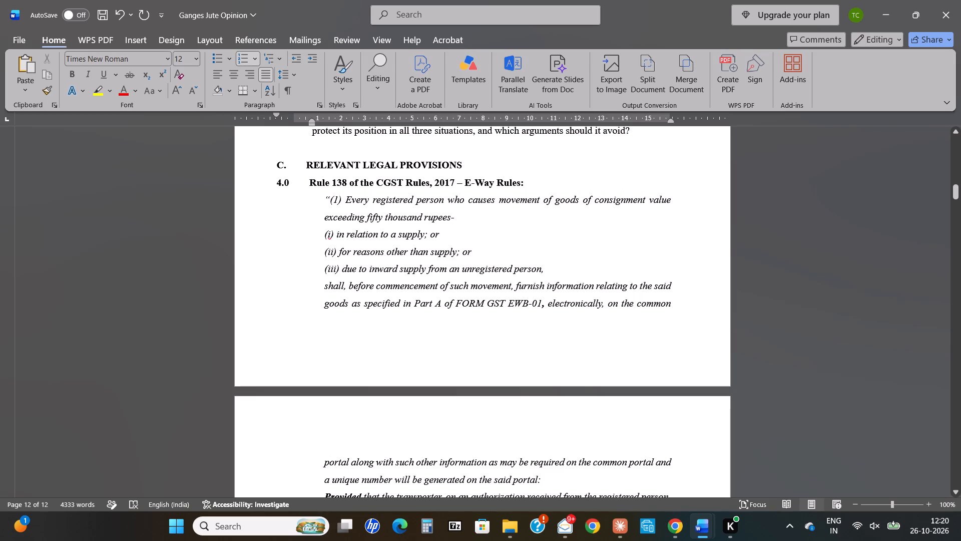
pyautogui.scroll(-1, 317, 323)
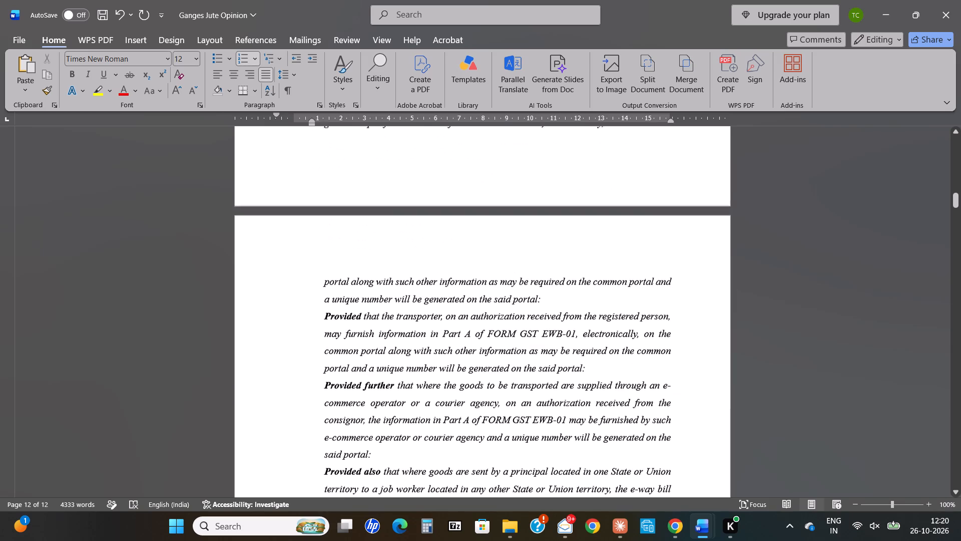
pyautogui.scroll(-4, 317, 323)
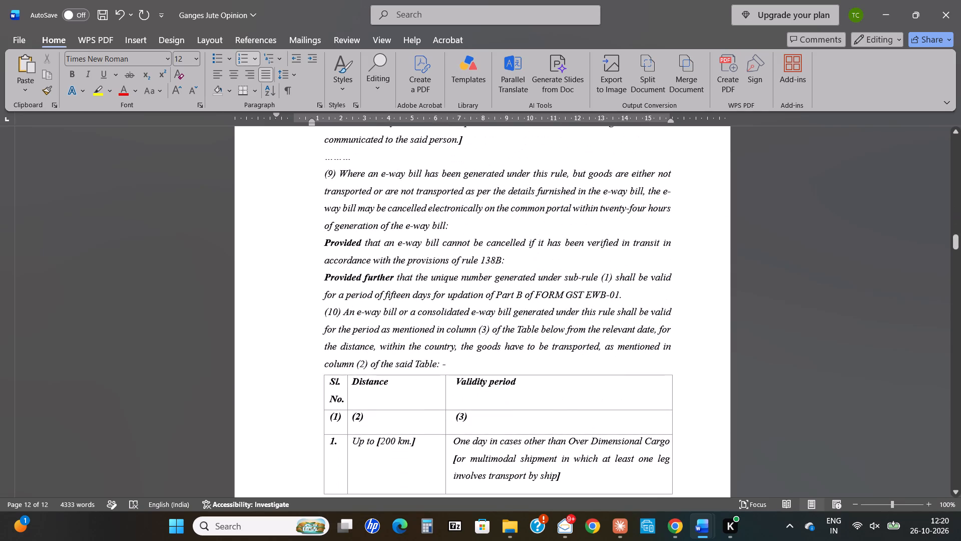
pyautogui.scroll(-4, 317, 323)
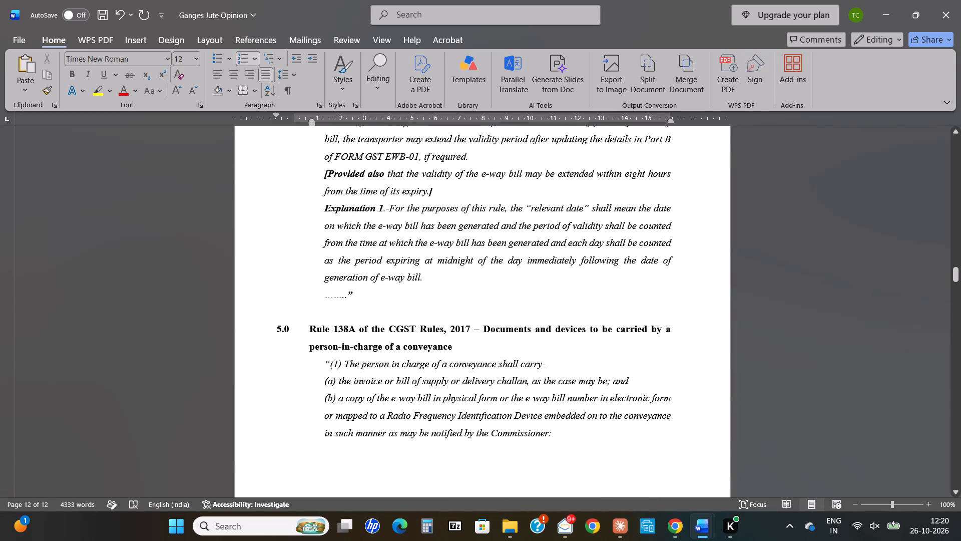
pyautogui.scroll(-1, 317, 323)
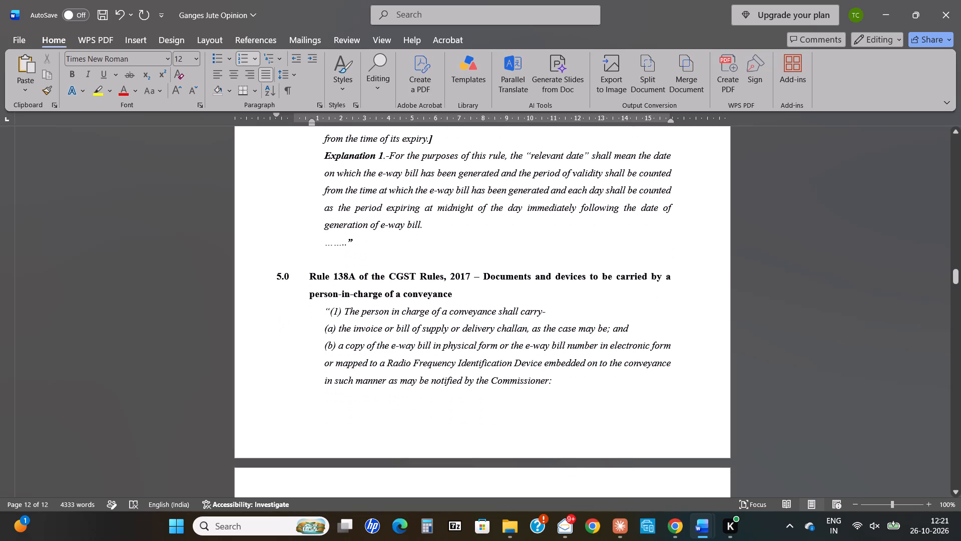
pyautogui.scroll(-5, 317, 323)
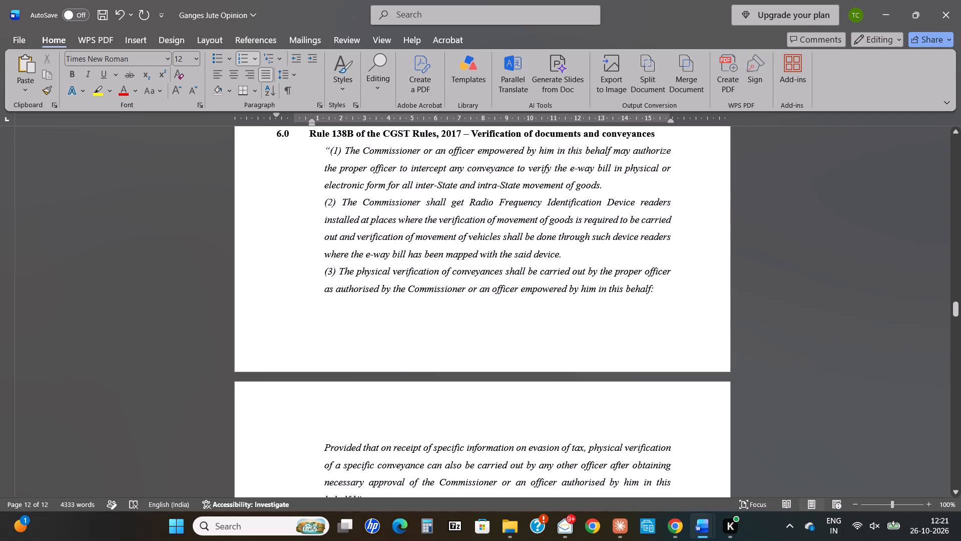
pyautogui.scroll(-2, 317, 323)
pyautogui.scroll(1, 317, 323)
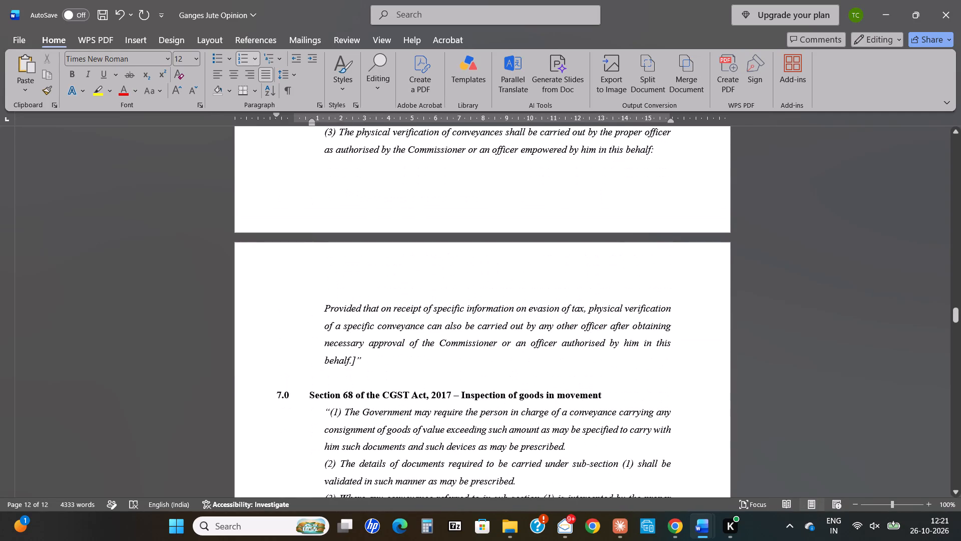
pyautogui.scroll(-2, 317, 323)
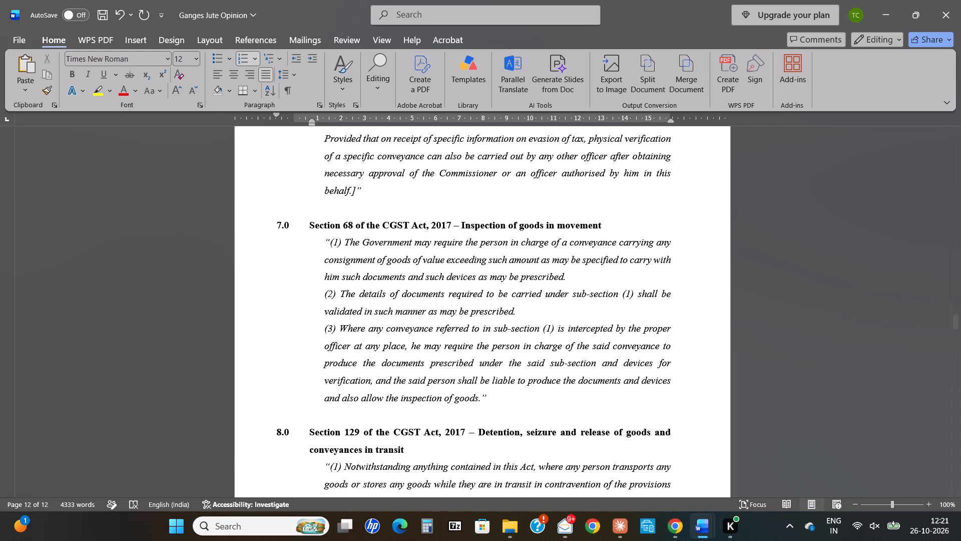
pyautogui.scroll(-1, 317, 323)
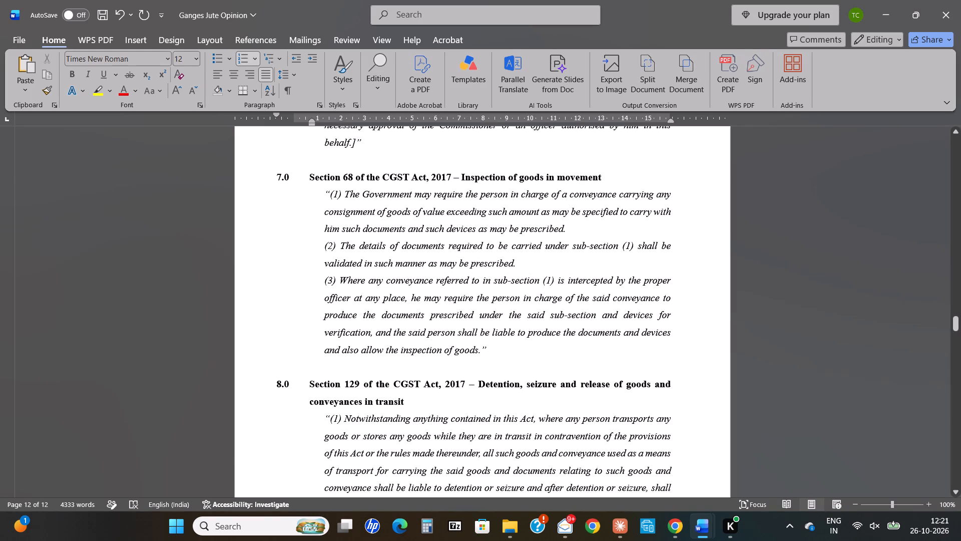
pyautogui.scroll(-1, 317, 323)
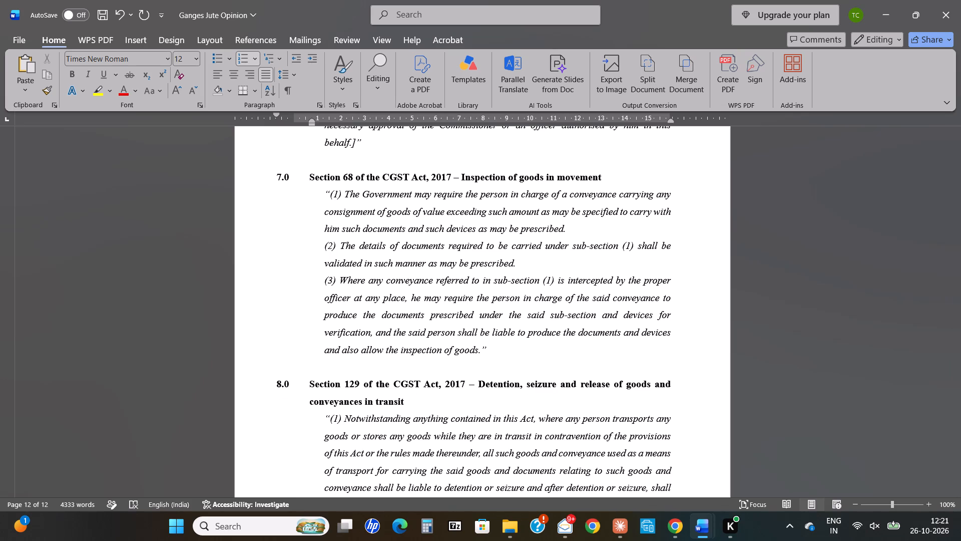
# Read through Section 129 and CBIC Circular 64/38/2018-GST, continuing past the query analysis to the end of the opinion.
pyautogui.scroll(-3, 317, 323)
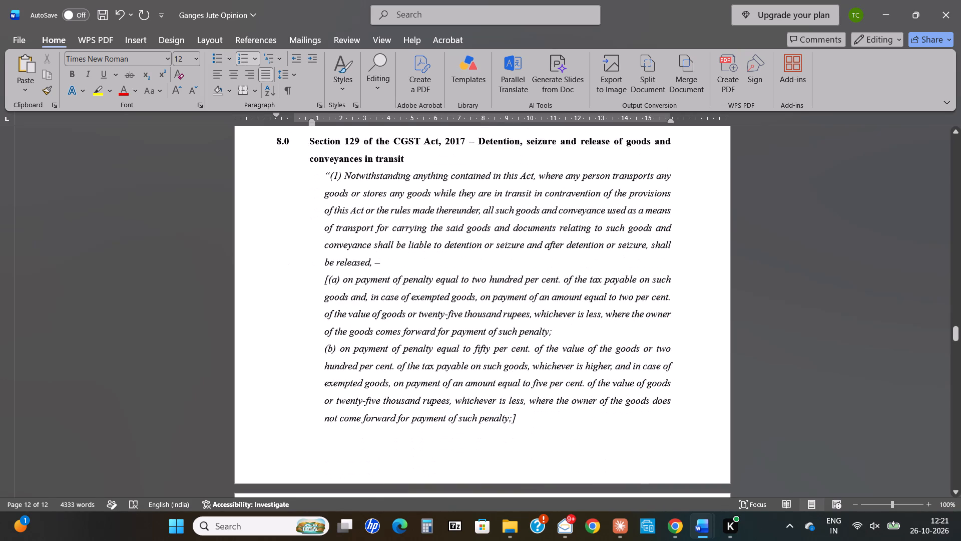
pyautogui.scroll(-3, 317, 323)
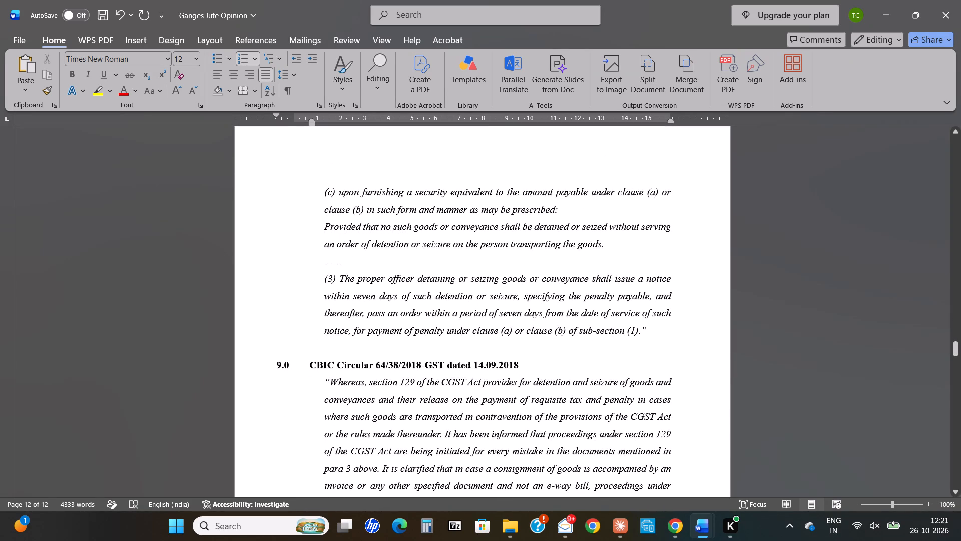
pyautogui.scroll(-1, 317, 323)
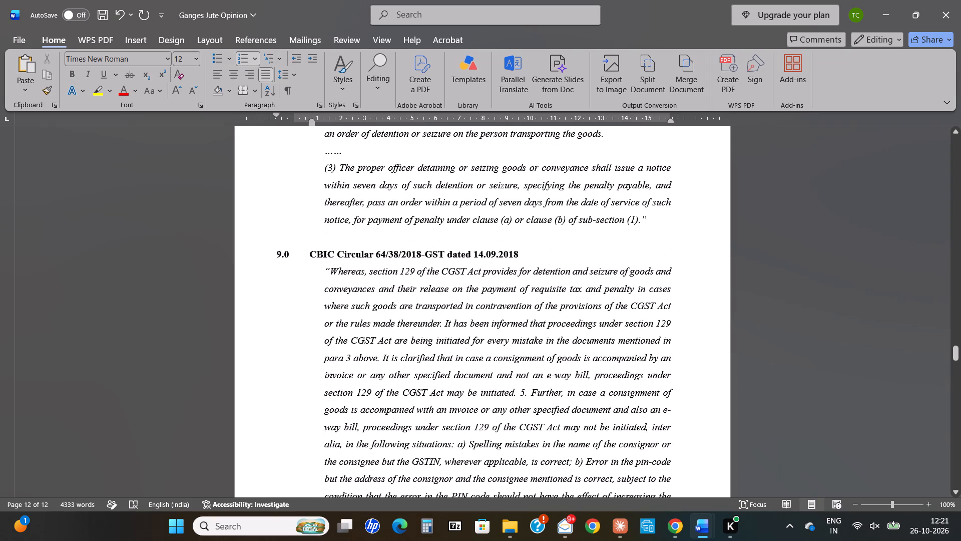
pyautogui.scroll(-2, 317, 323)
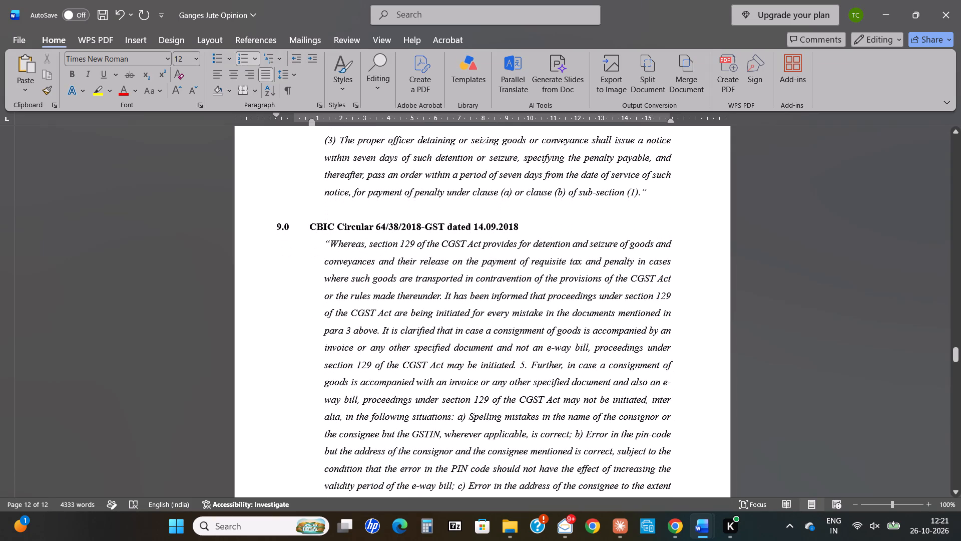
pyautogui.scroll(-2, 317, 323)
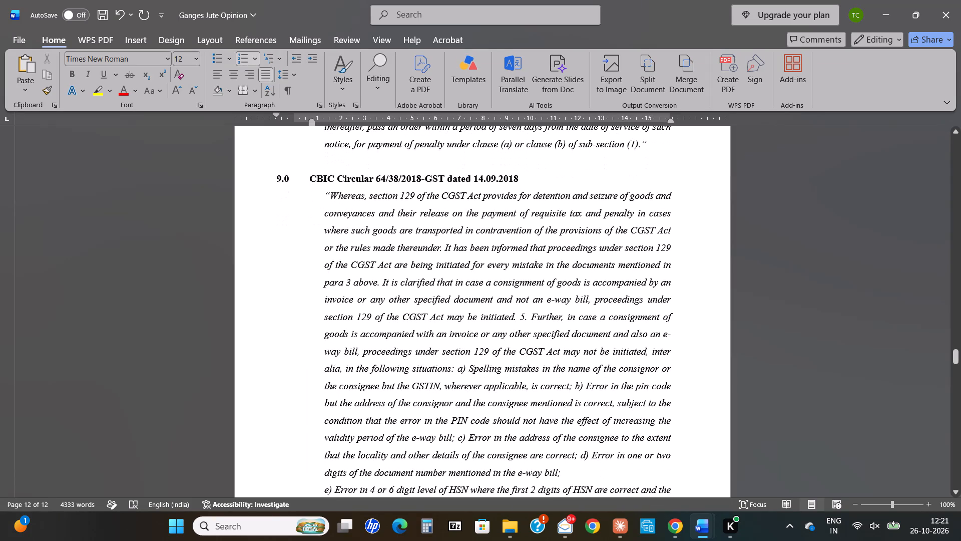
pyautogui.scroll(-2, 317, 323)
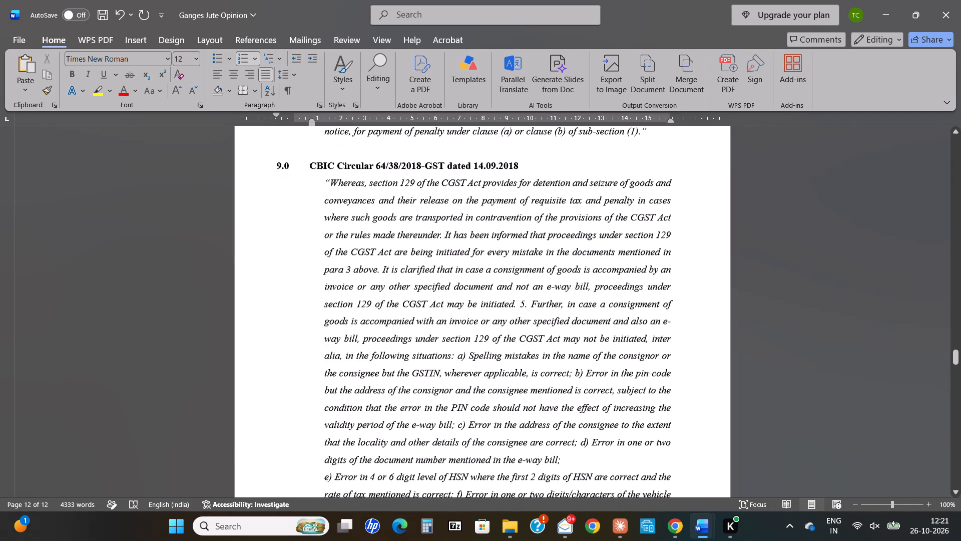
pyautogui.scroll(-1, 317, 323)
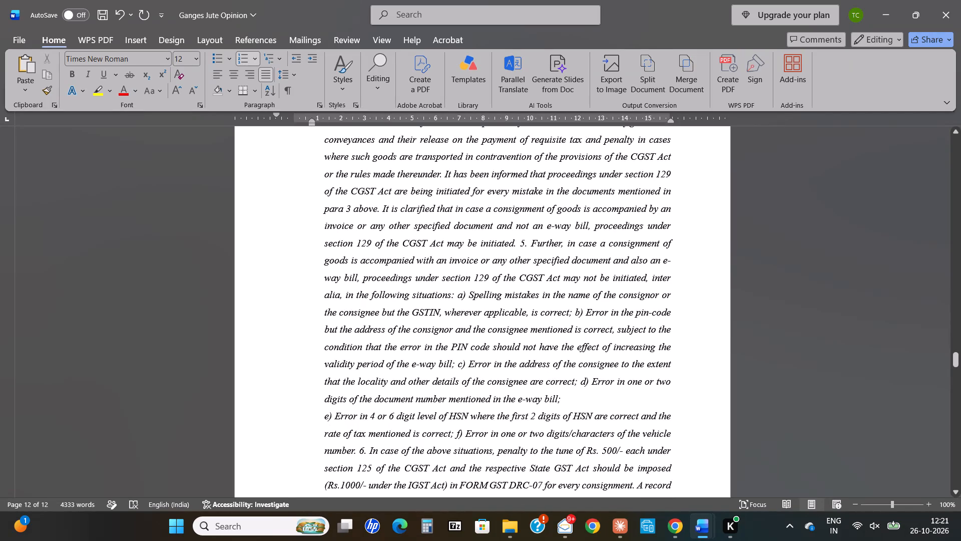
pyautogui.scroll(-1, 317, 323)
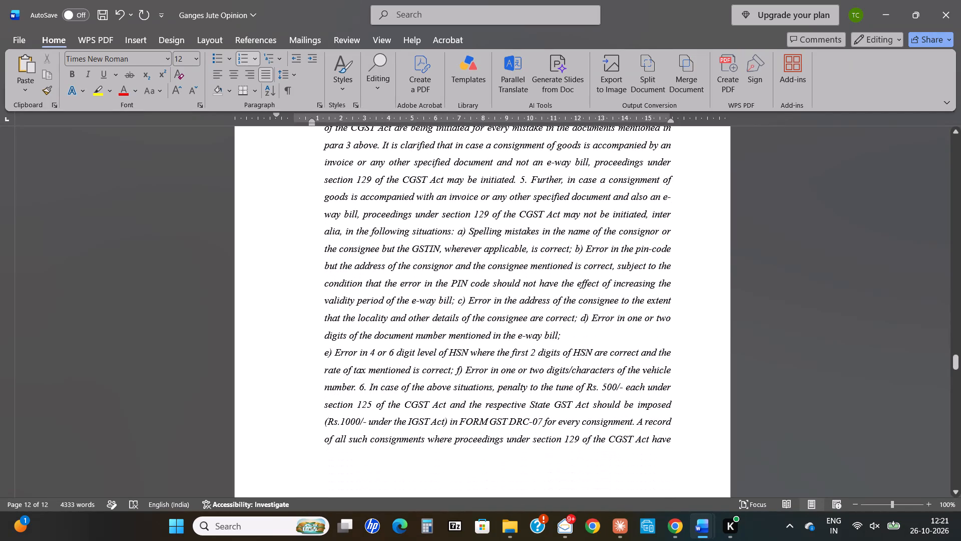
pyautogui.scroll(-2, 317, 323)
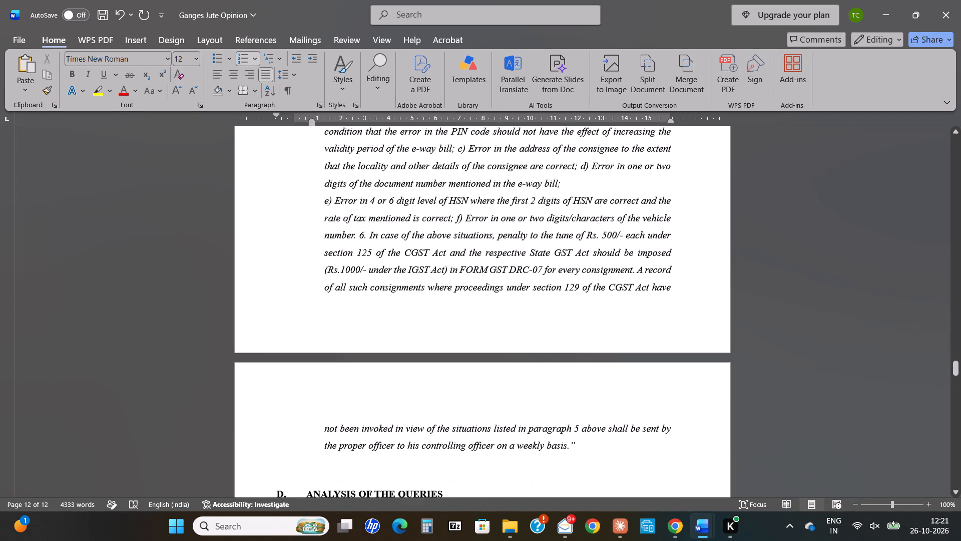
pyautogui.scroll(-1, 317, 323)
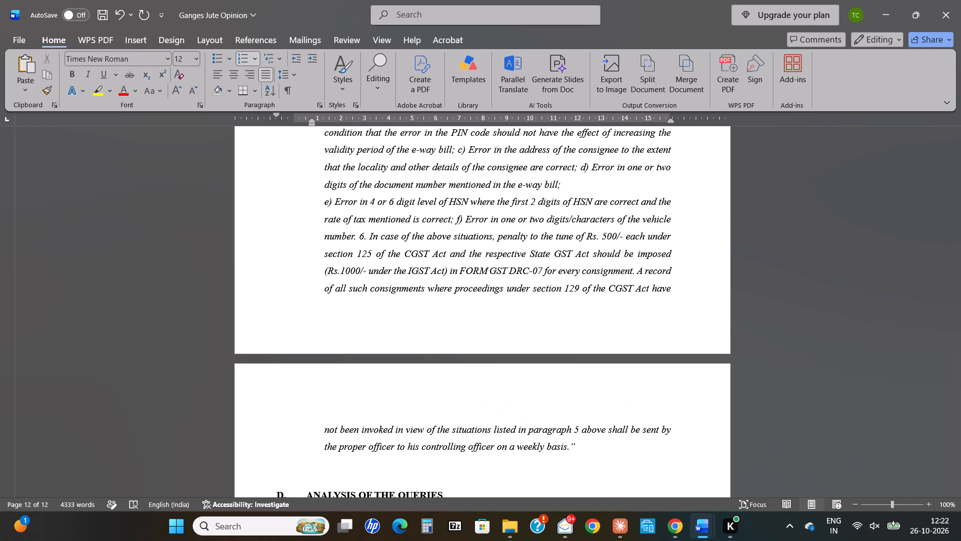
pyautogui.scroll(-1, 317, 323)
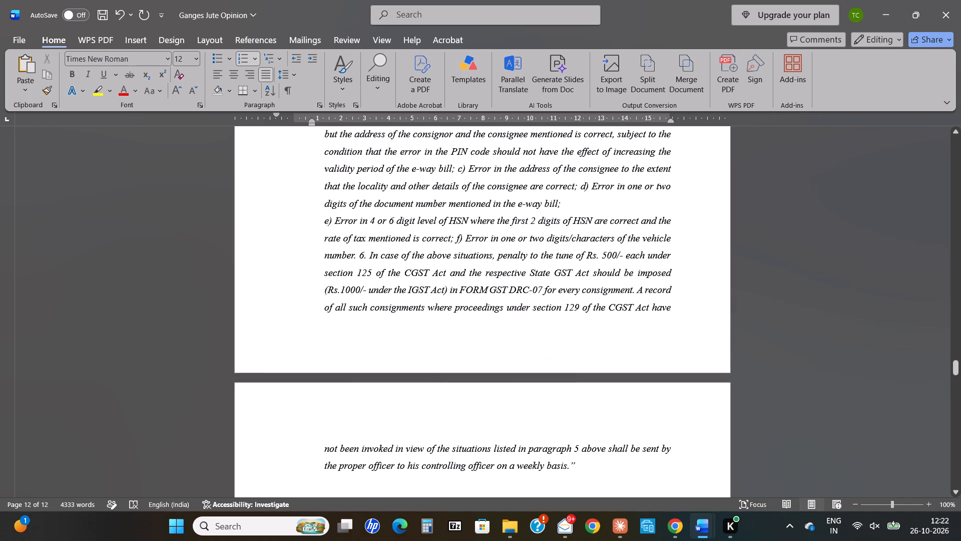
pyautogui.scroll(-3, 317, 323)
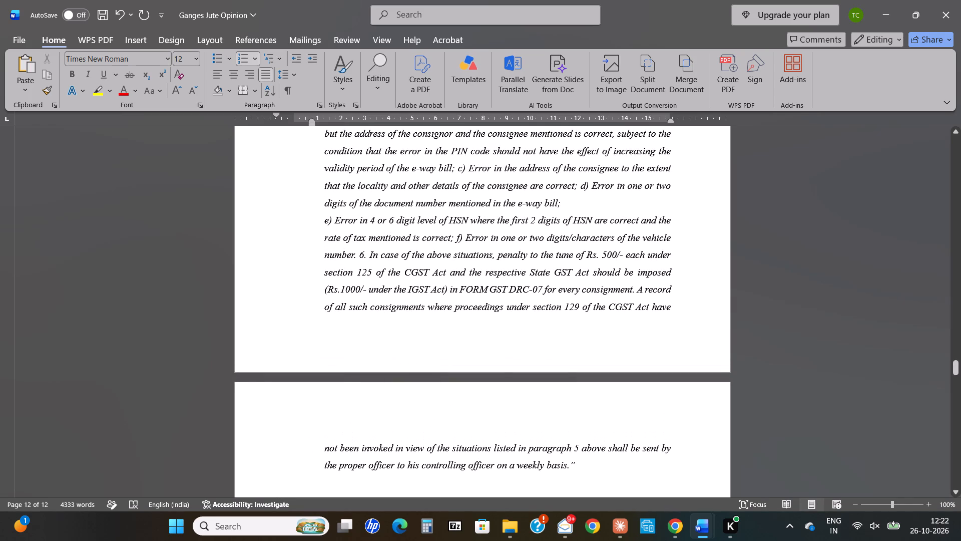
pyautogui.scroll(-5, 317, 323)
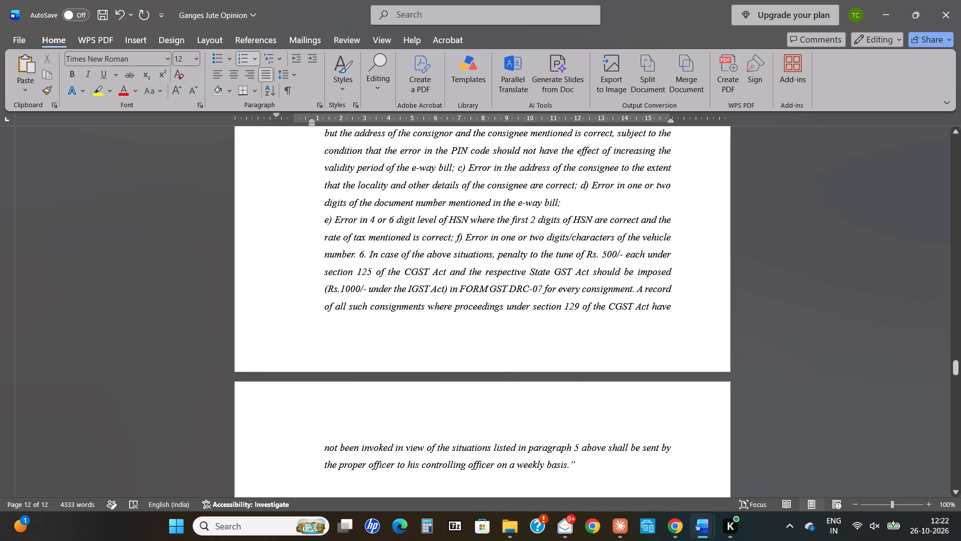
pyautogui.scroll(-8, 317, 323)
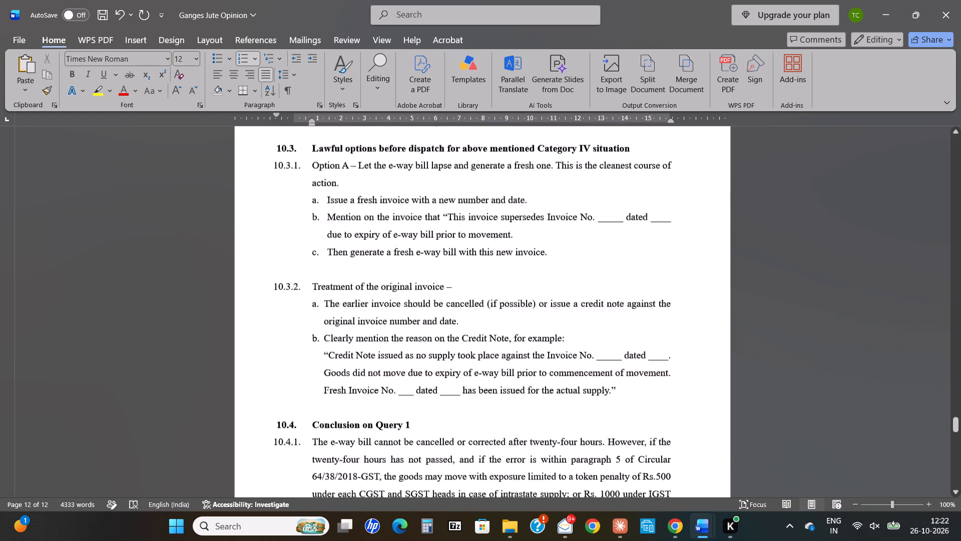
pyautogui.scroll(-6, 317, 323)
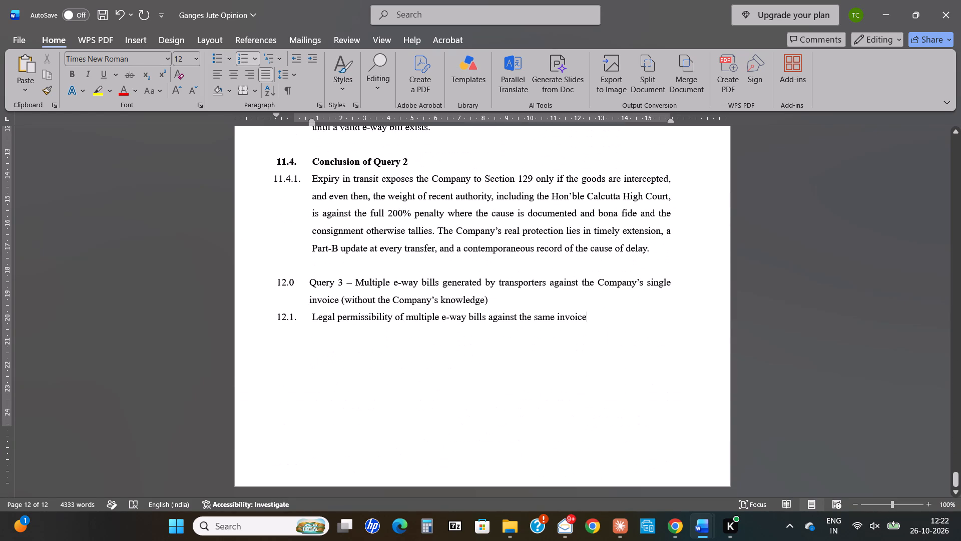
# Save the Ganges Jute Opinion document.
pyautogui.click(105, 13)
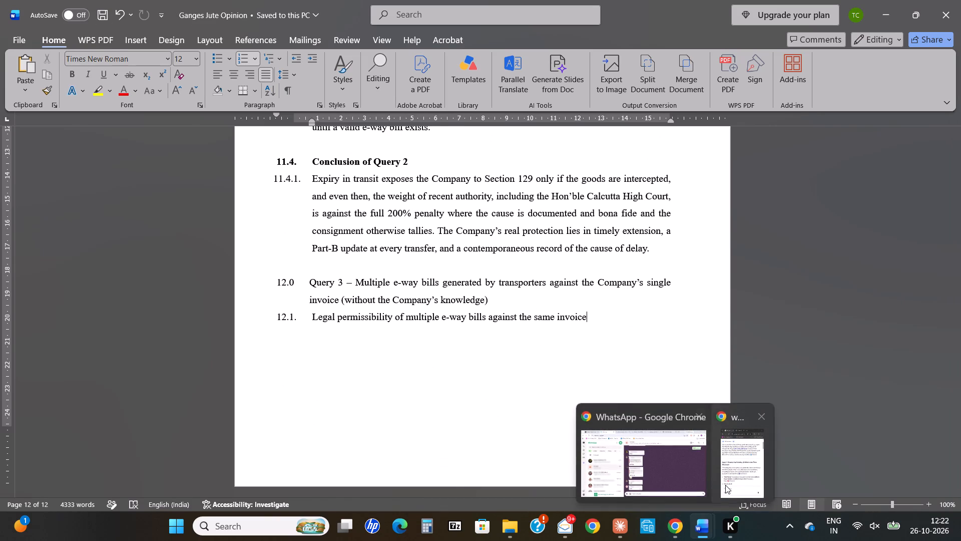
# Switch to Chrome and read the AI Overview guidance on extending the validity of an e-way bill that expires in transit.
pyautogui.click(725, 485)
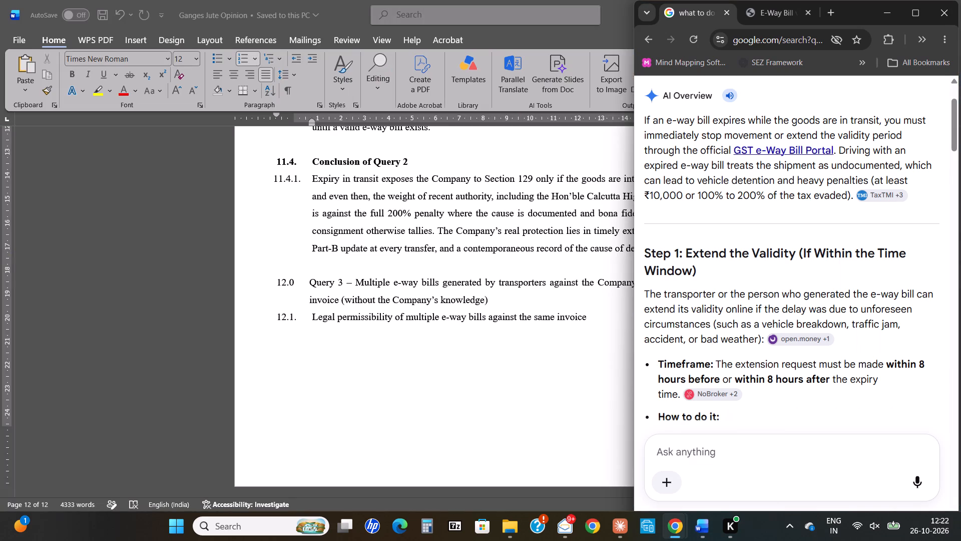
pyautogui.scroll(-2, 789, 385)
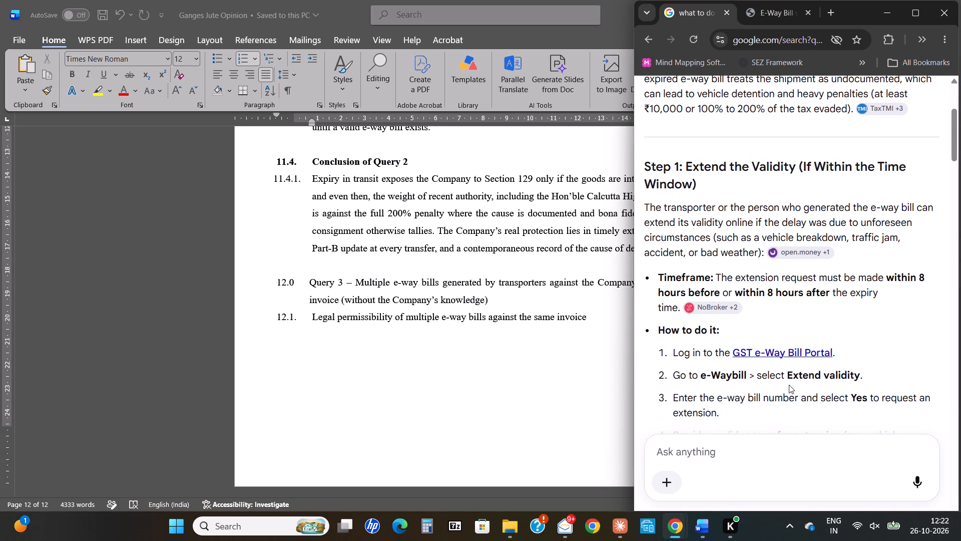
pyautogui.moveTo(863, 370); pyautogui.dragTo(865, 382)
pyautogui.moveTo(865, 382); pyautogui.dragTo(873, 383)
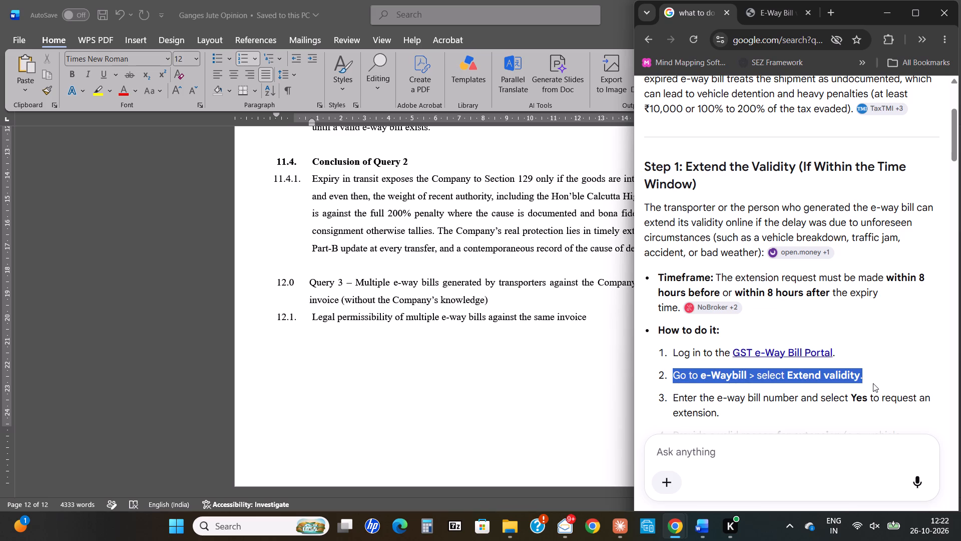
pyautogui.moveTo(873, 383); pyautogui.dragTo(872, 383)
pyautogui.click(872, 383)
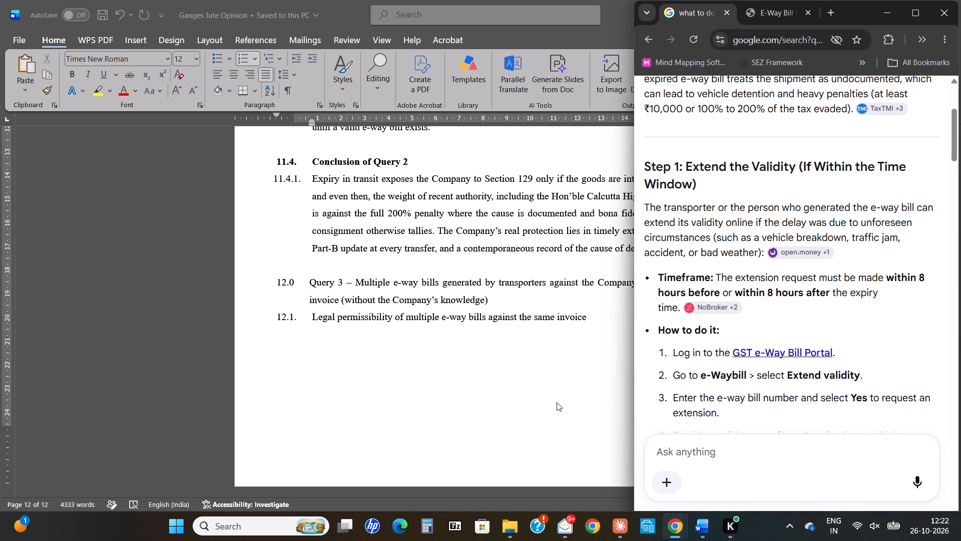
# Search the web for "bloodborne reddit" in a new tab and open the r/bloodborne community.
pyautogui.hotkey('ctrl', 't')
pyautogui.write('bloodborne redi')
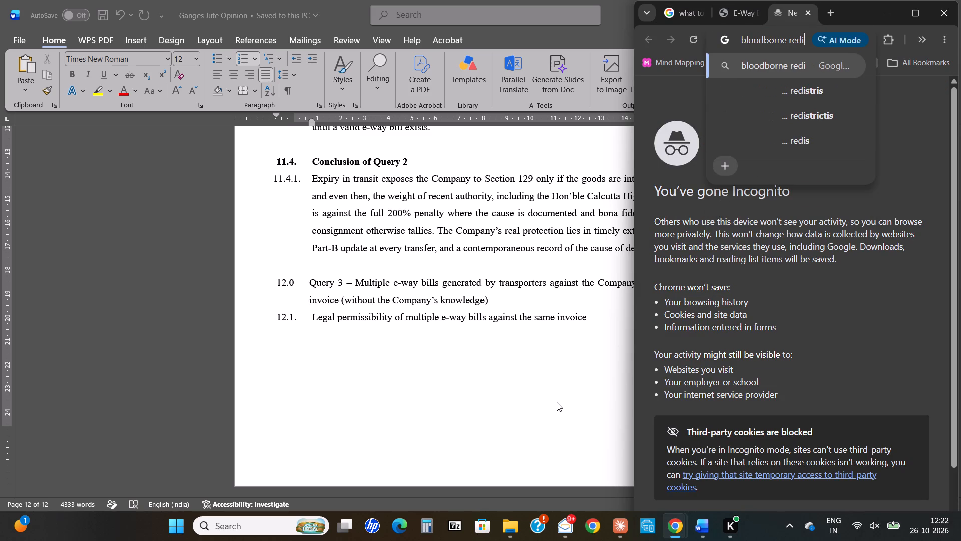
pyautogui.press('BackSpace')
pyautogui.write('dit')
pyautogui.press('Return')
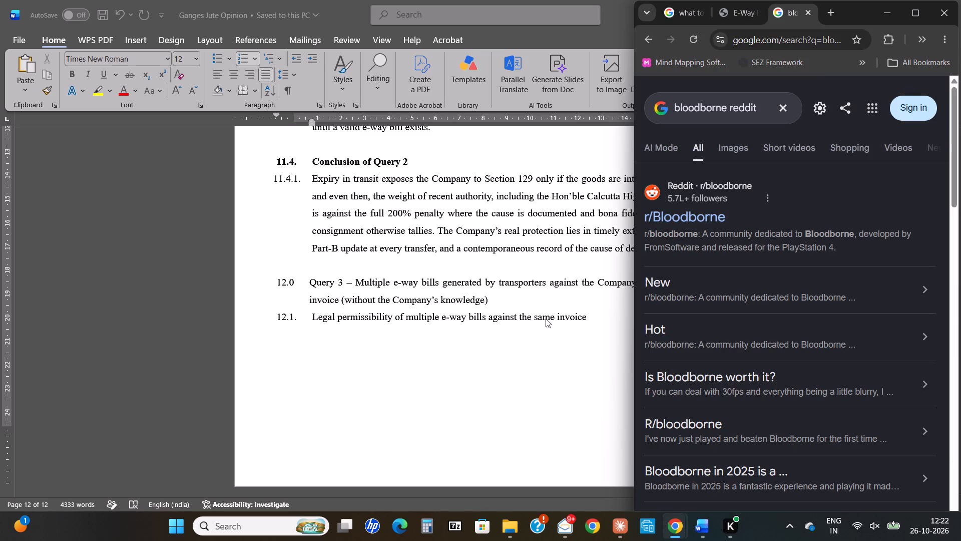
pyautogui.click(703, 197)
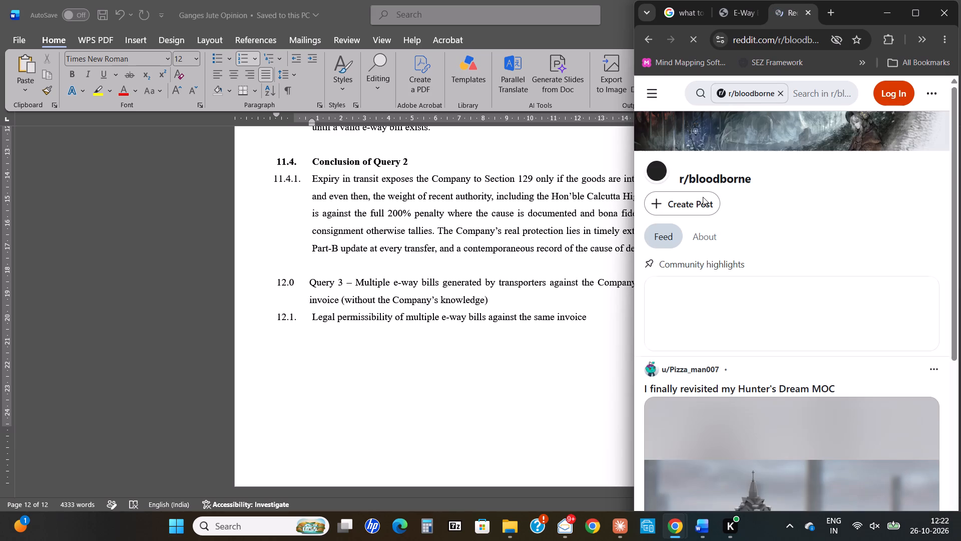
# Browse the r/bloodborne feed and look through the images of the Hunter's Dream MOC post.
pyautogui.scroll(-2, 731, 288)
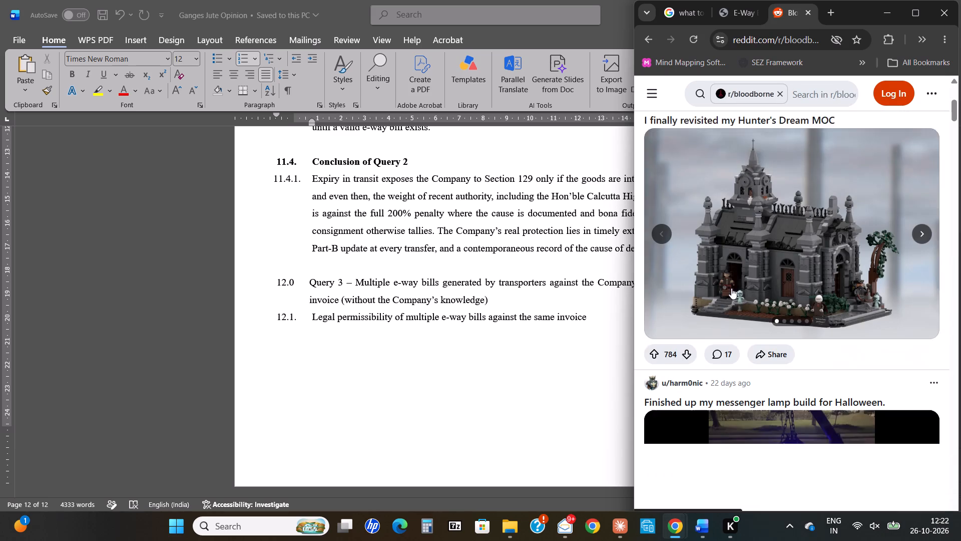
pyautogui.scroll(-1, 731, 288)
pyautogui.scroll(1, 731, 288)
pyautogui.scroll(1, 794, 270)
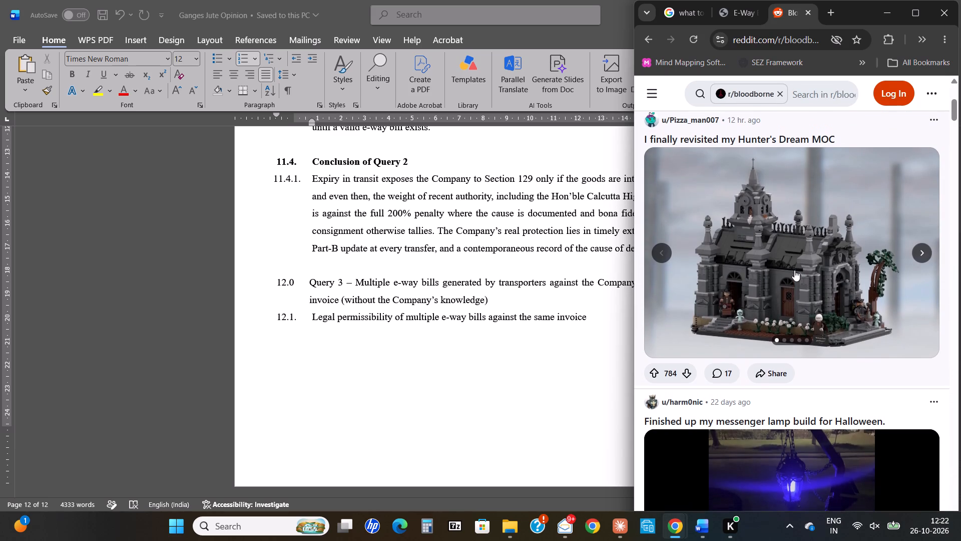
pyautogui.scroll(1, 794, 270)
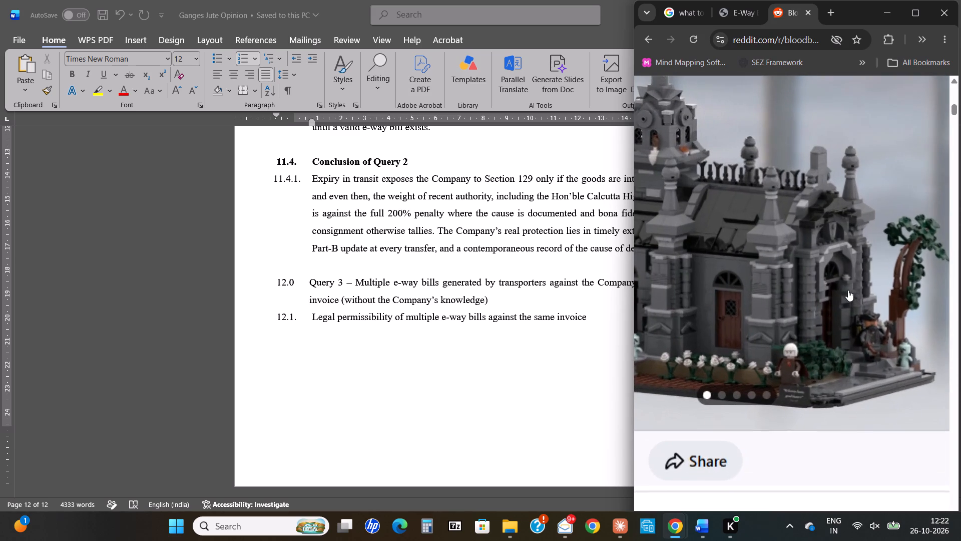
pyautogui.scroll(2, 848, 290)
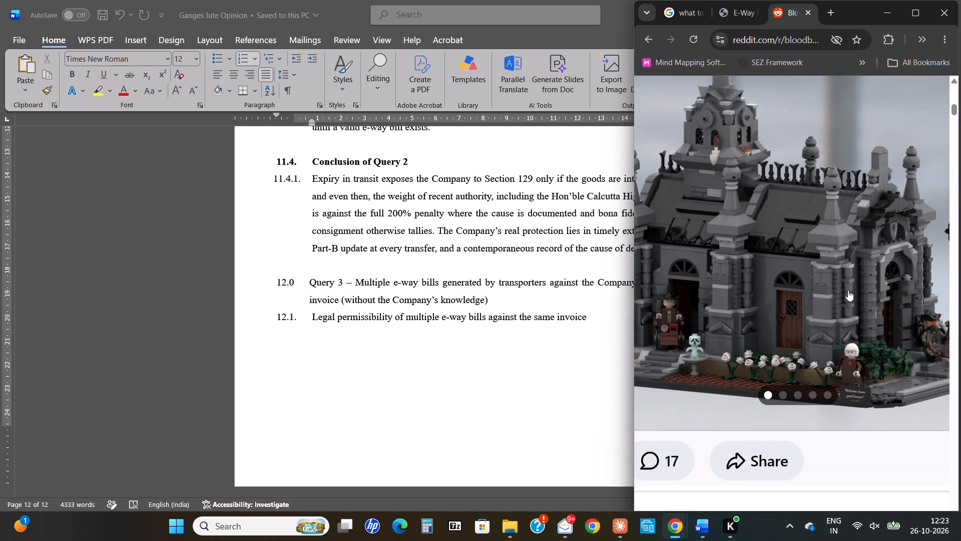
pyautogui.scroll(1, 848, 290)
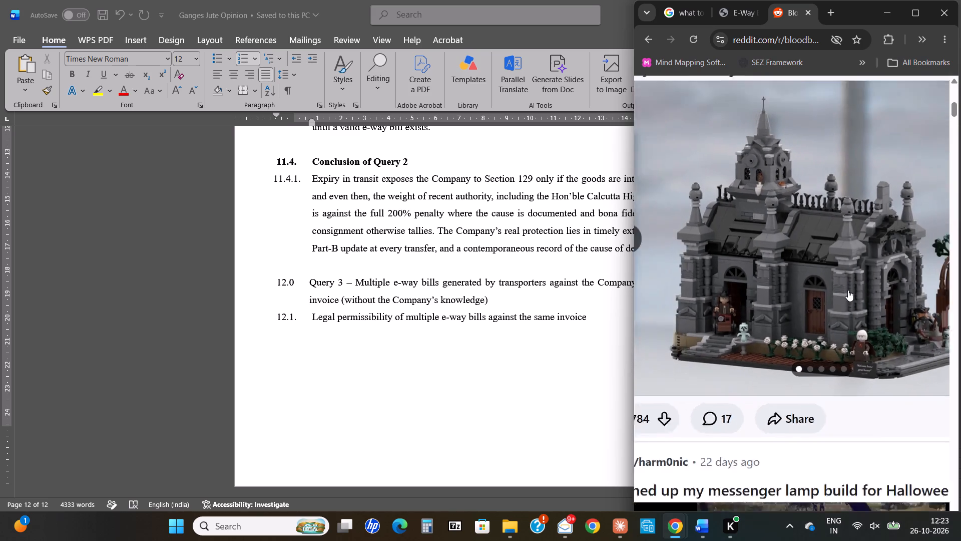
pyautogui.click(928, 254)
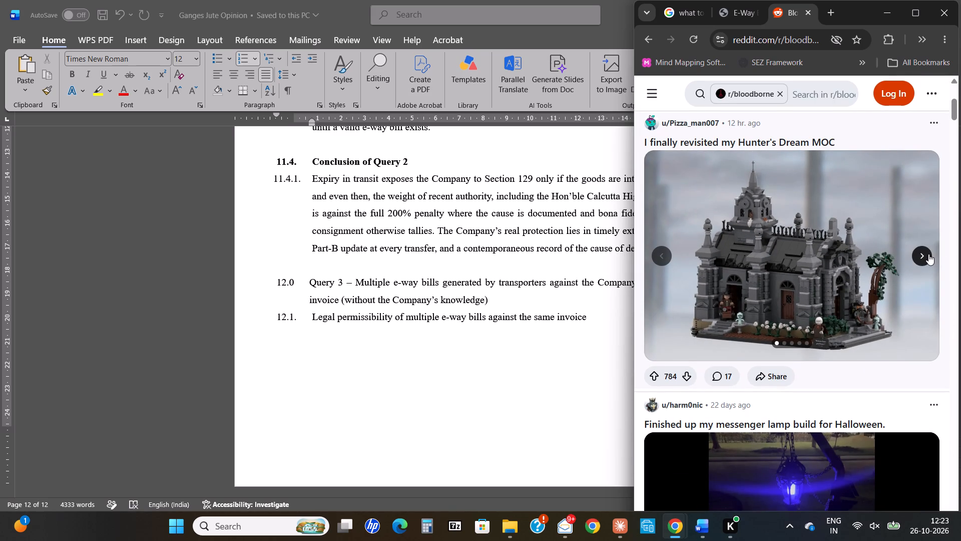
pyautogui.click(928, 254)
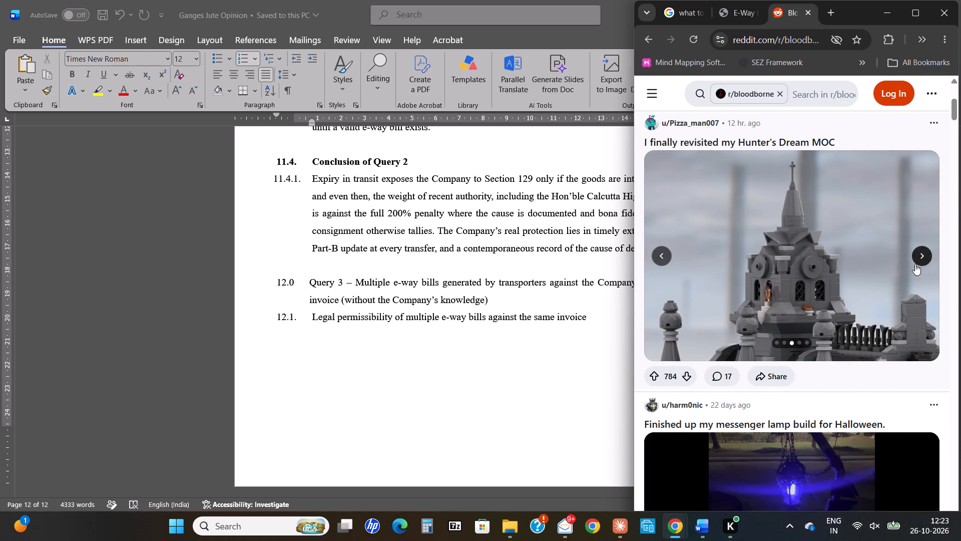
# Open the post "I finally revisited my Hunter's Dream MOC" in its own tab and read its description and comments.
pyautogui.moveTo(845, 375); pyautogui.dragTo(859, 32)
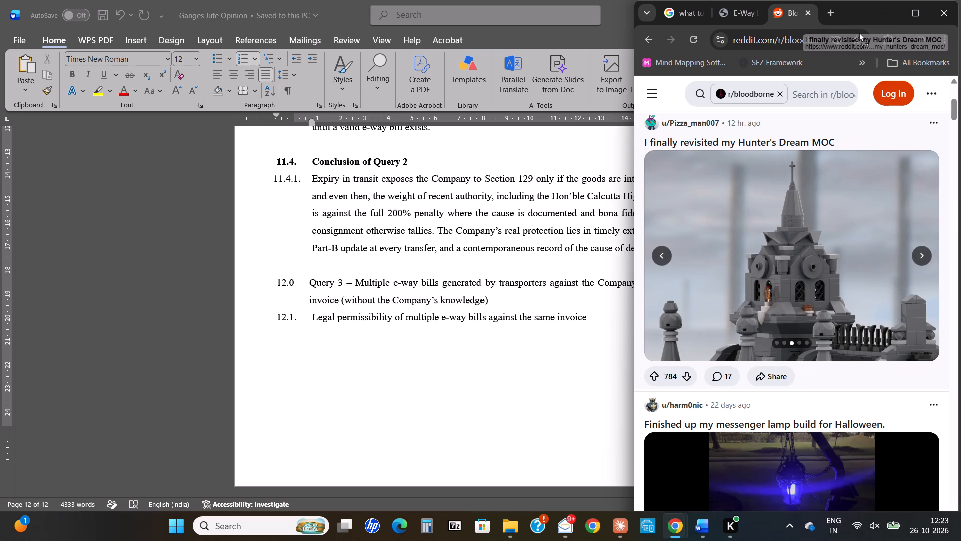
pyautogui.moveTo(859, 32); pyautogui.dragTo(847, 14)
pyautogui.scroll(-1, 759, 292)
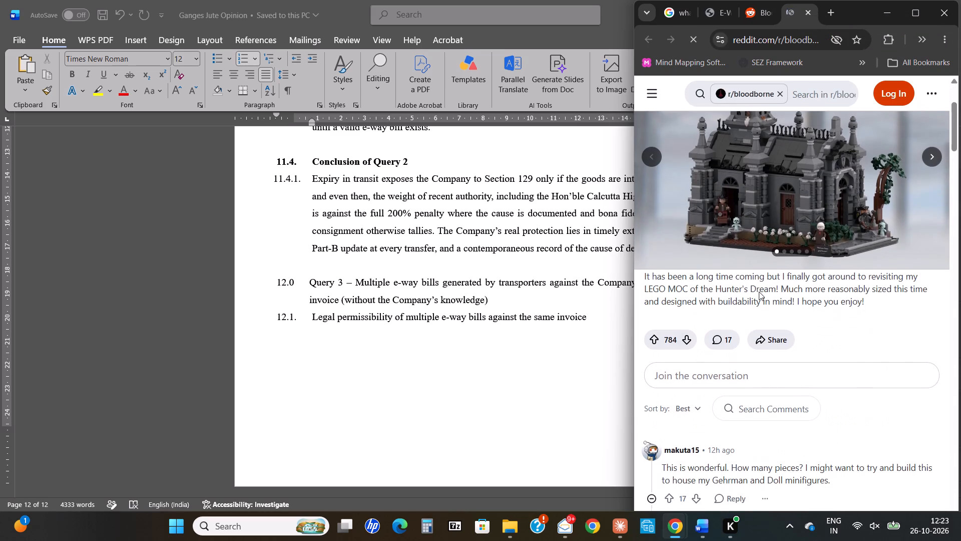
pyautogui.scroll(-1, 759, 292)
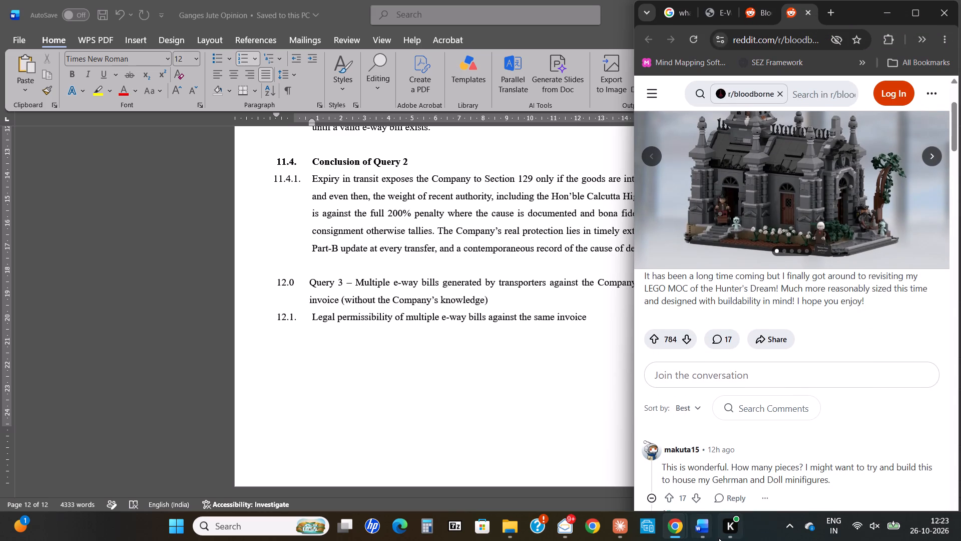